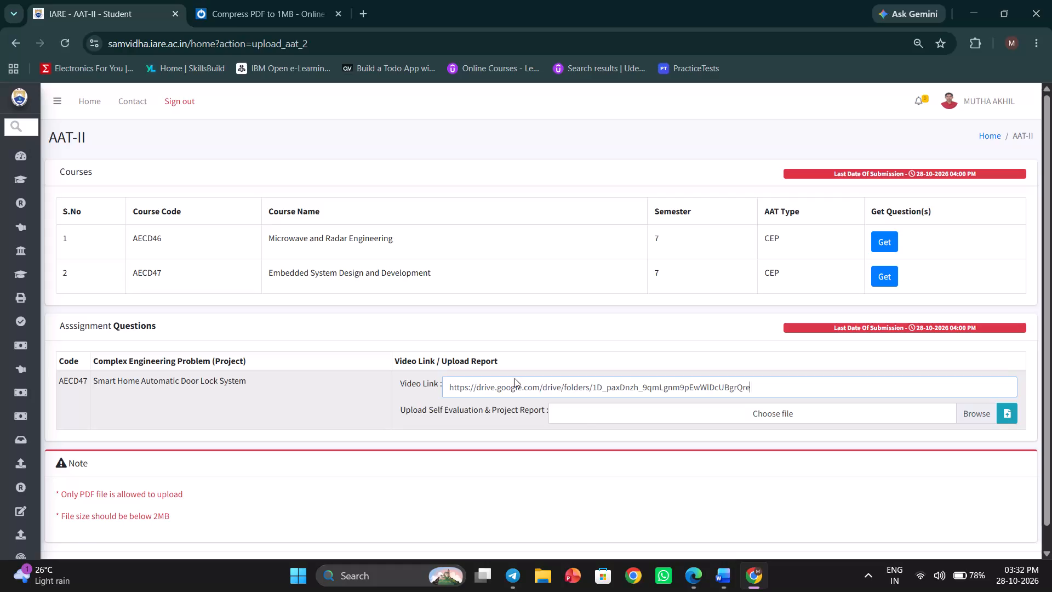
Attach ESDD- CMP.pdf as the self evaluation and project report for AECD47 and submit it with the video link.
{"action": "left_click", "coordinate": [591, 420]}
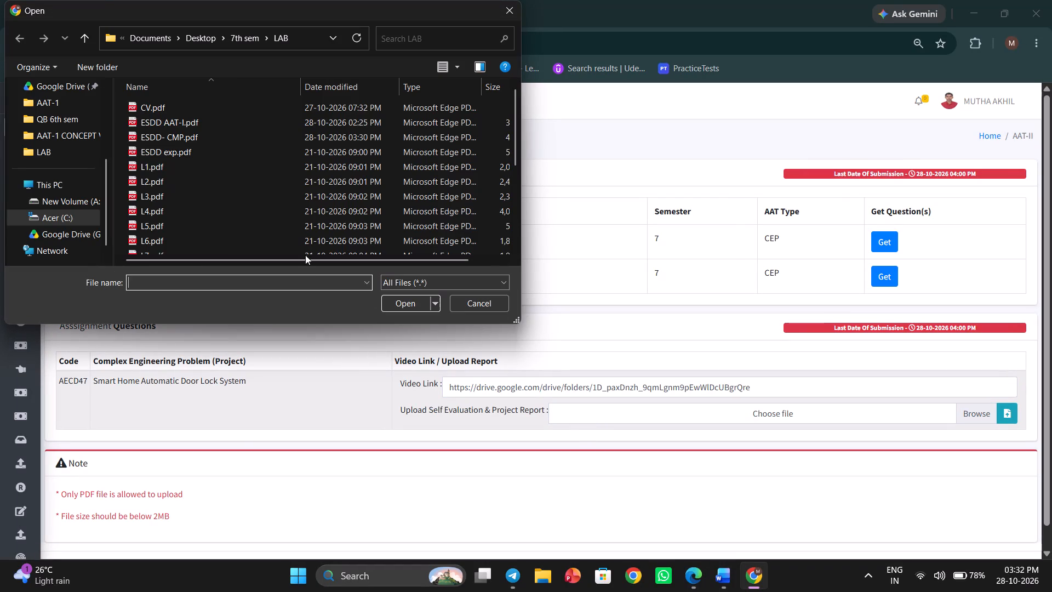
{"action": "double_click", "coordinate": [176, 135]}
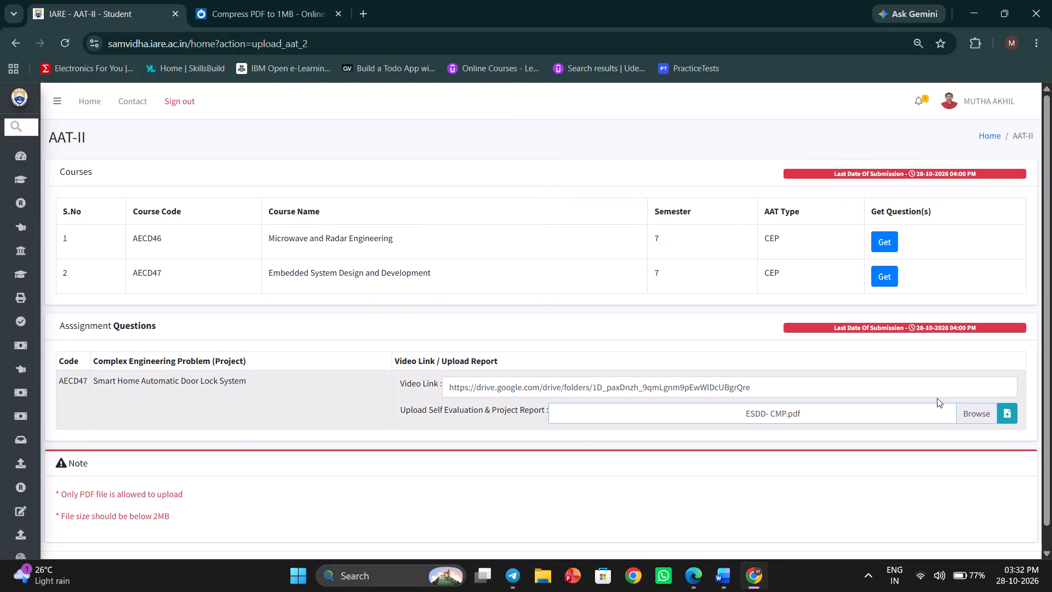
{"action": "left_click", "coordinate": [1004, 413]}
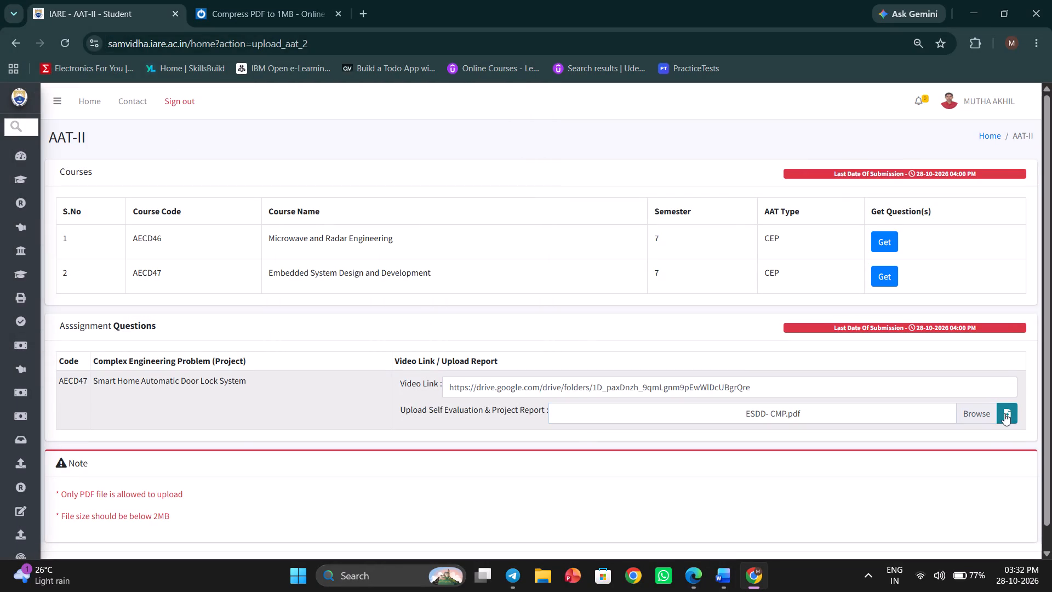
{"action": "left_click", "coordinate": [529, 379]}
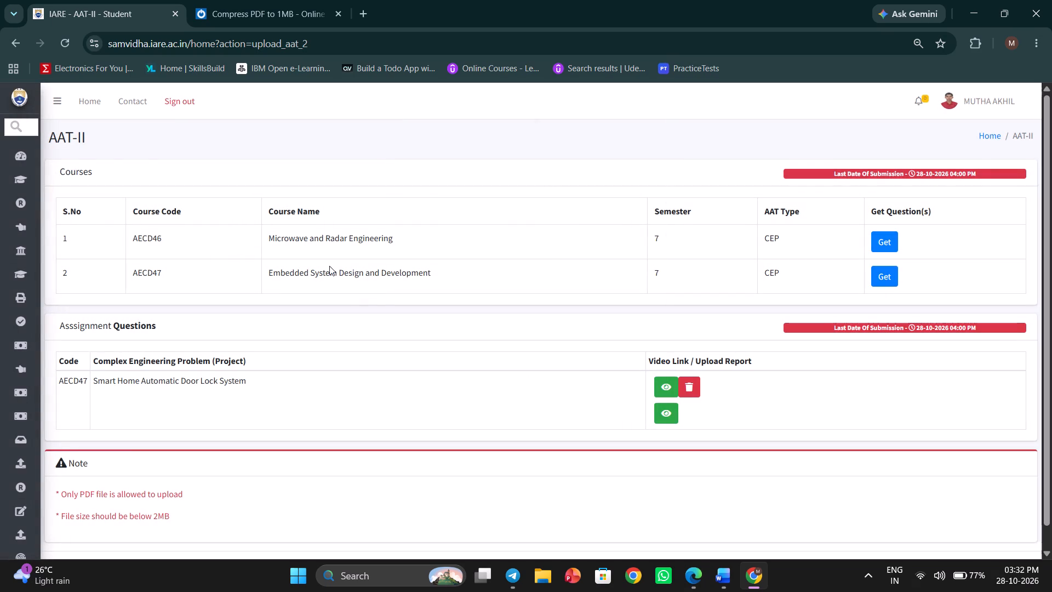
Open the CIA Marks page and look through the Semester 7 theory and laboratory marks.
{"action": "left_click", "coordinate": [51, 173]}
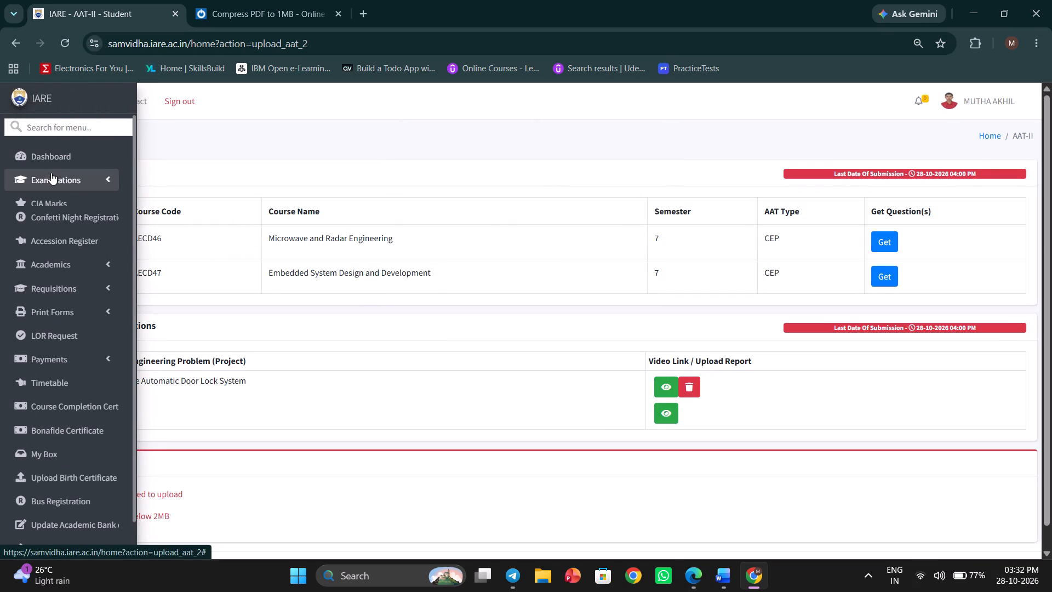
{"action": "left_click", "coordinate": [49, 212]}
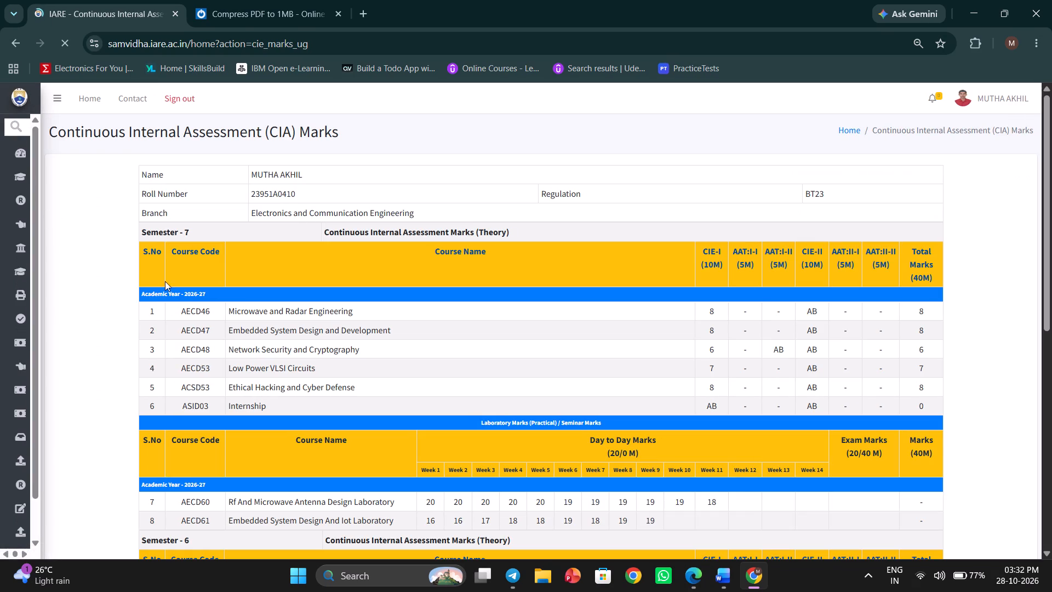
{"action": "scroll", "coordinate": [230, 326], "scroll_direction": "down", "scroll_amount": 1}
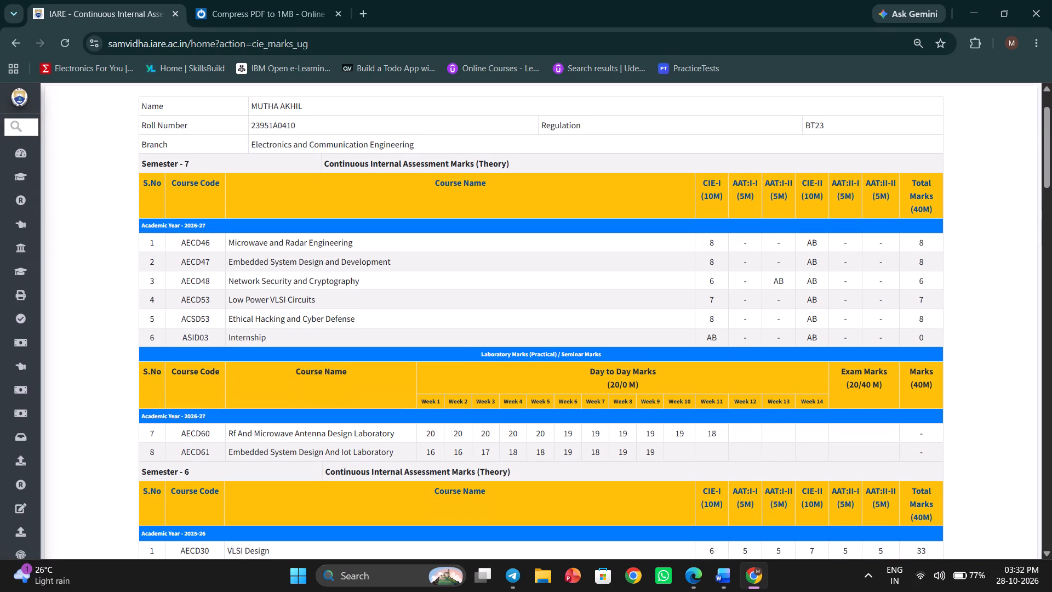
{"action": "scroll", "coordinate": [230, 326], "scroll_direction": "down", "scroll_amount": 1}
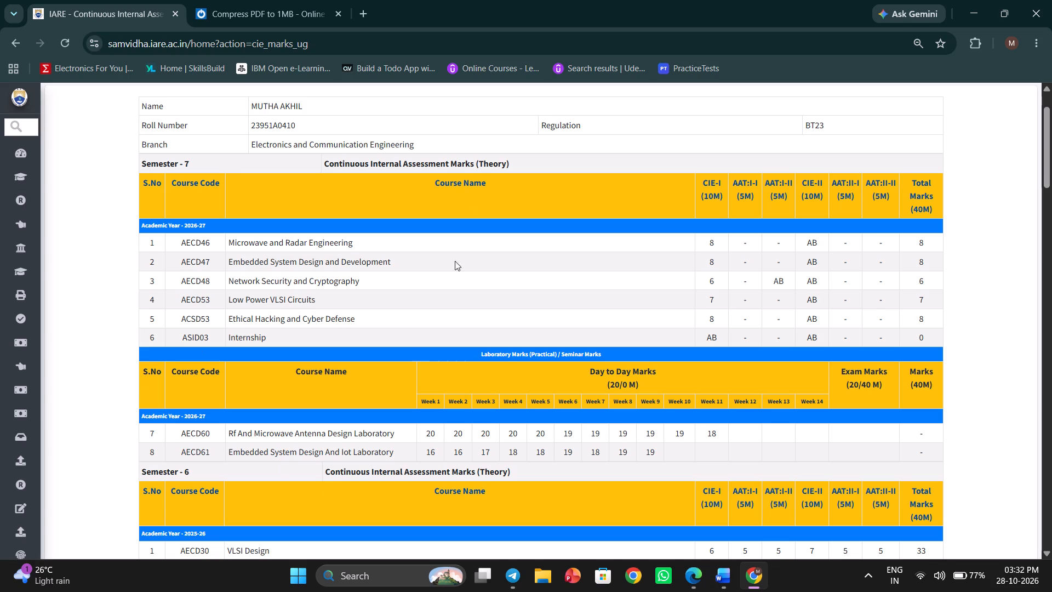
Close the Compress PDF to 1MB page.
{"action": "left_click", "coordinate": [338, 11]}
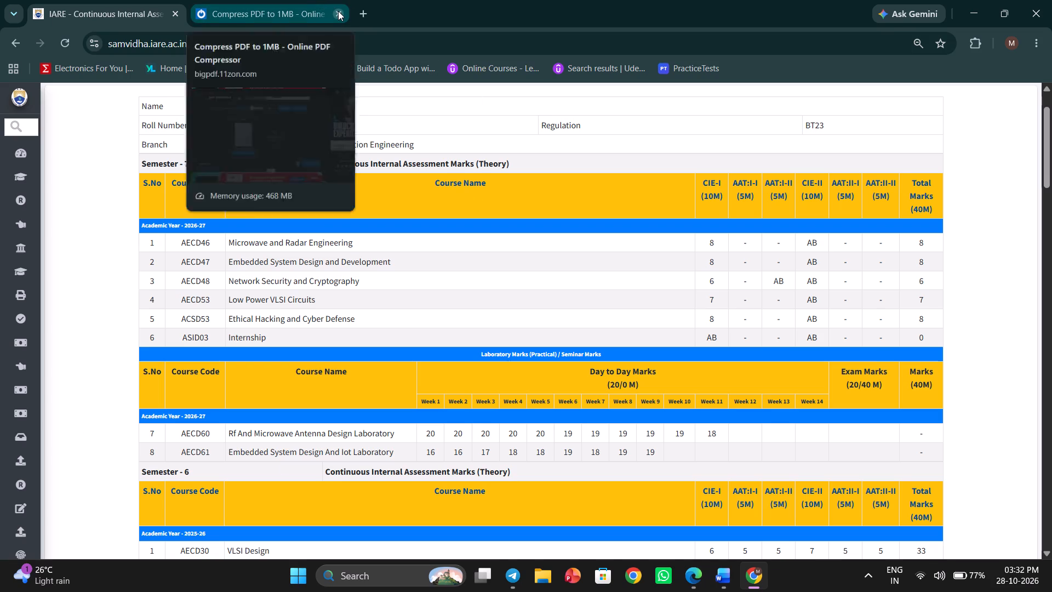
Switch to Word and close ESDD AAT-I.docx, saving its changes in the AAT-1 folder.
{"action": "left_click", "coordinate": [716, 573]}
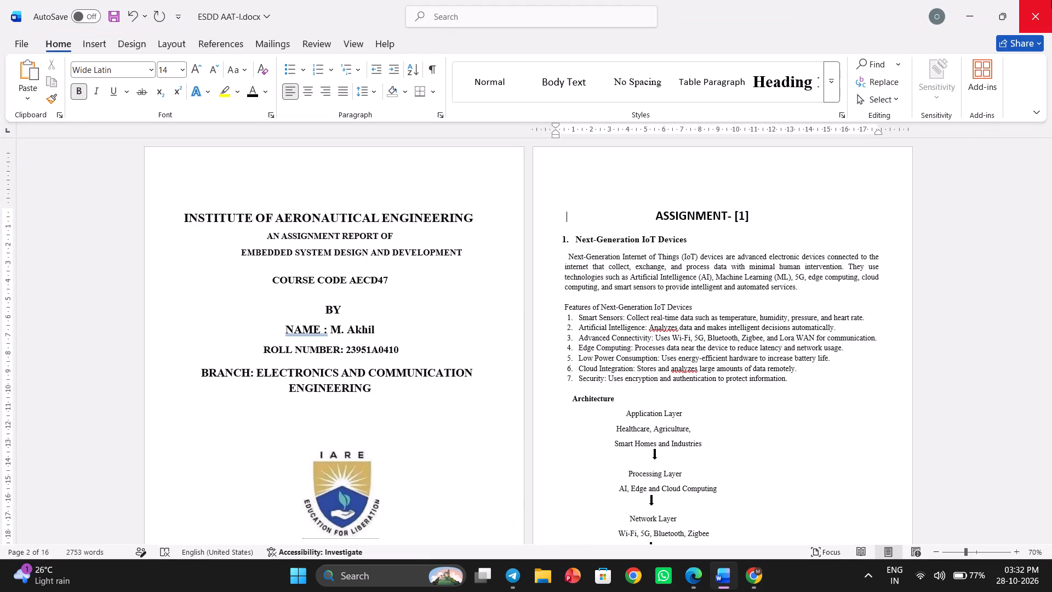
{"action": "left_click", "coordinate": [1051, 0]}
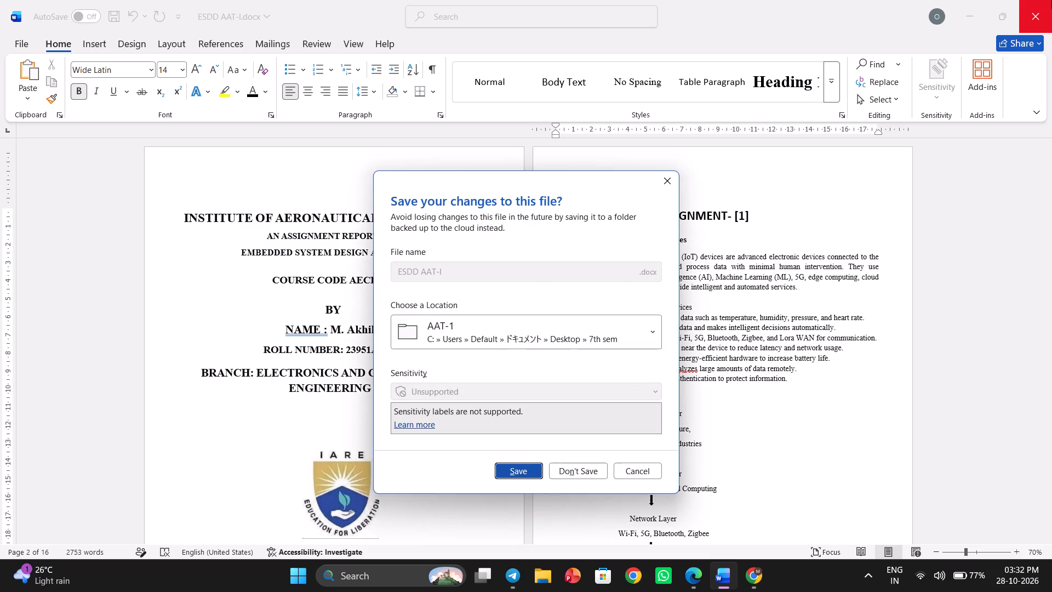
{"action": "left_click", "coordinate": [516, 479]}
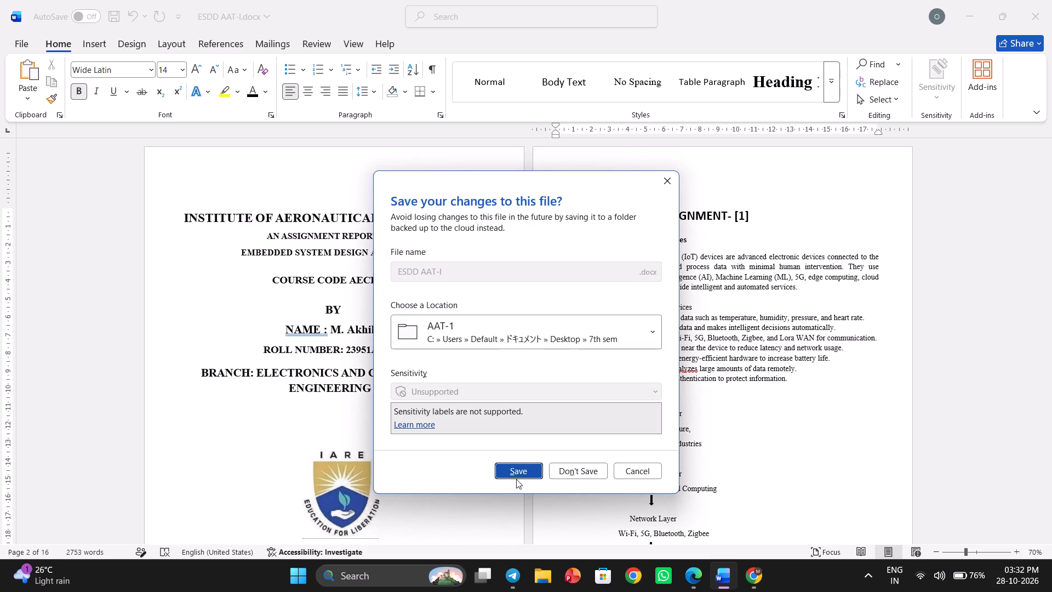
{"action": "left_click", "coordinate": [521, 465]}
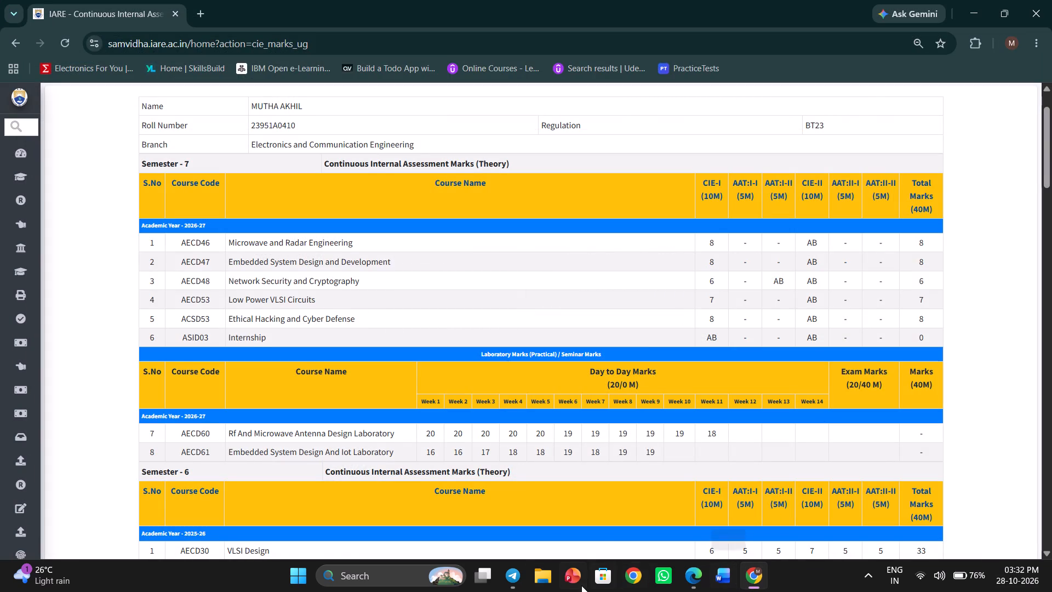
Open EHCD-AAT-1.docx from the AAT-1 folder in File Explorer.
{"action": "left_click", "coordinate": [540, 580]}
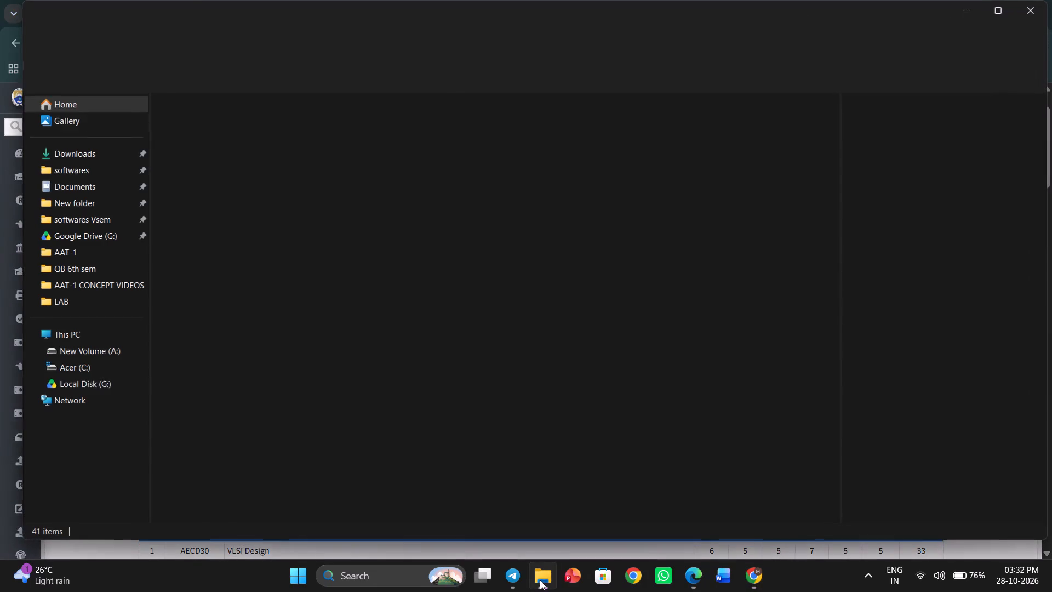
{"action": "double_click", "coordinate": [237, 232]}
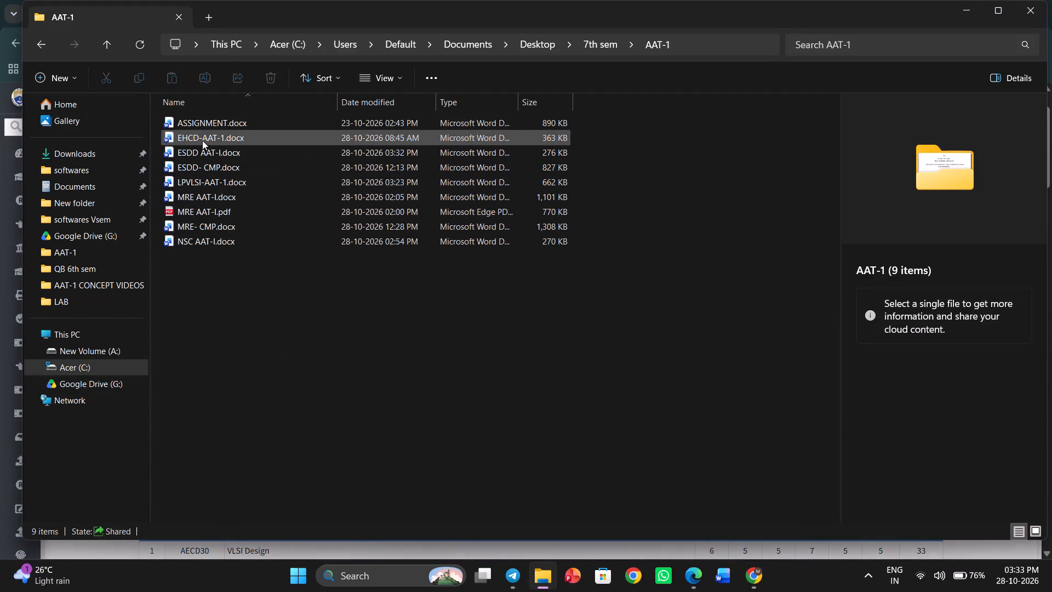
{"action": "double_click", "coordinate": [202, 140]}
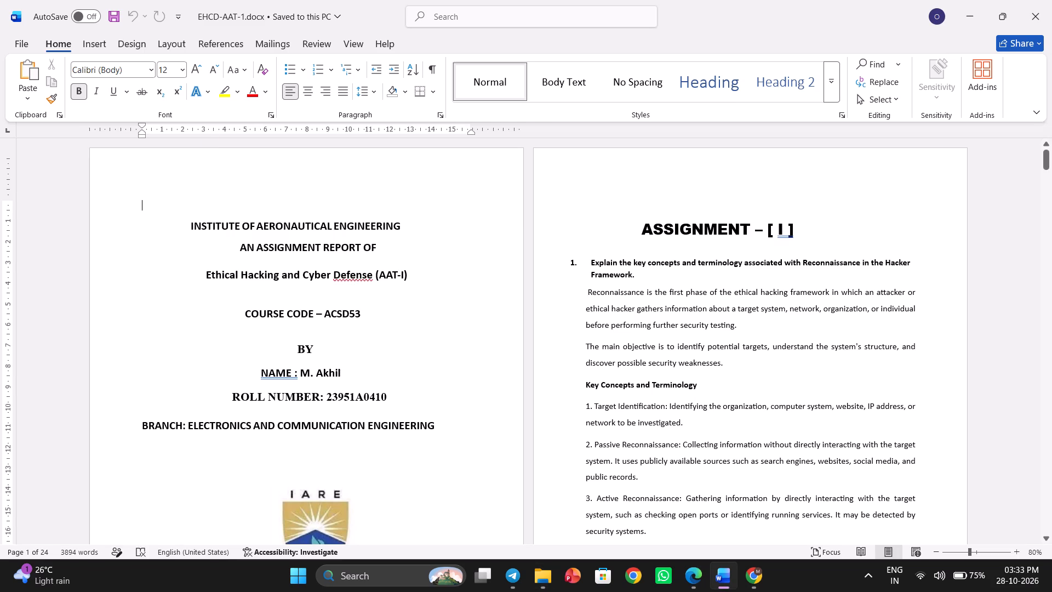
Format the question 1 heading about Reconnaissance in the Hacker Framework as Times New Roman, size 14.
{"action": "left_click_drag", "start_coordinate": [650, 274], "coordinate": [567, 263]}
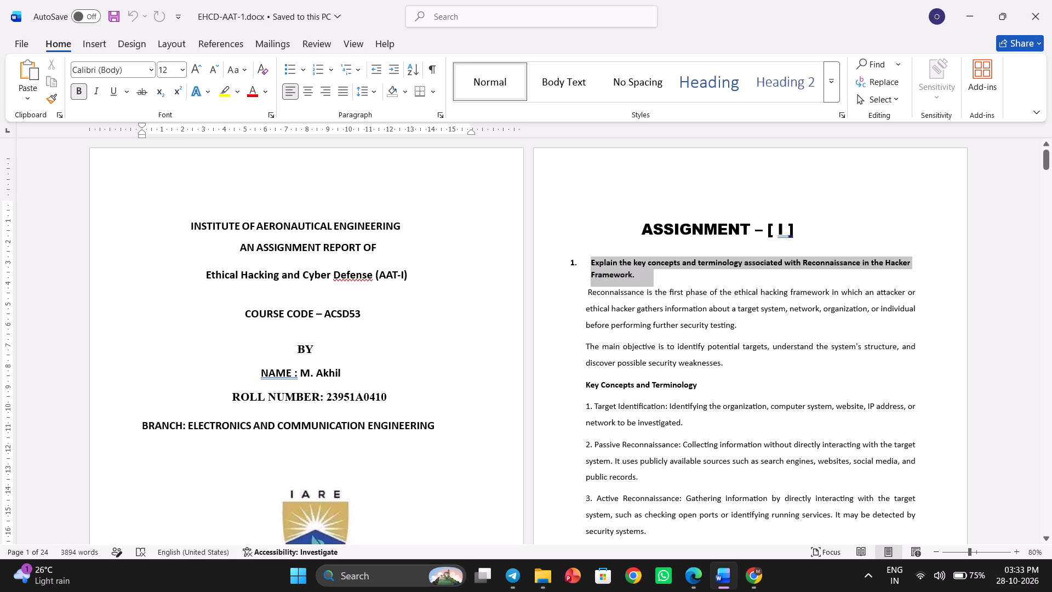
{"action": "left_click_drag", "start_coordinate": [567, 263], "coordinate": [567, 264]}
{"action": "left_click", "coordinate": [641, 222]}
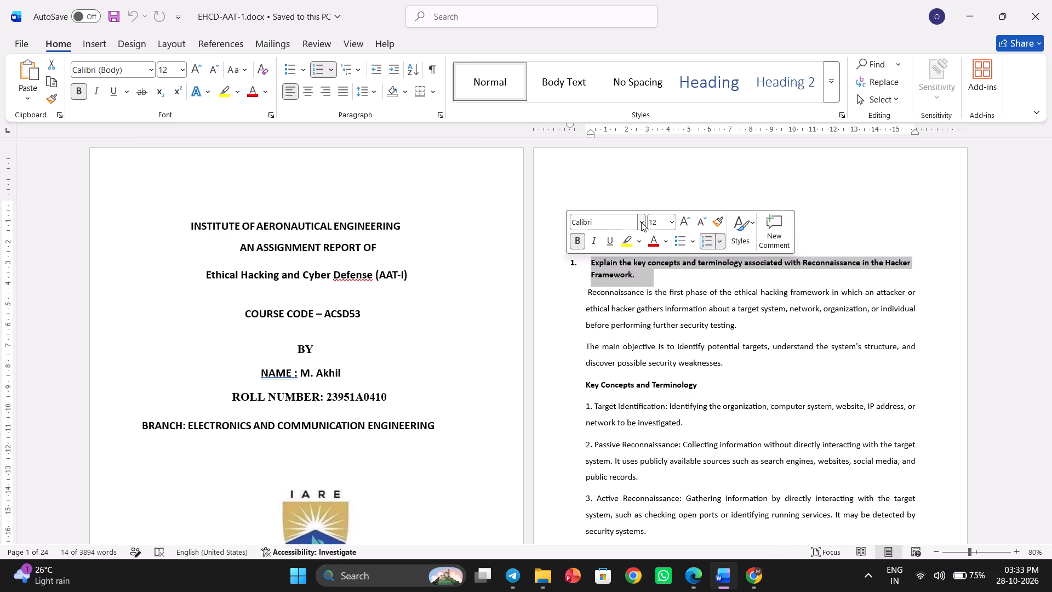
{"action": "left_click", "coordinate": [604, 315]}
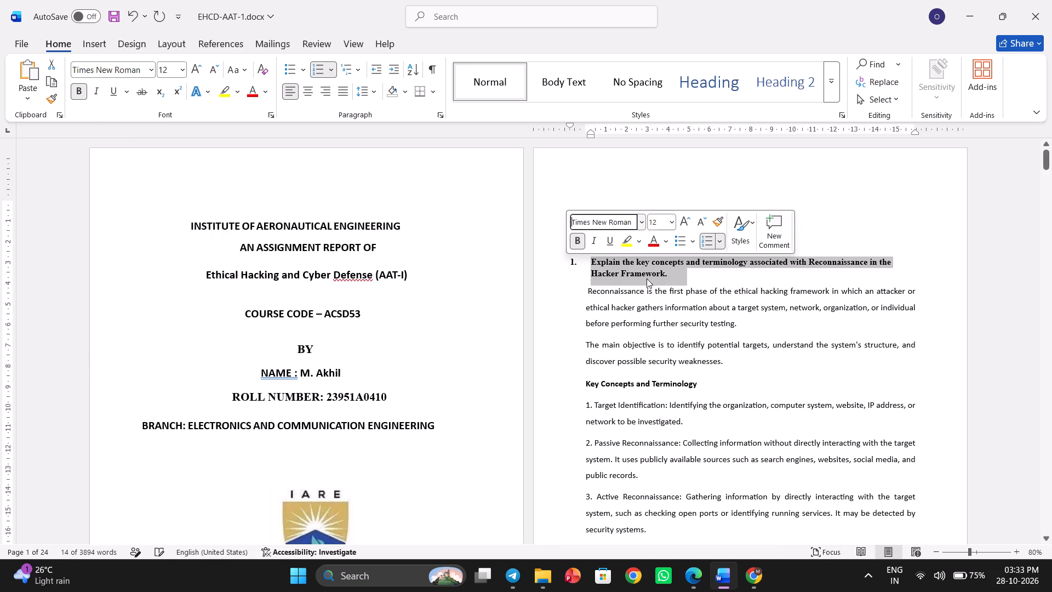
{"action": "left_click", "coordinate": [684, 223]}
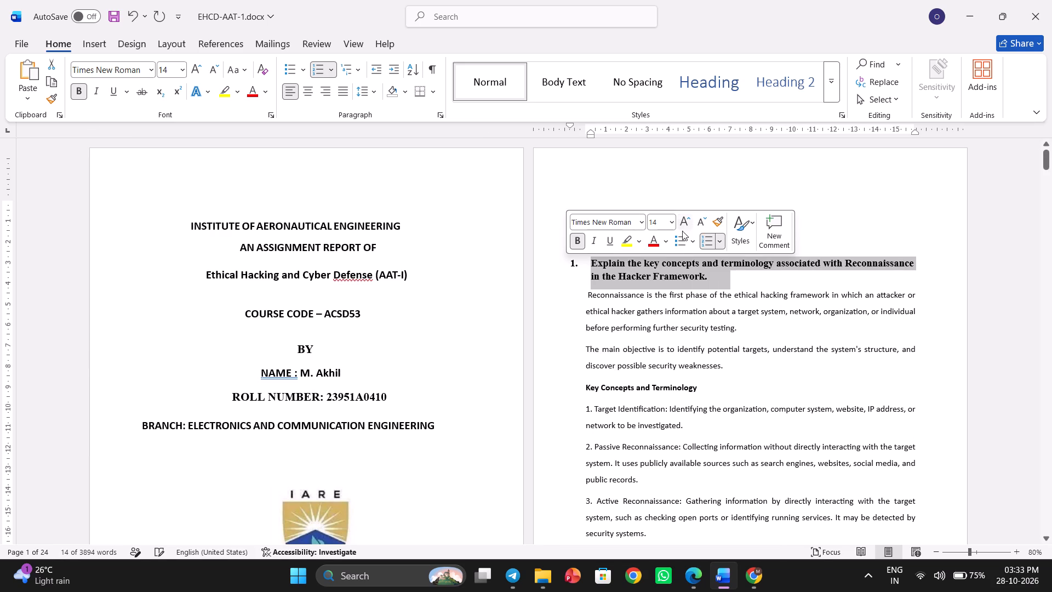
{"action": "left_click", "coordinate": [653, 285]}
Set the whole answer to question 1, through the Tools Used in Reconnaissance list, to Times New Roman with 1.5 line spacing.
{"action": "left_click_drag", "start_coordinate": [587, 291], "coordinate": [632, 361]}
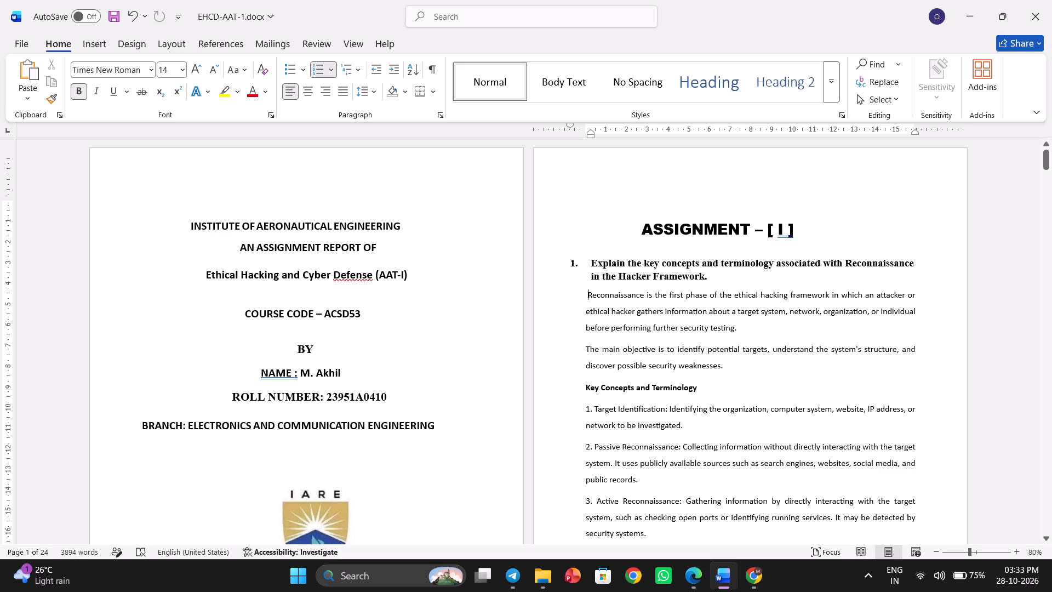
{"action": "left_click_drag", "start_coordinate": [632, 361], "coordinate": [555, 374]}
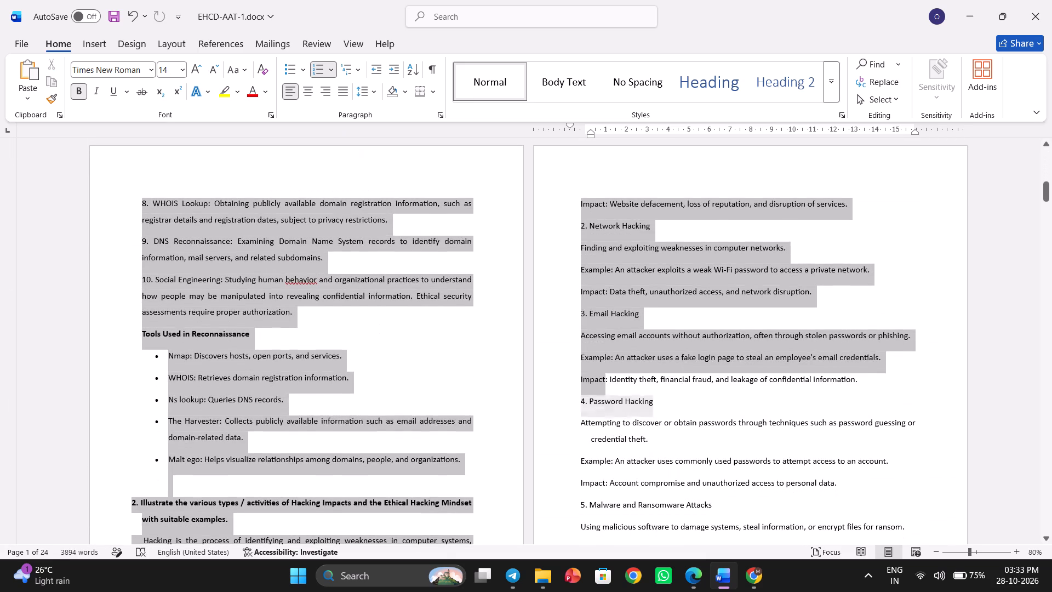
{"action": "left_click_drag", "start_coordinate": [555, 374], "coordinate": [438, 478]}
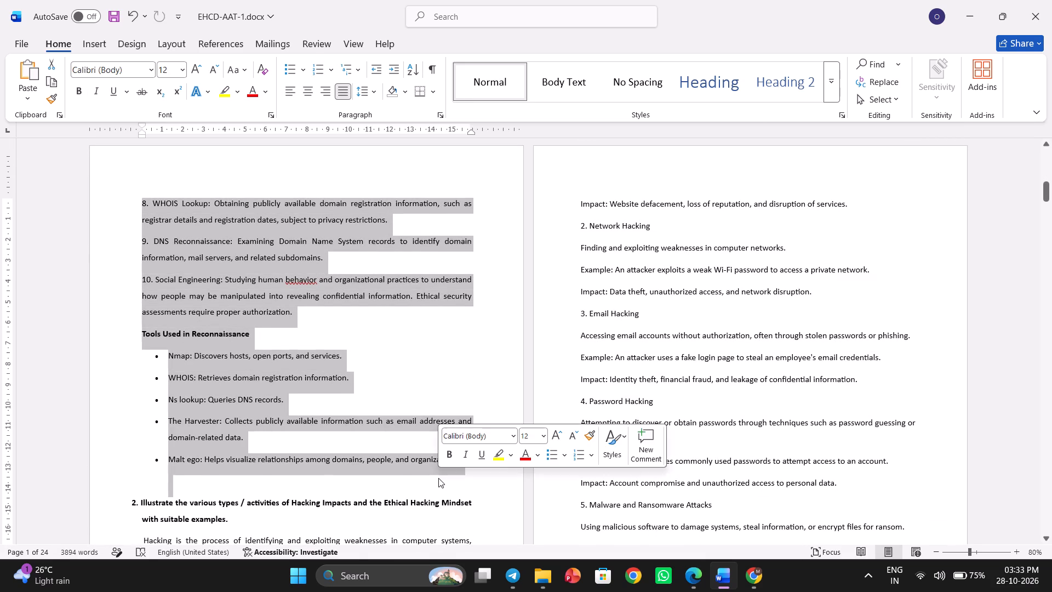
{"action": "left_click", "coordinate": [150, 72]}
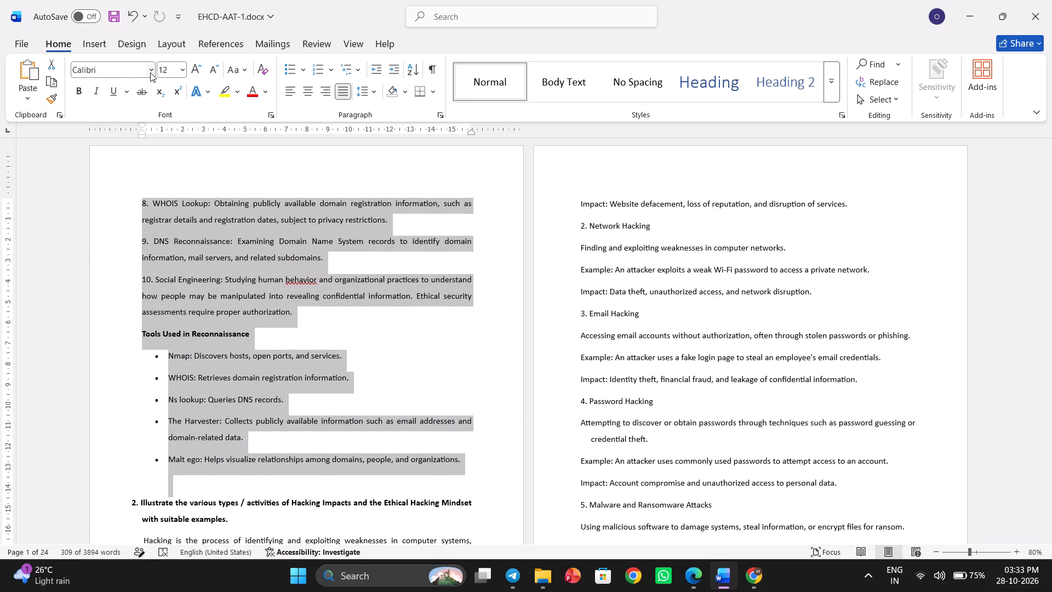
{"action": "left_click", "coordinate": [124, 163]}
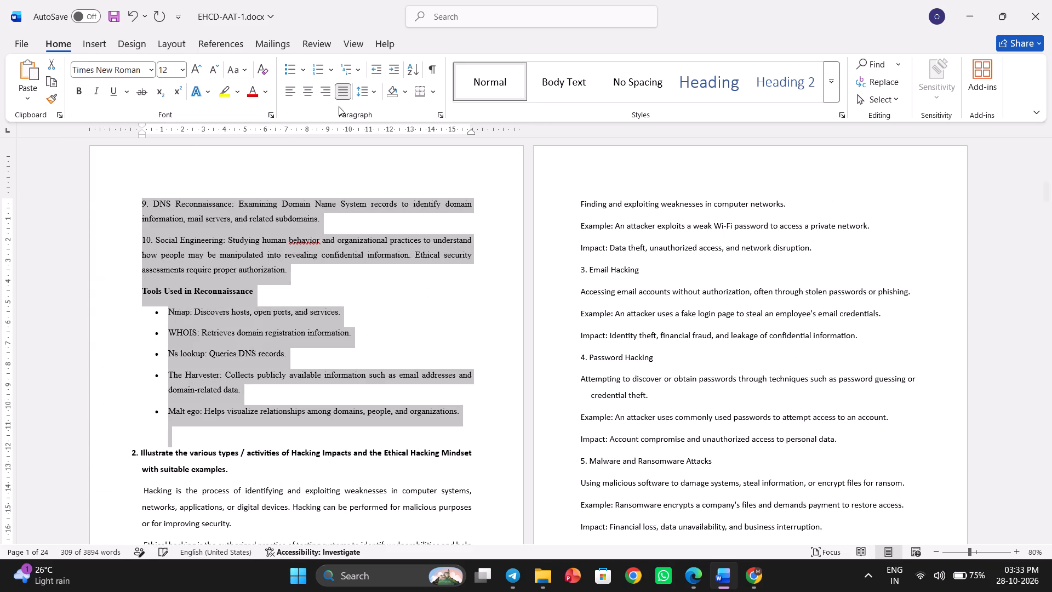
{"action": "left_click", "coordinate": [364, 94]}
{"action": "left_click", "coordinate": [376, 152]}
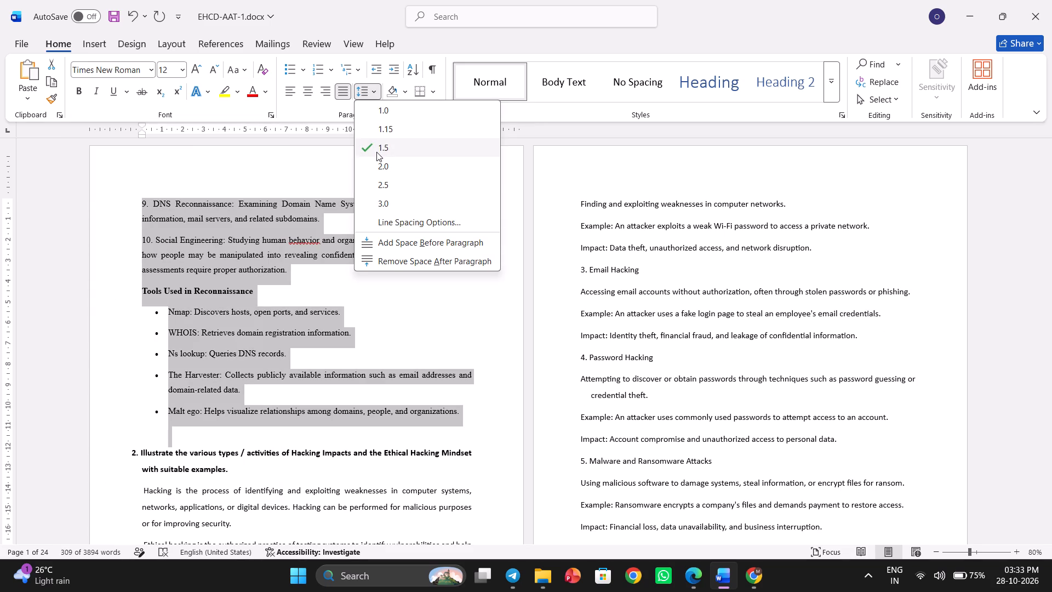
{"action": "left_click", "coordinate": [208, 434]}
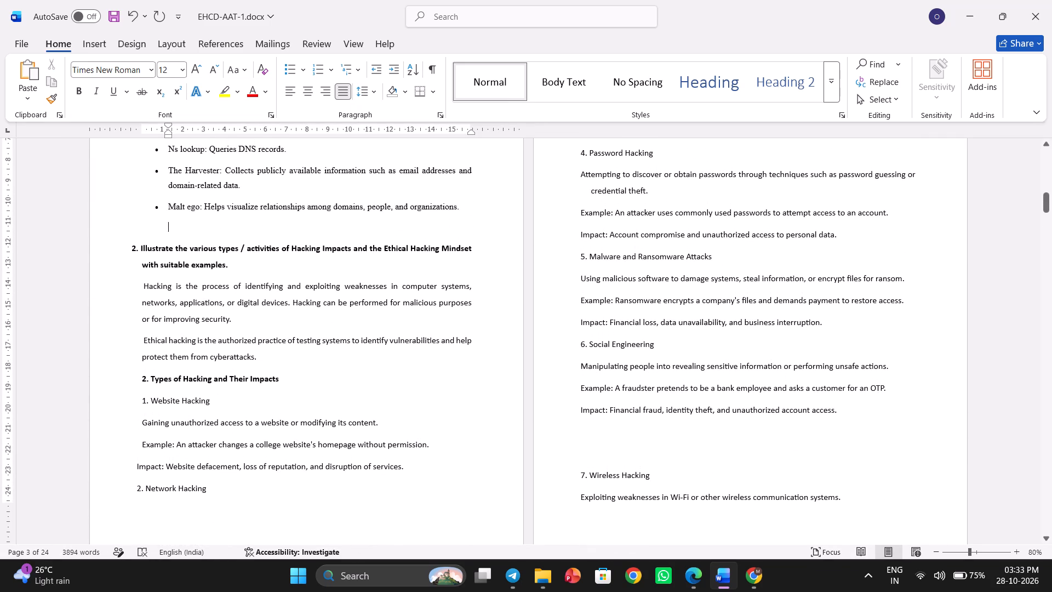
Format the question 2 heading on Hacking Impacts and the Ethical Hacking Mindset as Times New Roman, size 14.
{"action": "left_click_drag", "start_coordinate": [233, 274], "coordinate": [129, 255]}
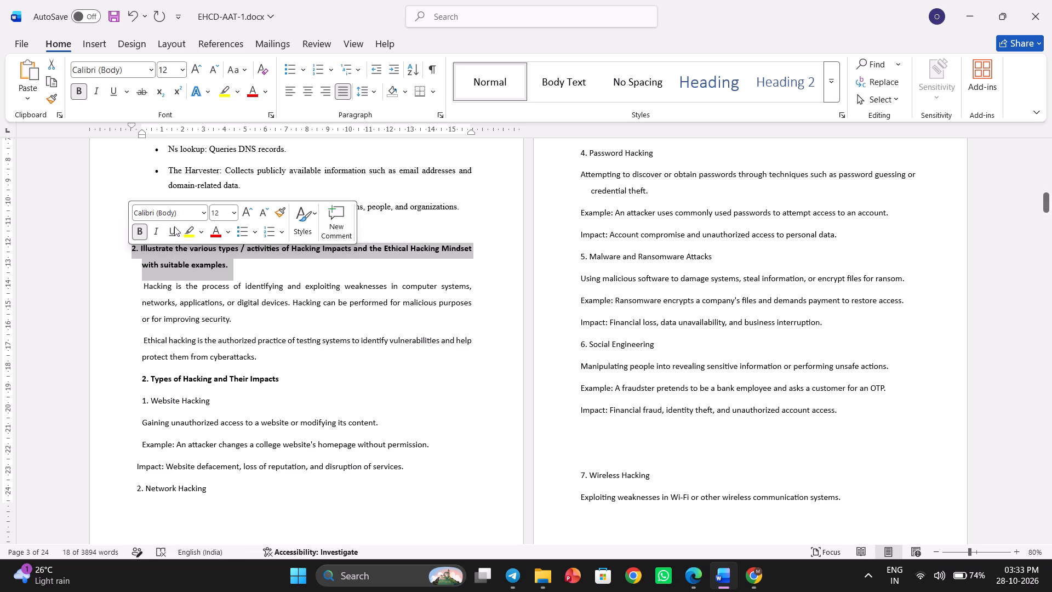
{"action": "left_click", "coordinate": [202, 216]}
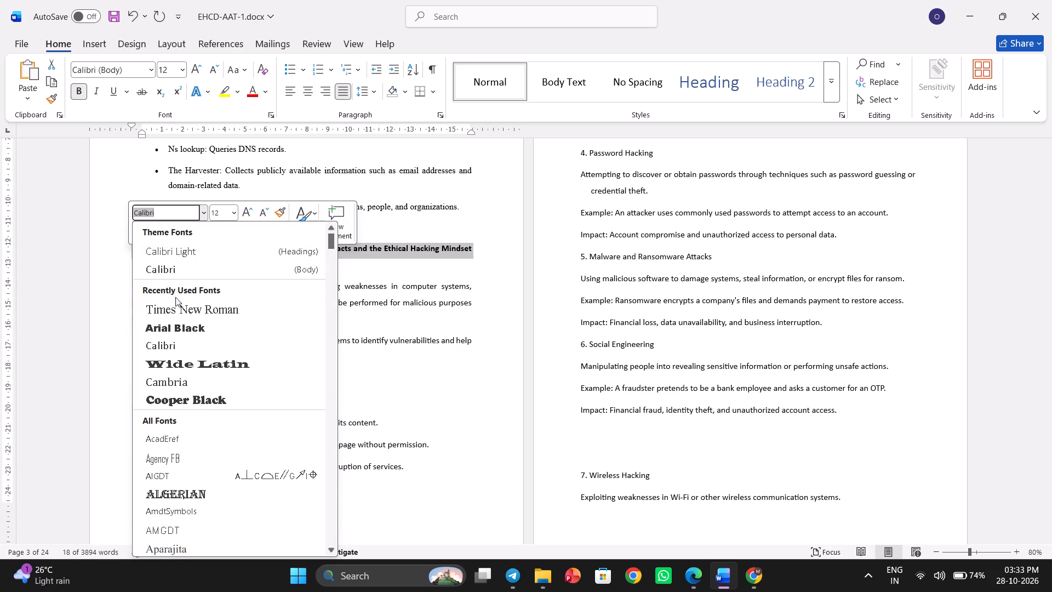
{"action": "left_click", "coordinate": [175, 306]}
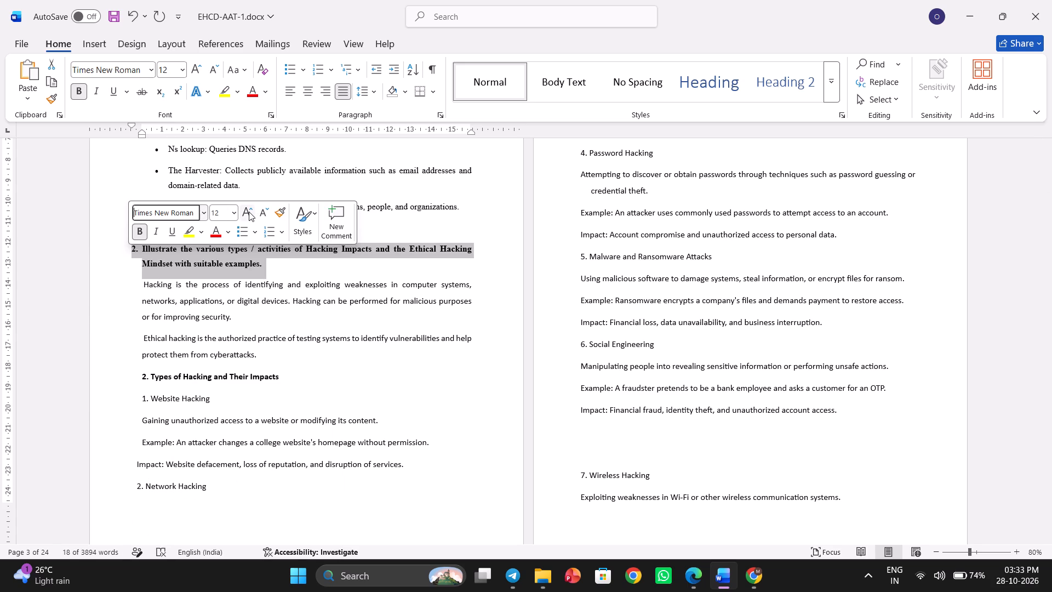
{"action": "left_click", "coordinate": [249, 212]}
{"action": "left_click", "coordinate": [329, 273]}
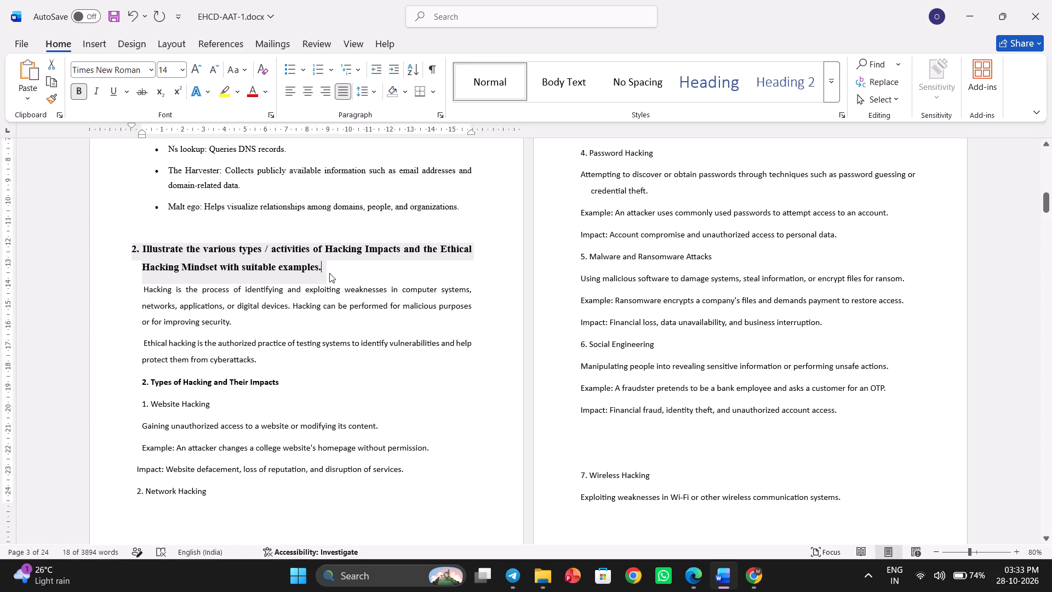
Change the question 2 answer text down to "2. Network Hacking" to Times New Roman and open its line spacing options.
{"action": "left_click_drag", "start_coordinate": [144, 287], "coordinate": [267, 502]}
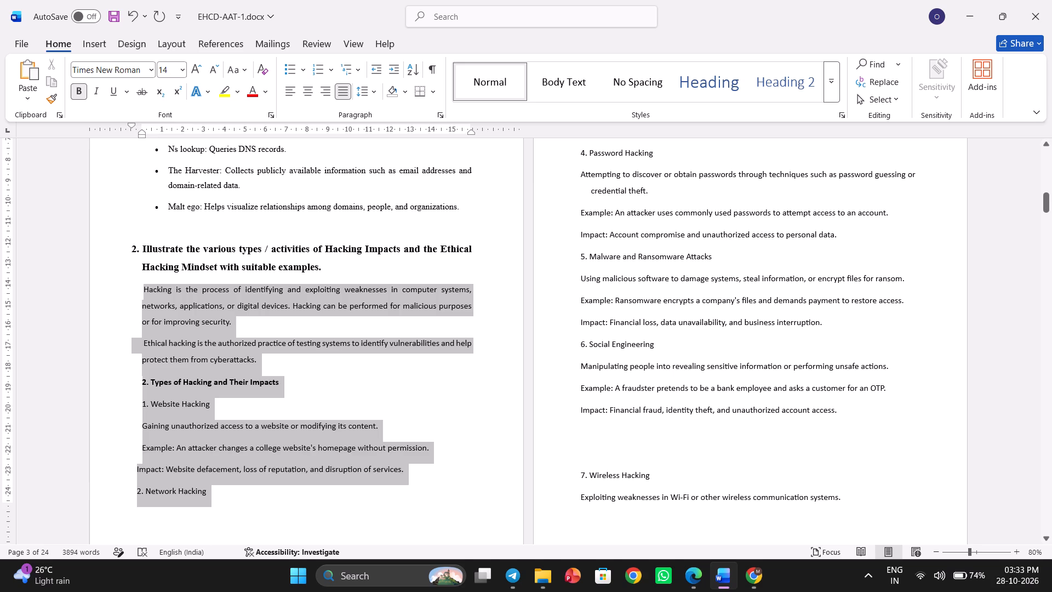
{"action": "left_click", "coordinate": [147, 72]}
{"action": "left_click", "coordinate": [135, 164]}
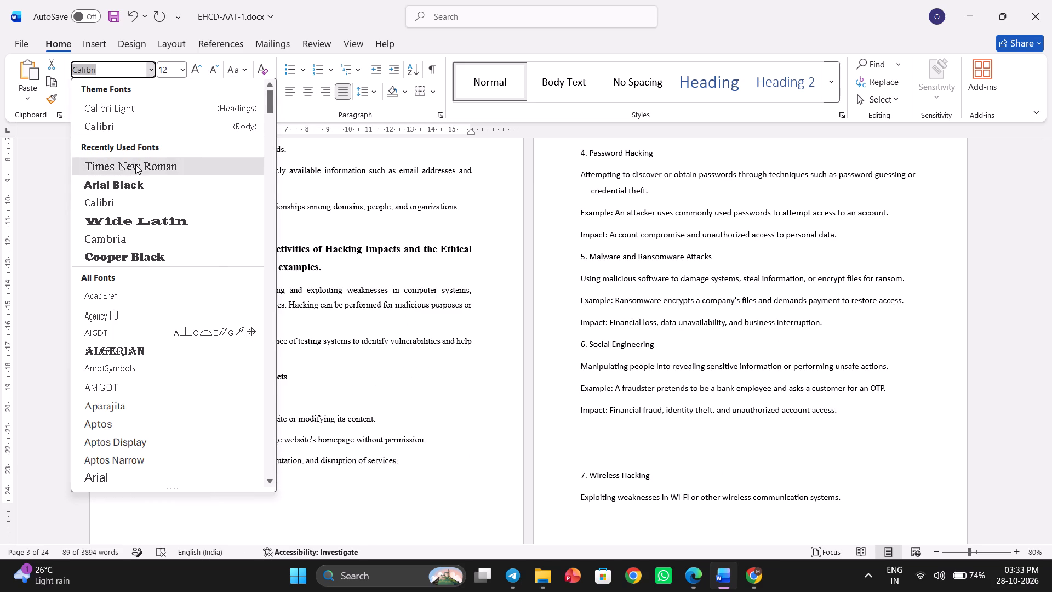
{"action": "left_click", "coordinate": [367, 87]}
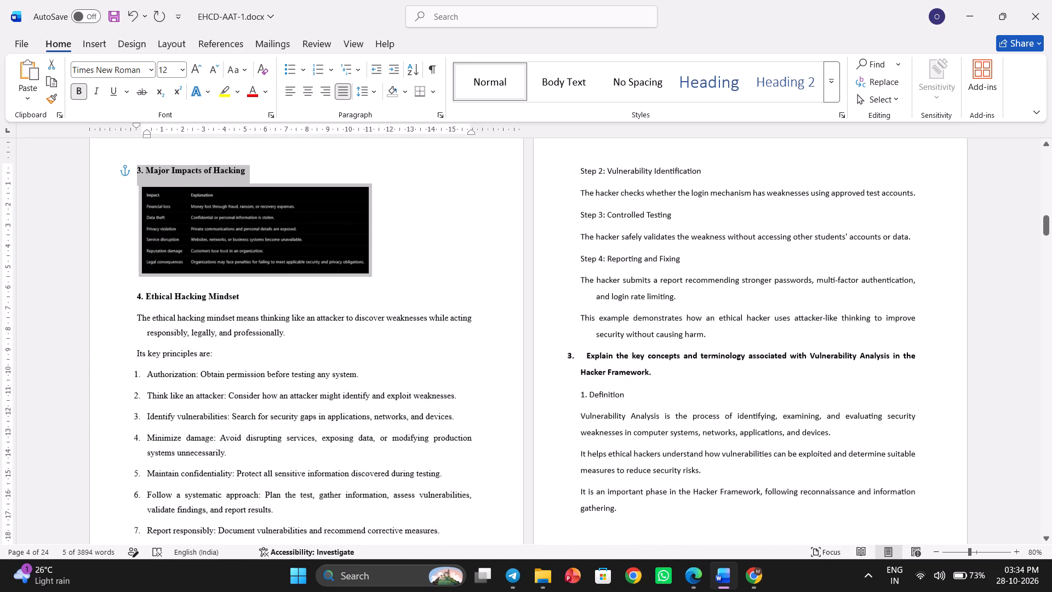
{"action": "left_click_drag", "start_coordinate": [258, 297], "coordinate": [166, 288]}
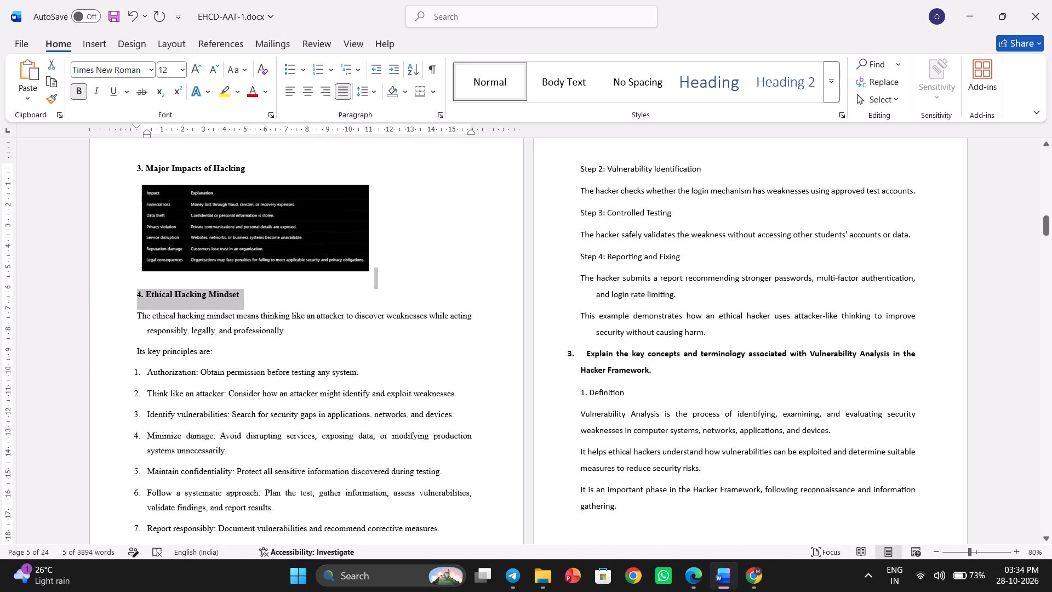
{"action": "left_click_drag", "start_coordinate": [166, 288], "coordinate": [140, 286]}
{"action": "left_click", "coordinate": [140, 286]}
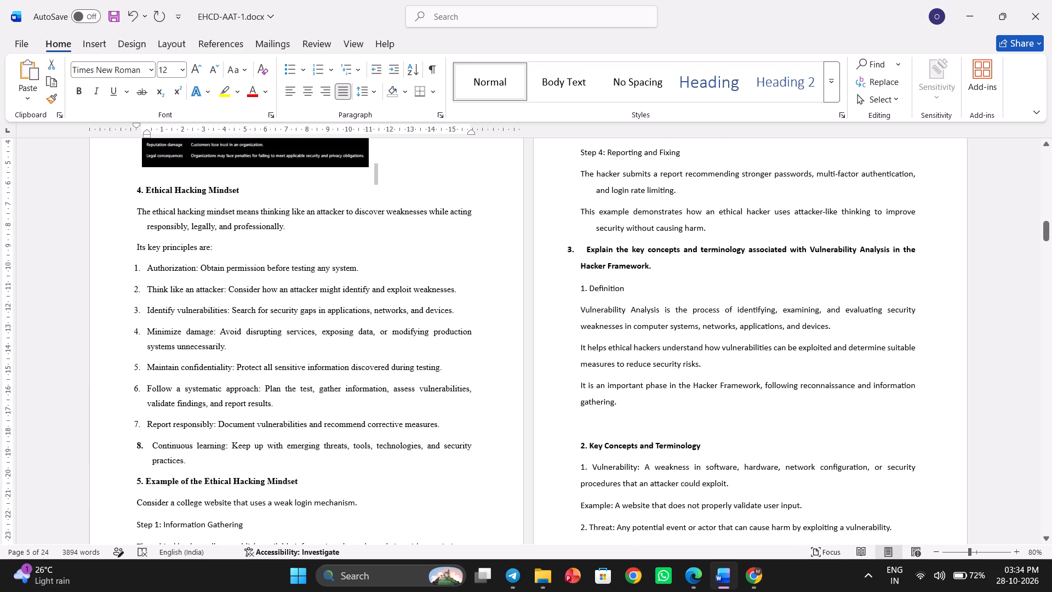
Select the question 2 answer text from the "Minimize damage" principle down through the paragraph under "Step 1: Information Gathering".
{"action": "left_click_drag", "start_coordinate": [456, 475], "coordinate": [428, 471]}
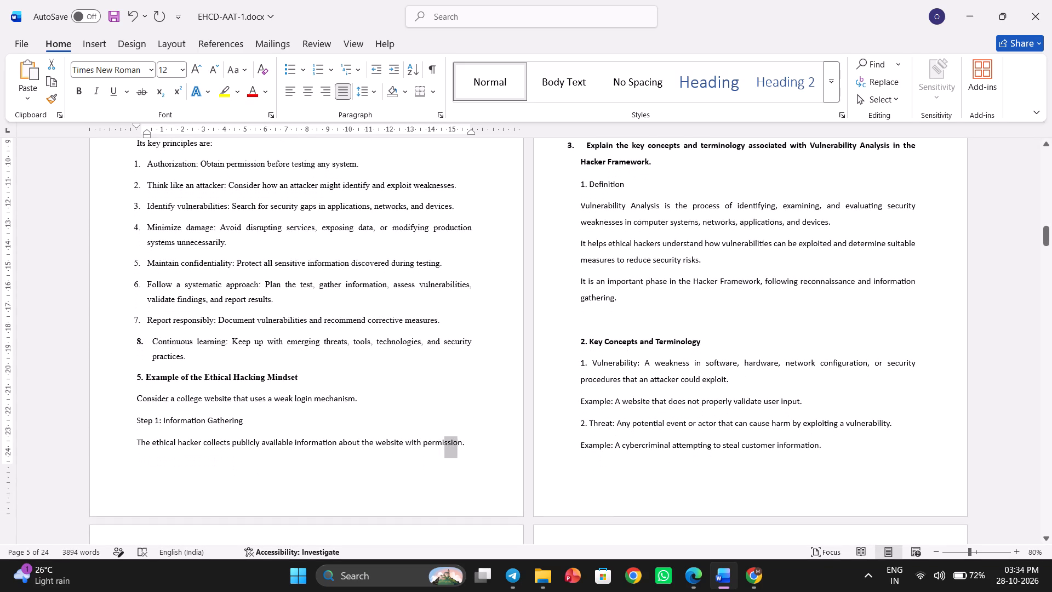
{"action": "left_click_drag", "start_coordinate": [428, 471], "coordinate": [167, 200]}
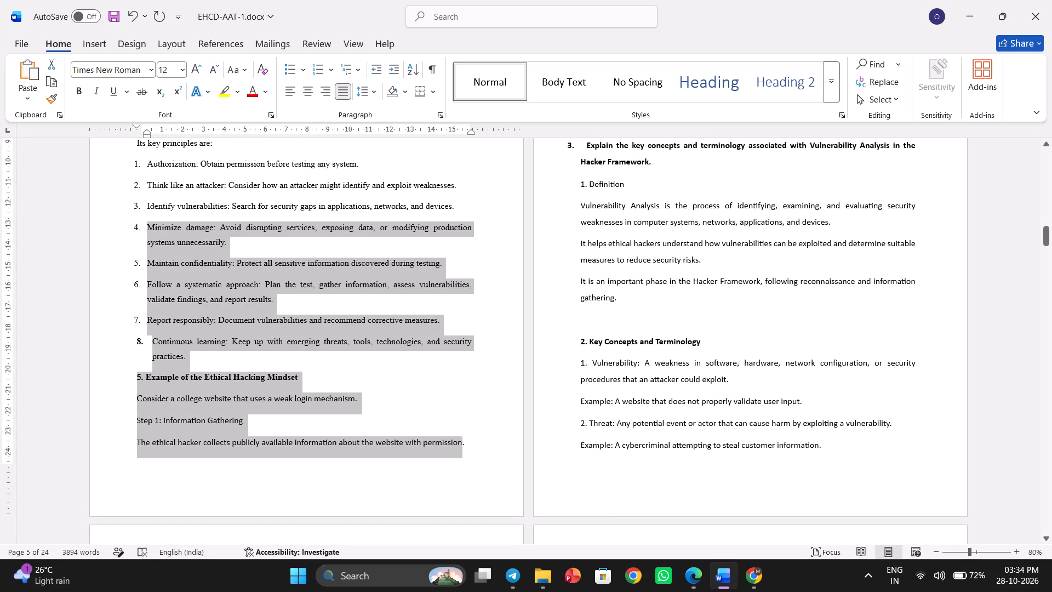
Set the Ethical Hacking Mindset section through Step 1: Information Gathering of the example to Times New Roman.
{"action": "left_click_drag", "start_coordinate": [167, 200], "coordinate": [148, 187]}
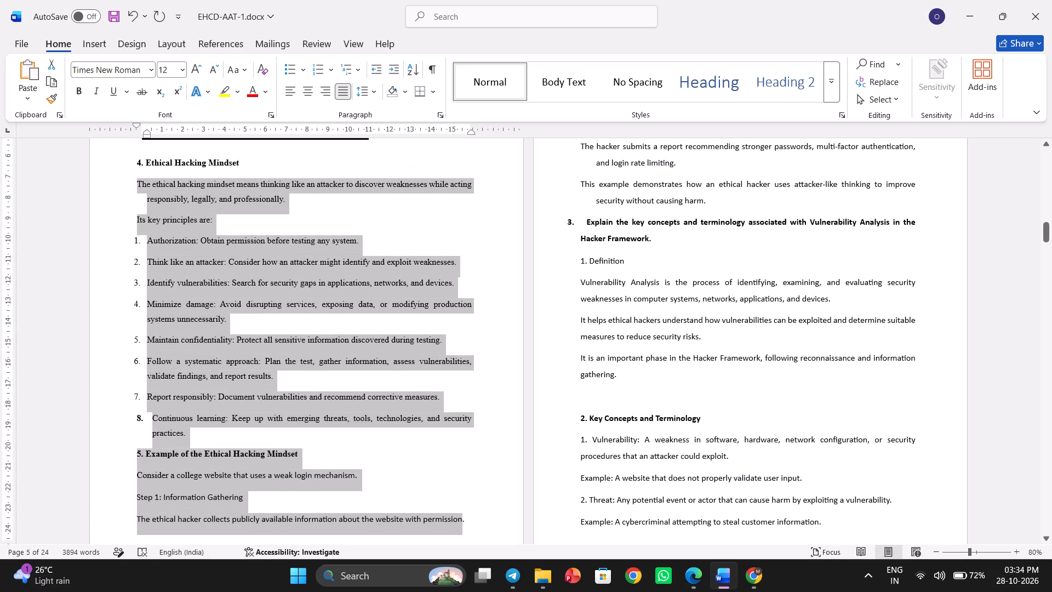
{"action": "left_click_drag", "start_coordinate": [148, 187], "coordinate": [135, 170]}
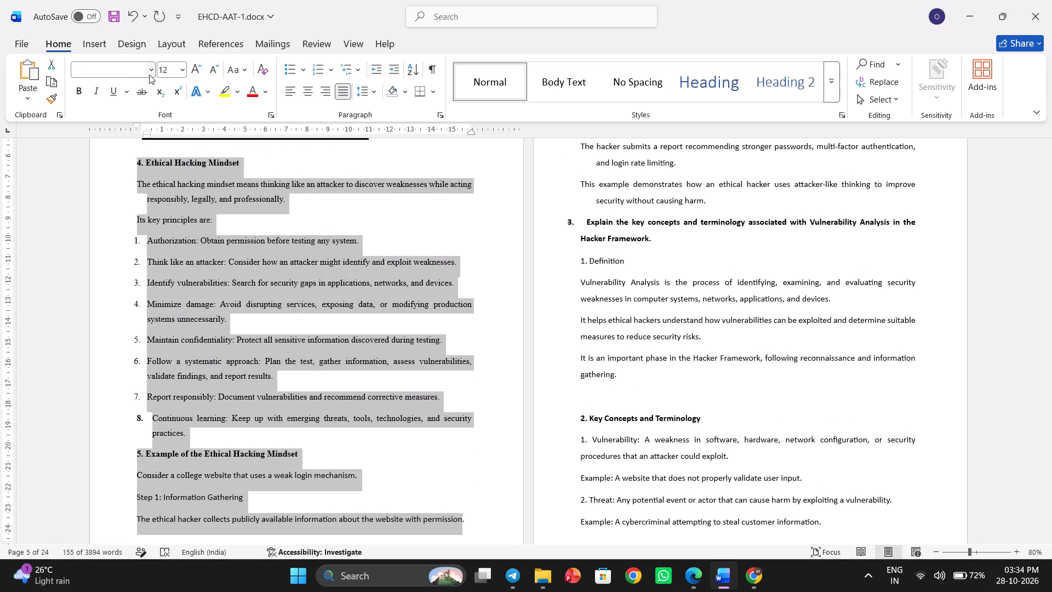
{"action": "left_click", "coordinate": [150, 74]}
{"action": "left_click", "coordinate": [117, 164]}
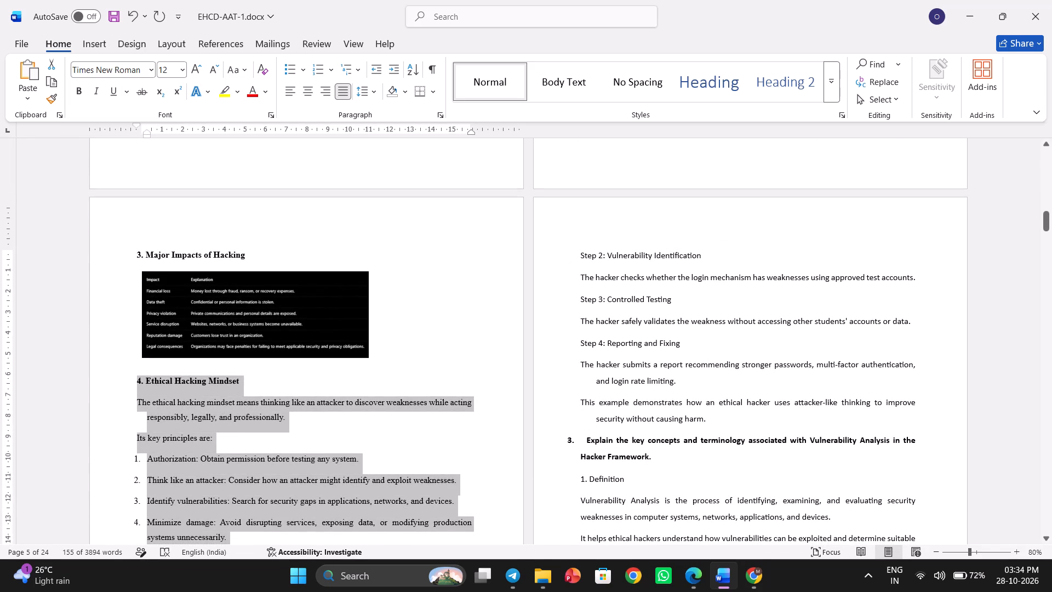
Set the rest of the question 2 answer, from Step 2: Vulnerability Identification, to Times New Roman with 1.5 line spacing.
{"action": "left_click_drag", "start_coordinate": [704, 418], "coordinate": [573, 255]}
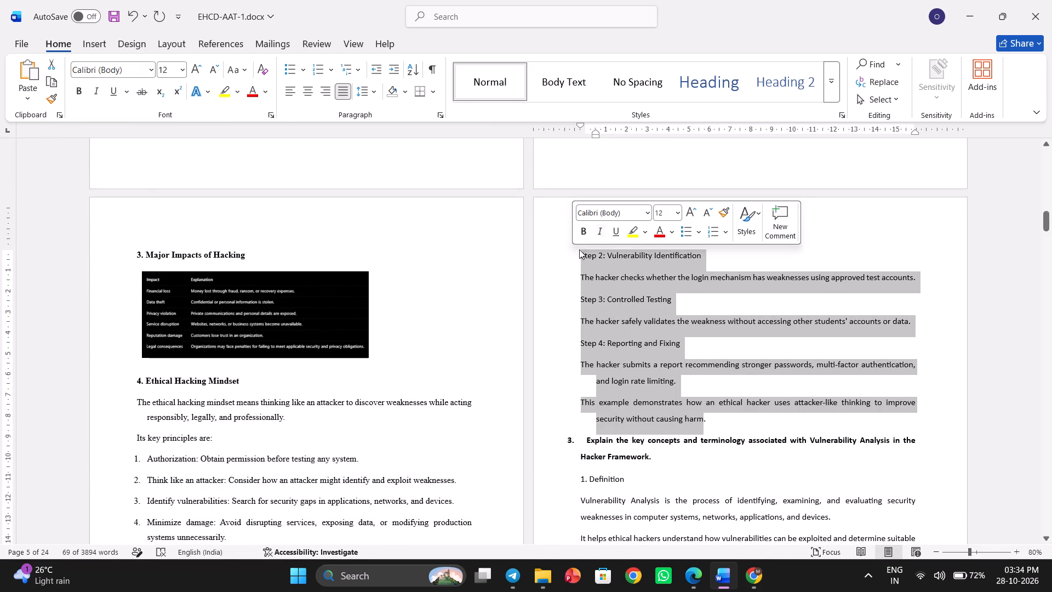
{"action": "left_click", "coordinate": [652, 213]}
{"action": "left_click", "coordinate": [646, 213]}
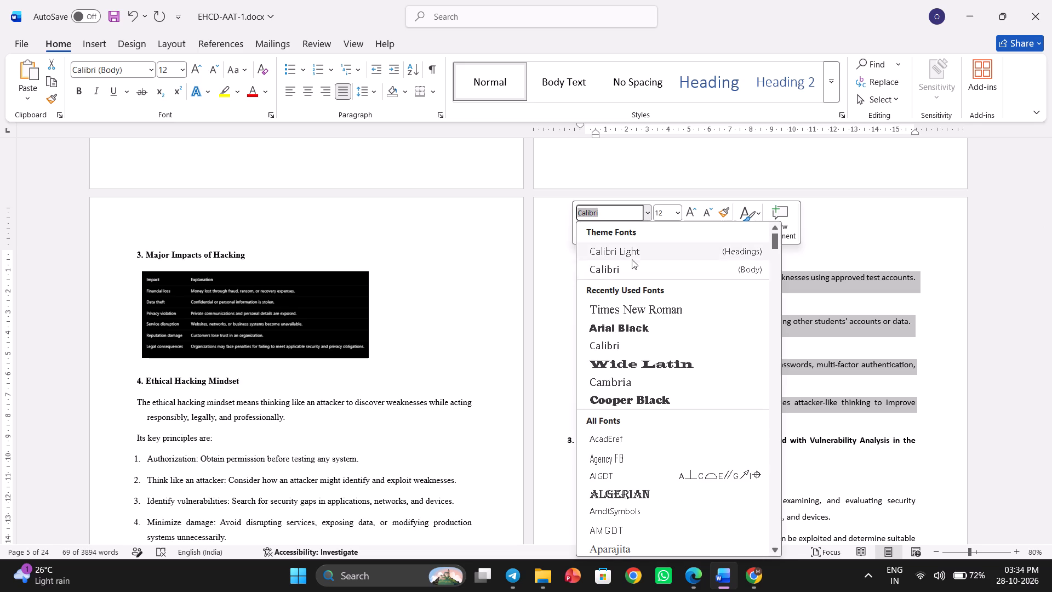
{"action": "left_click", "coordinate": [619, 310]}
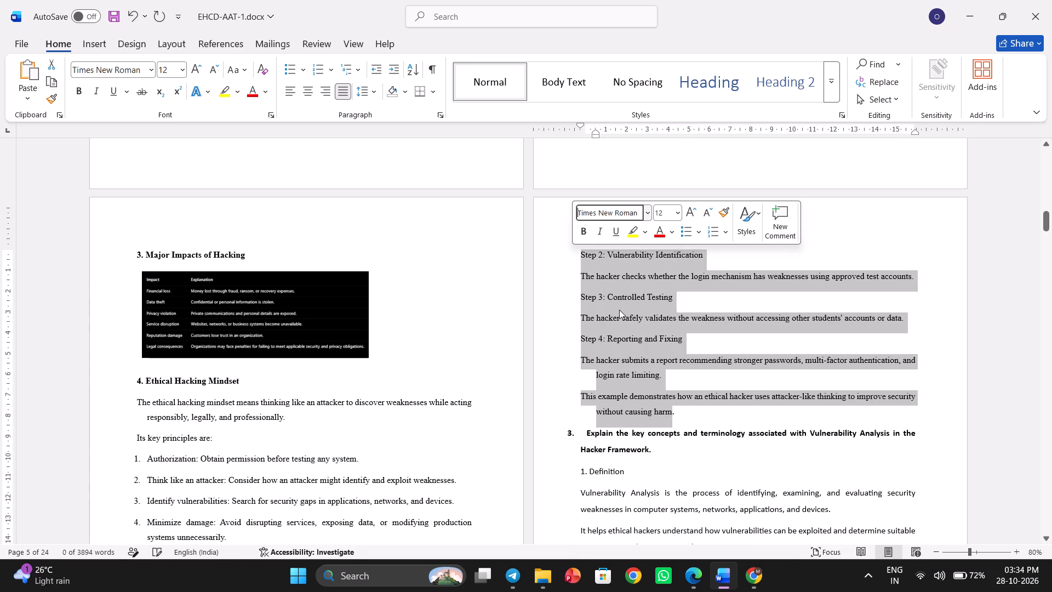
{"action": "left_click", "coordinate": [365, 89]}
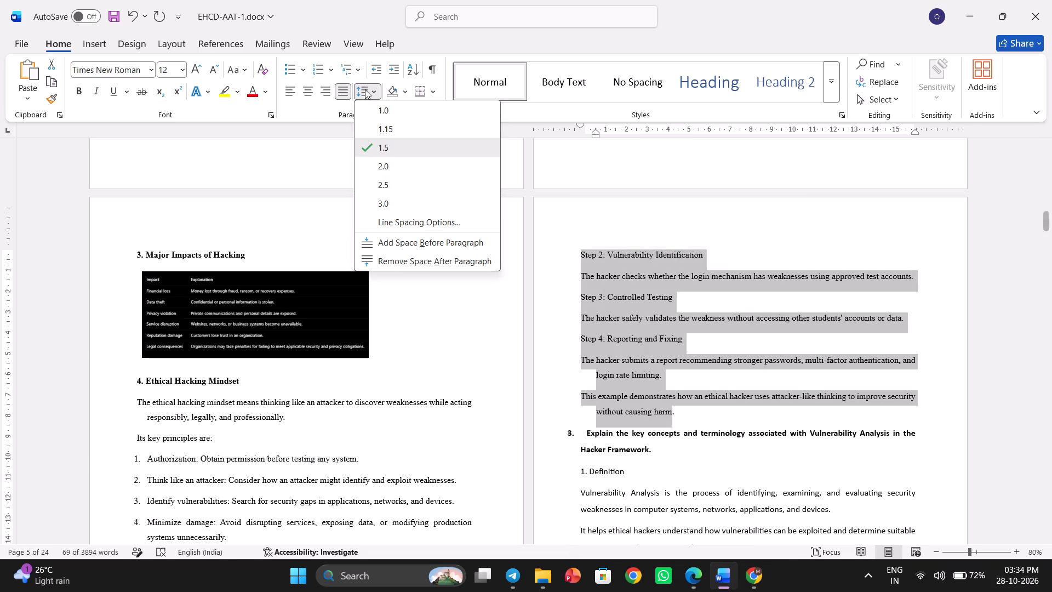
{"action": "left_click", "coordinate": [368, 146]}
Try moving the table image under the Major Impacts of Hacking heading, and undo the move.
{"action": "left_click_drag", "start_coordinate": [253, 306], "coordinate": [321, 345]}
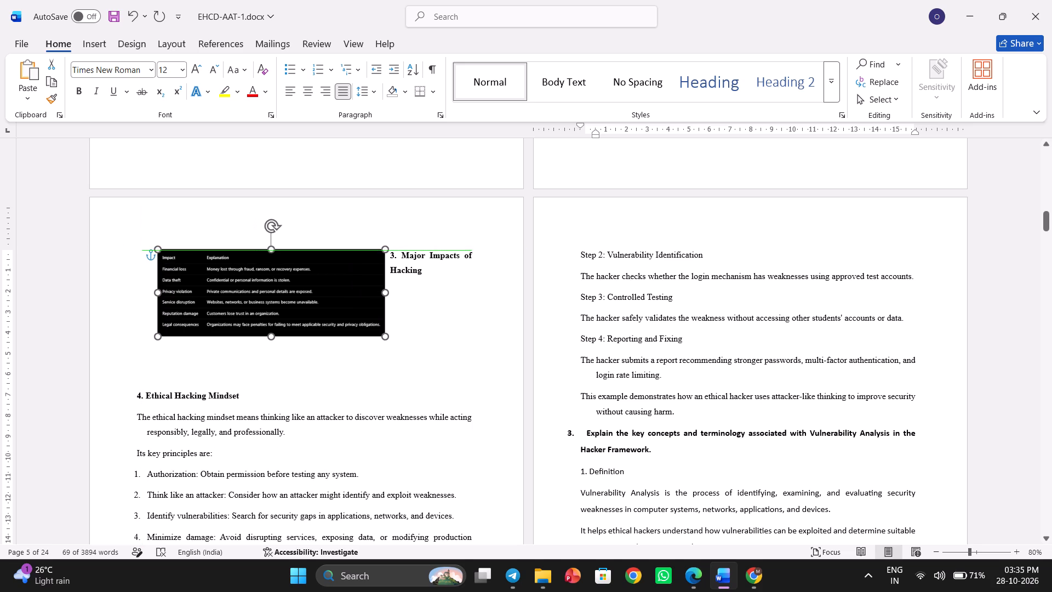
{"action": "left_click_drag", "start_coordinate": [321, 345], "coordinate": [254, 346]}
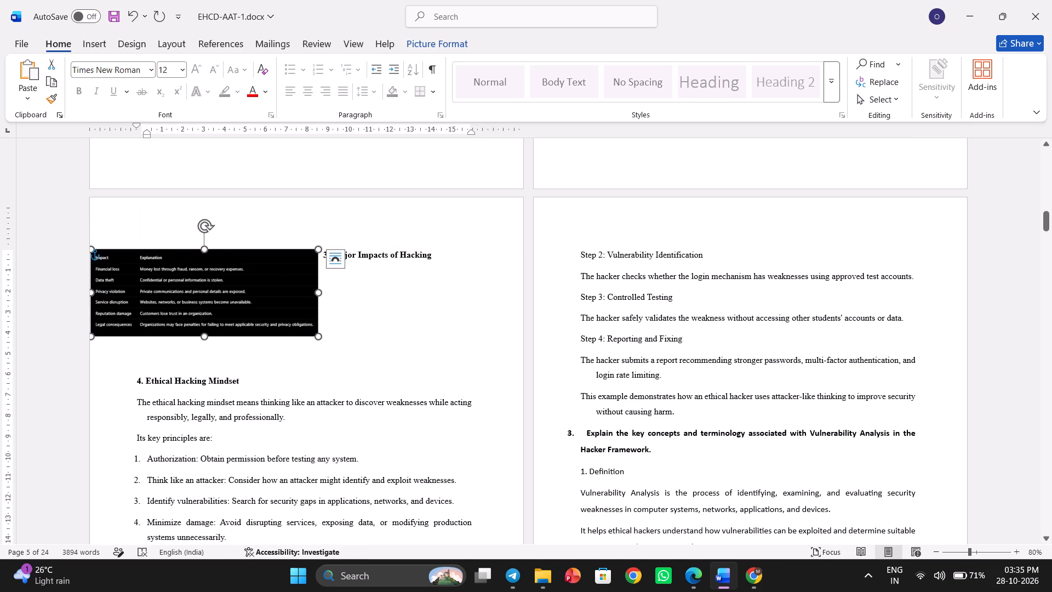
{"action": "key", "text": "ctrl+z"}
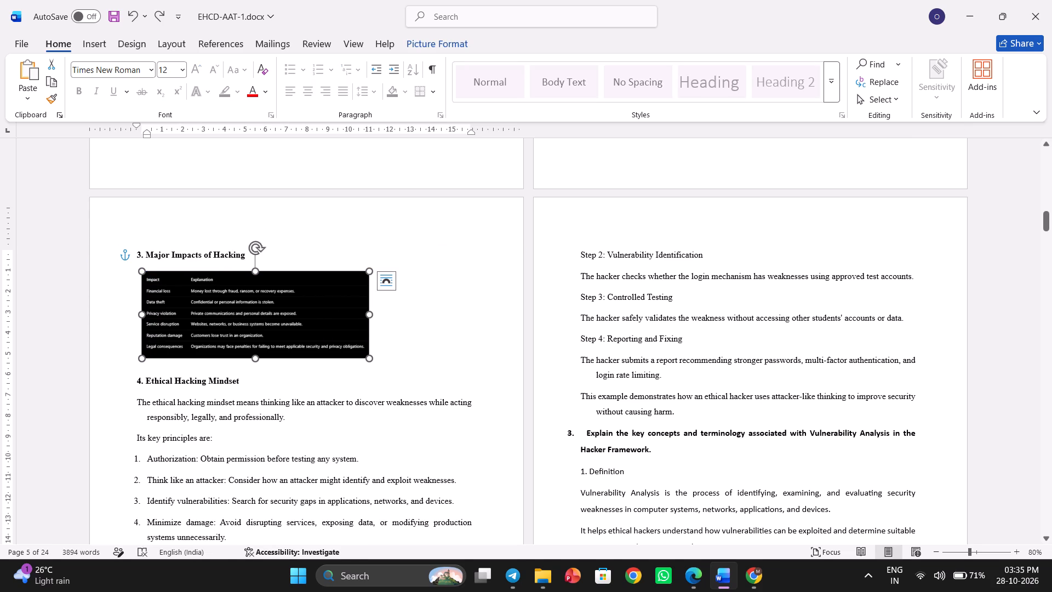
Format the question 3 heading about Vulnerability Analysis in the Hacker Framework as Times New Roman, size 14.
{"action": "scroll", "coordinate": [376, 411], "scroll_direction": "down", "scroll_amount": 1}
{"action": "scroll", "coordinate": [376, 411], "scroll_direction": "up", "scroll_amount": 1}
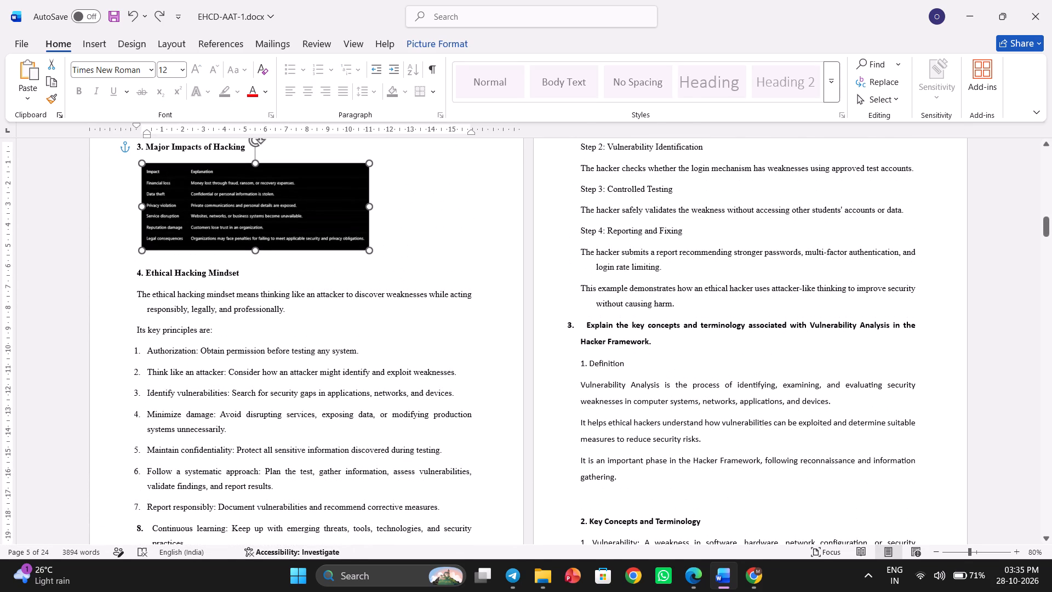
{"action": "left_click_drag", "start_coordinate": [656, 341], "coordinate": [565, 321]}
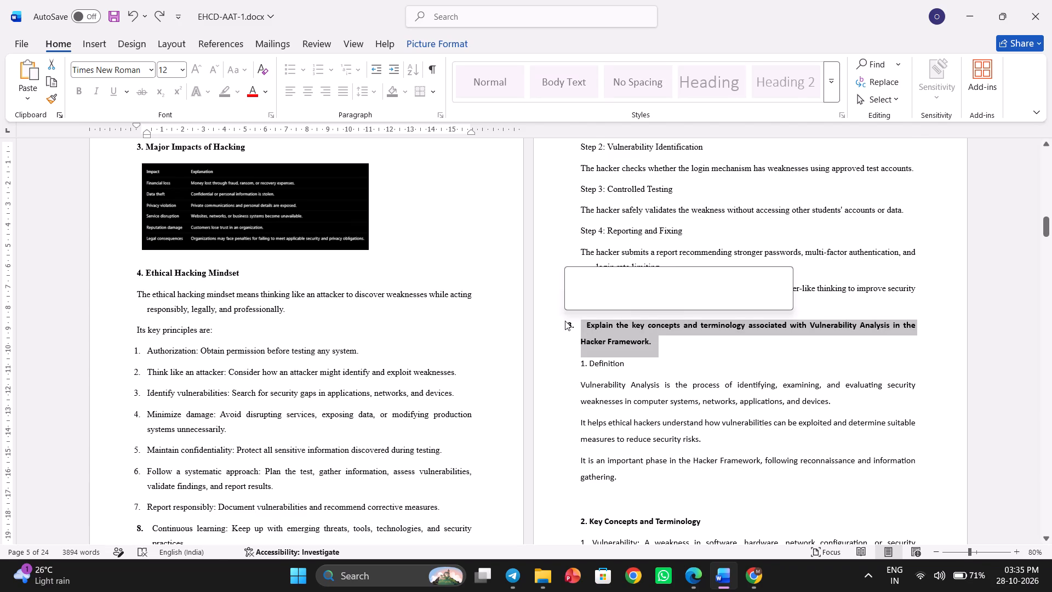
{"action": "left_click", "coordinate": [642, 281]}
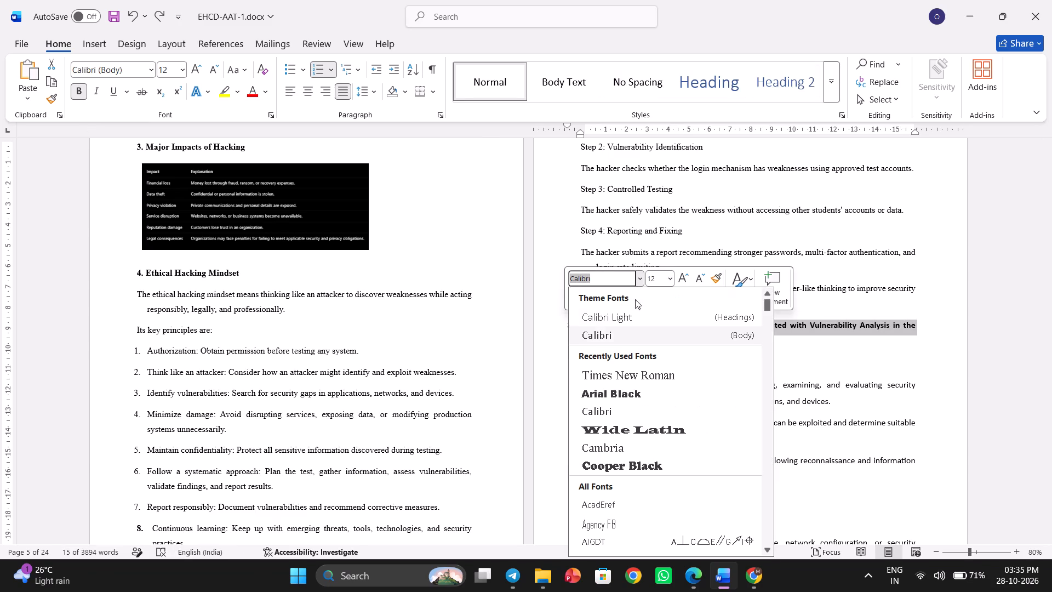
{"action": "left_click", "coordinate": [622, 371]}
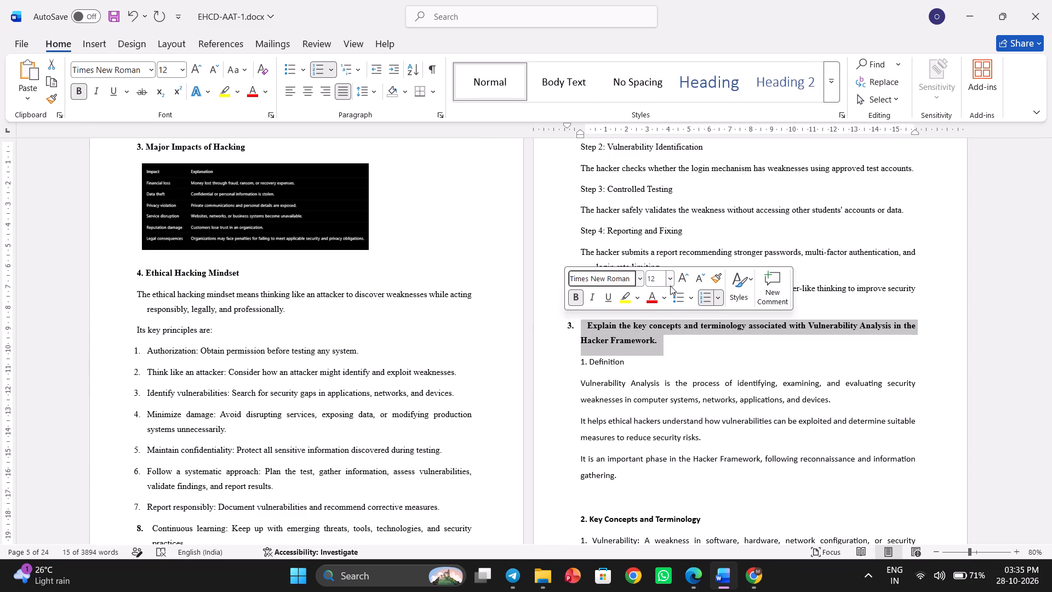
{"action": "left_click", "coordinate": [679, 282]}
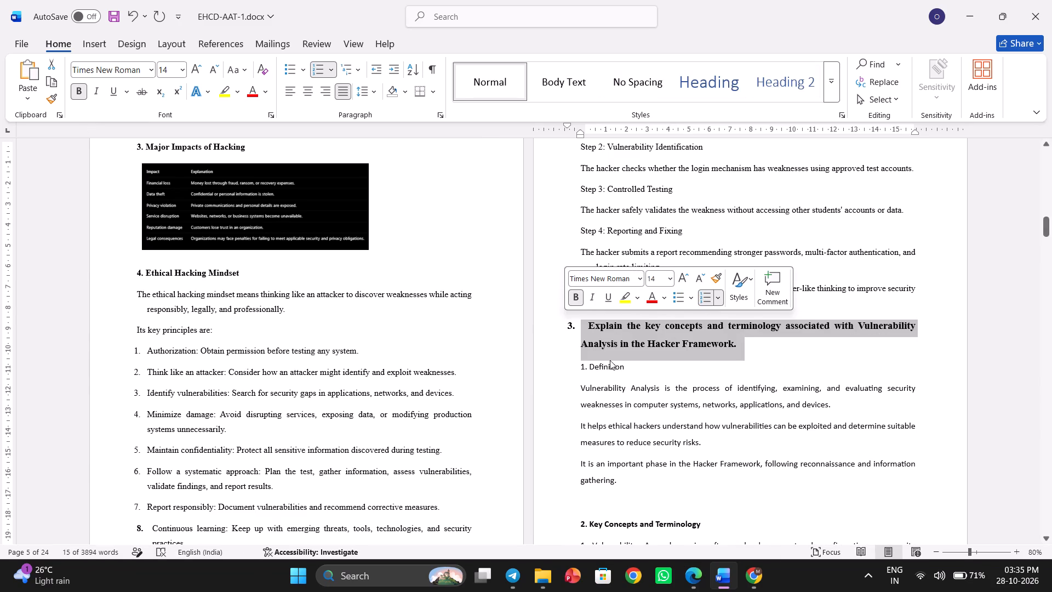
Delete the "1. Definition" subheading and its empty line below the question 3 heading.
{"action": "left_click", "coordinate": [602, 368]}
{"action": "left_click_drag", "start_coordinate": [616, 371], "coordinate": [618, 371]}
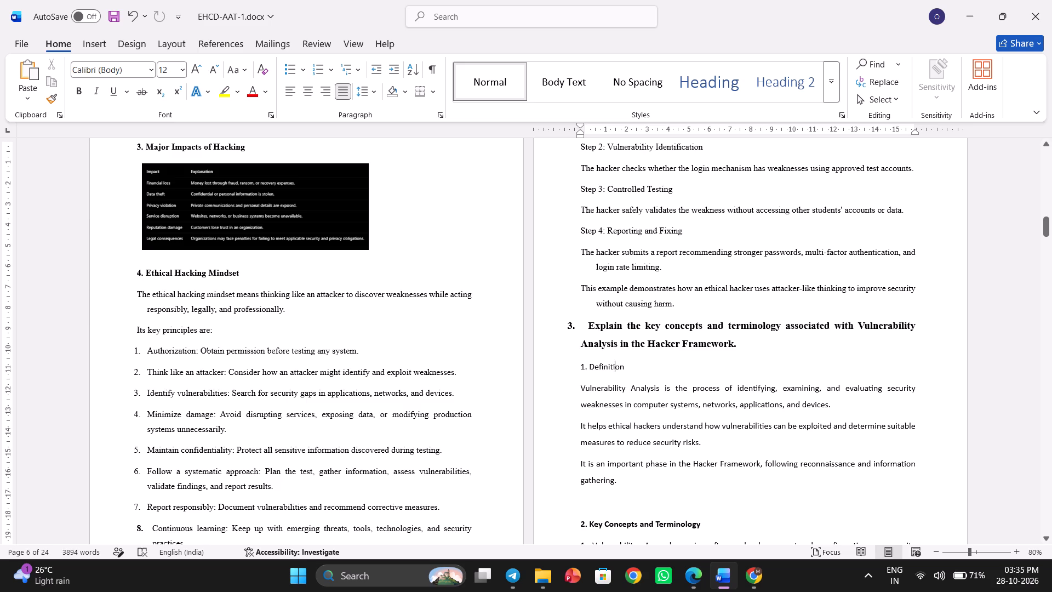
{"action": "left_click_drag", "start_coordinate": [618, 371], "coordinate": [628, 371]}
{"action": "left_click", "coordinate": [628, 371]}
{"action": "key", "text": "BackSpace"}
{"action": "key", "text": "BackSpace"}
{"action": "key", "text": "BackSpace"}
{"action": "key", "text": "BackSpace"}
{"action": "key", "text": "BackSpace"}
{"action": "key", "text": "BackSpace"}
{"action": "key", "text": "BackSpace"}
{"action": "key", "text": "BackSpace"}
{"action": "key", "text": "BackSpace"}
{"action": "key", "text": "BackSpace"}
{"action": "key", "text": "BackSpace"}
{"action": "key", "text": "BackSpace"}
{"action": "key", "text": "BackSpace"}
{"action": "key", "text": "BackSpace"}
{"action": "key", "text": "BackSpace"}
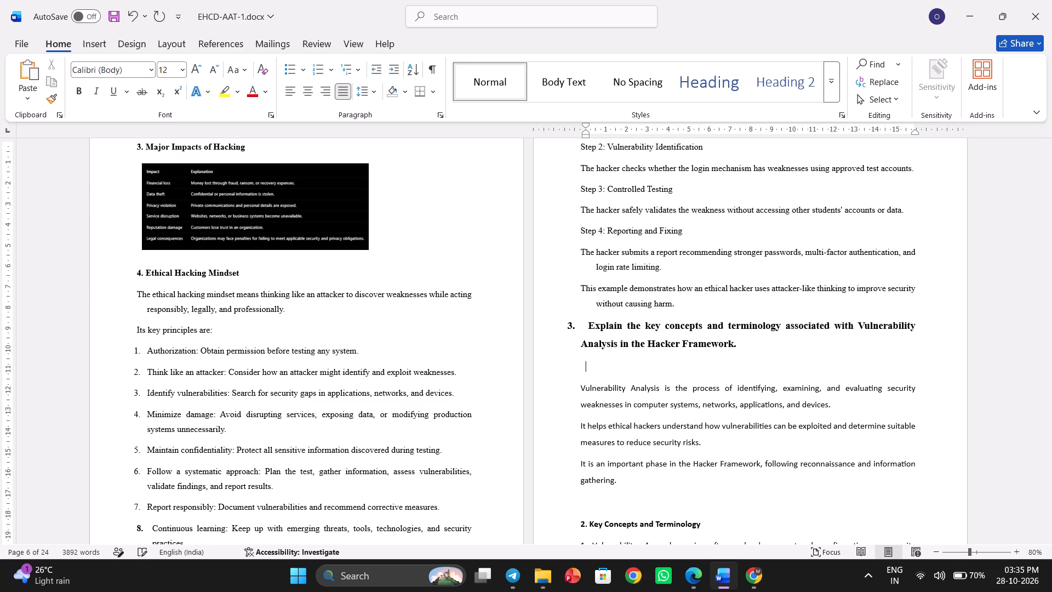
{"action": "key", "text": "BackSpace"}
Set the three introductory Vulnerability Analysis paragraphs of question 3 to Times New Roman with 1.5 line spacing.
{"action": "left_click_drag", "start_coordinate": [614, 477], "coordinate": [571, 369]}
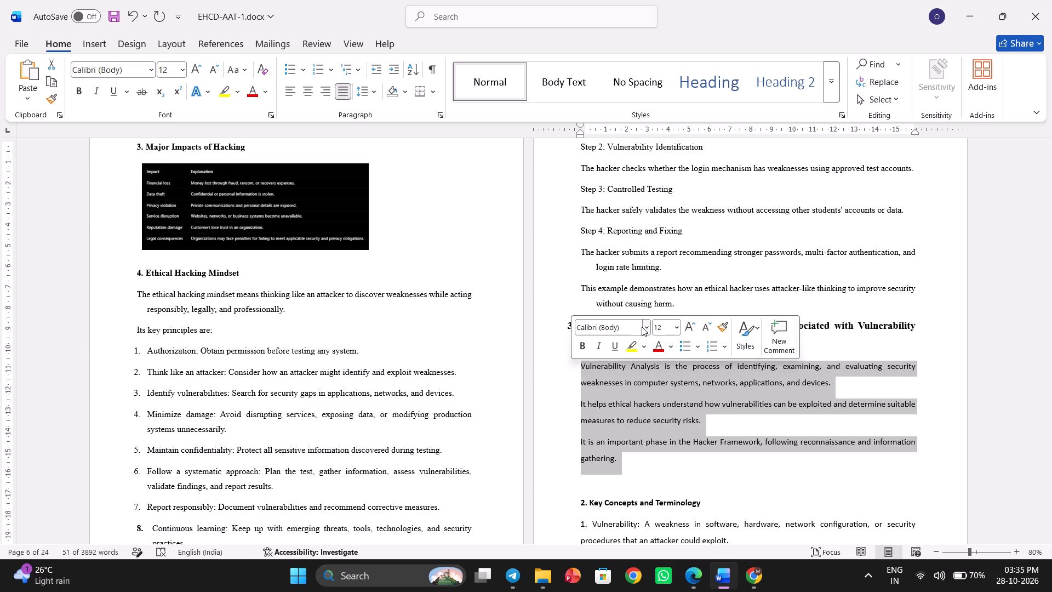
{"action": "left_click", "coordinate": [642, 326]}
{"action": "left_click", "coordinate": [648, 325]}
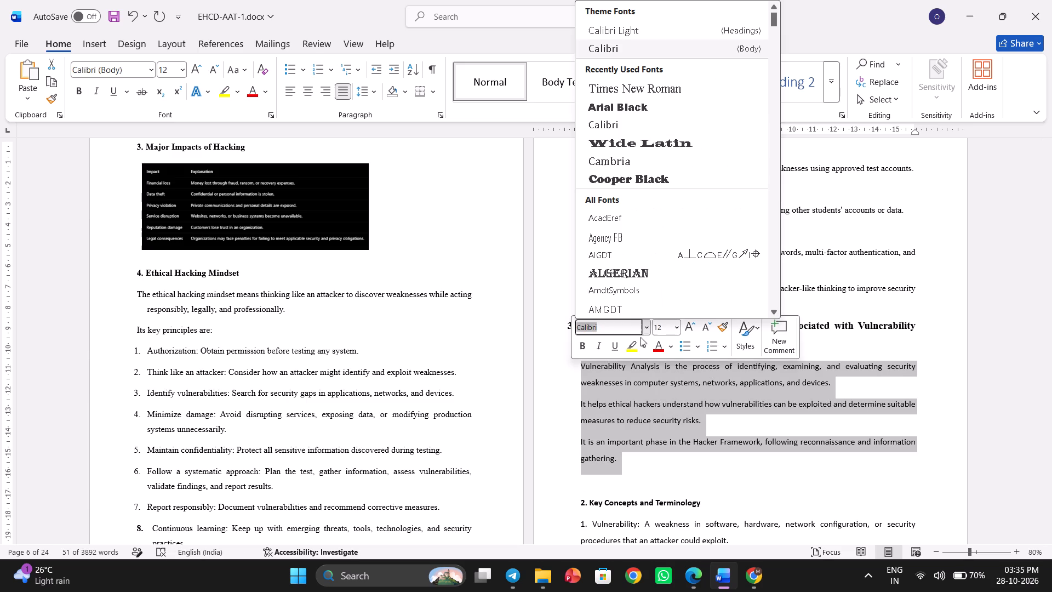
{"action": "left_click", "coordinate": [613, 83]}
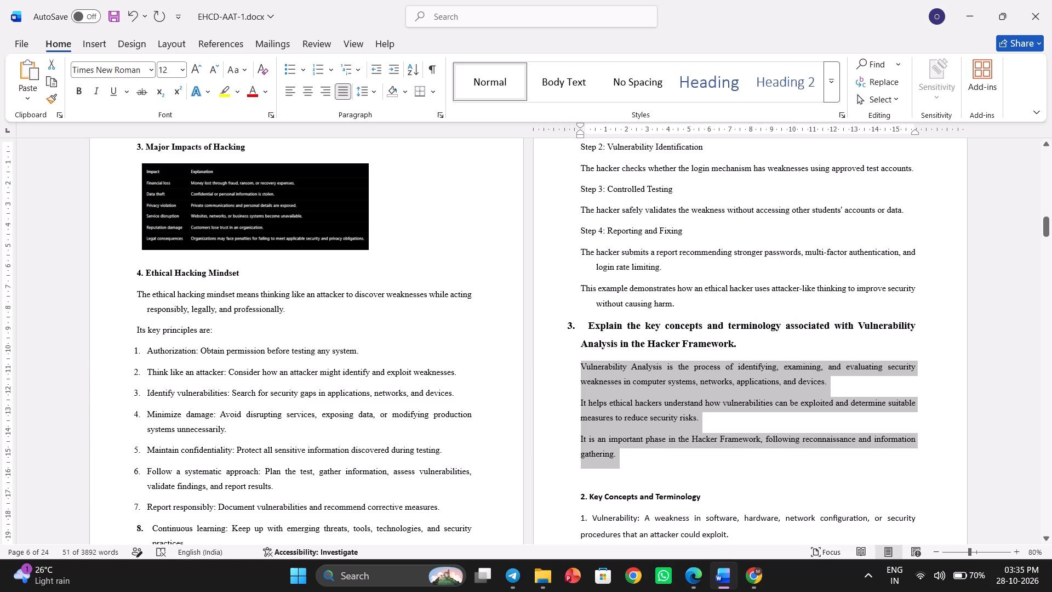
{"action": "left_click", "coordinate": [375, 87]}
{"action": "left_click", "coordinate": [376, 147]}
Remove the blank line above "2. Key Concepts and Terminology", keeping that subheading on its own line.
{"action": "scroll", "coordinate": [607, 383], "scroll_direction": "down", "scroll_amount": 1}
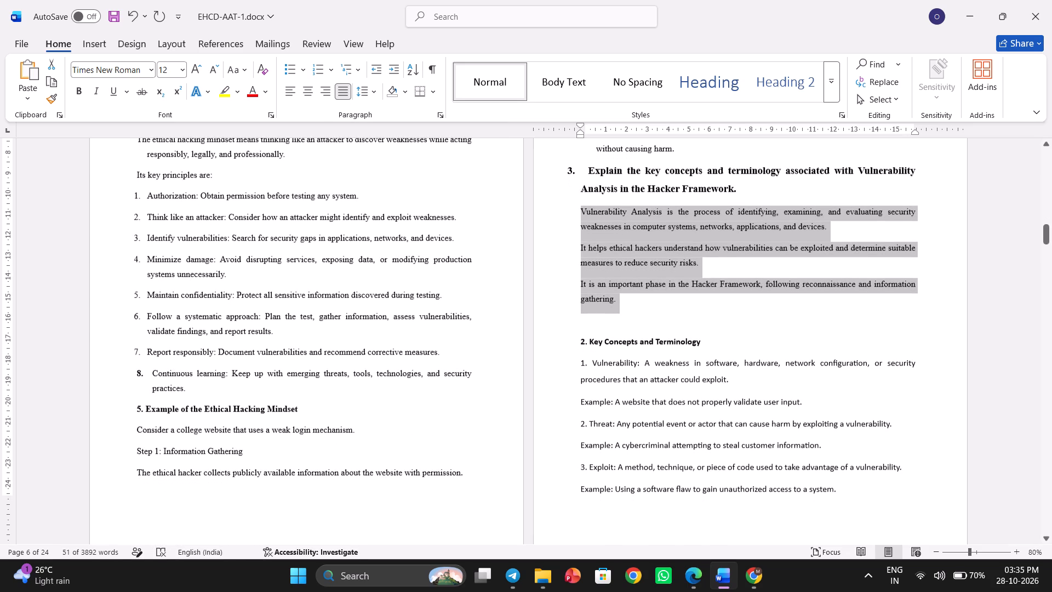
{"action": "left_click", "coordinate": [591, 323]}
{"action": "key", "text": "Down"}
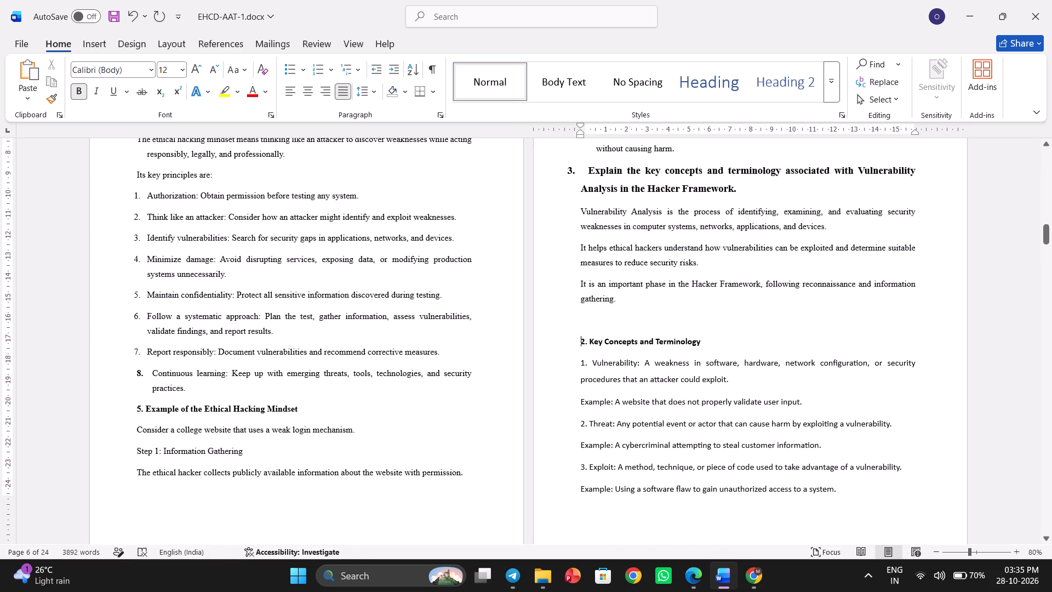
{"action": "key", "text": "BackSpace"}
{"action": "key", "text": "BackSpace"}
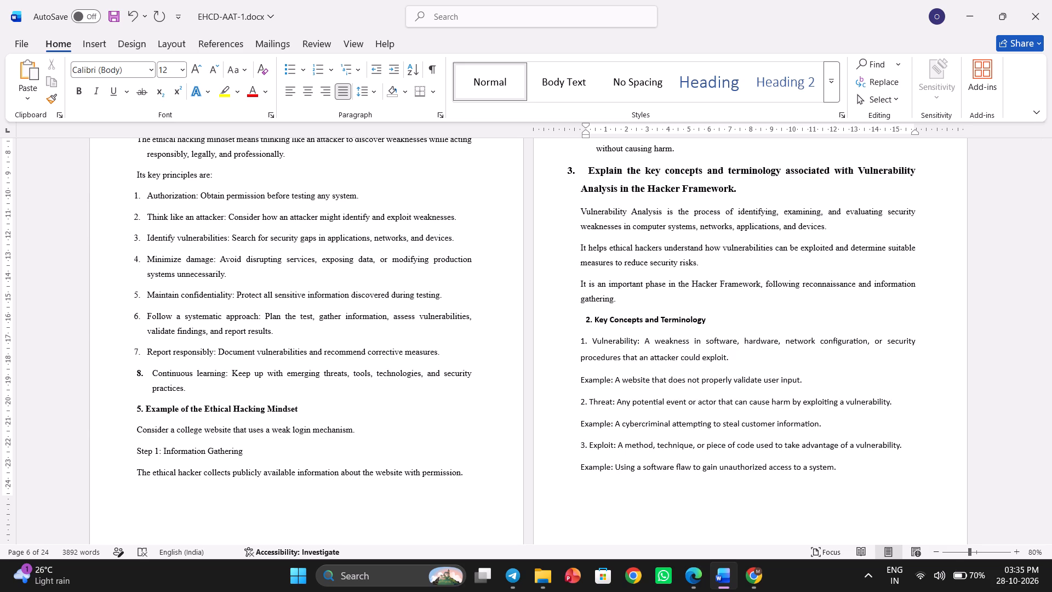
{"action": "key", "text": "BackSpace"}
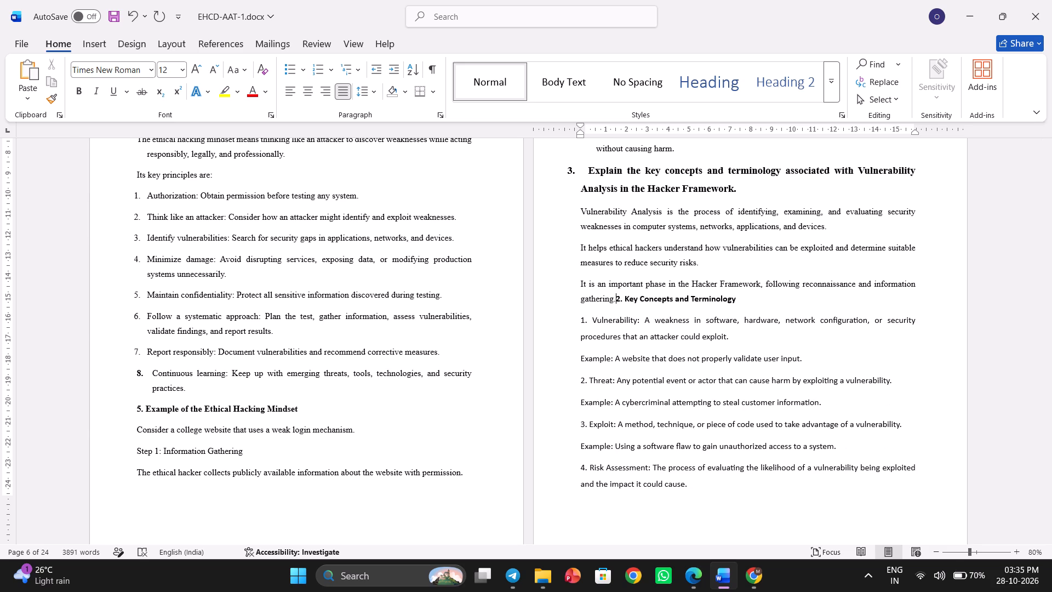
{"action": "key", "text": "ctrl+z"}
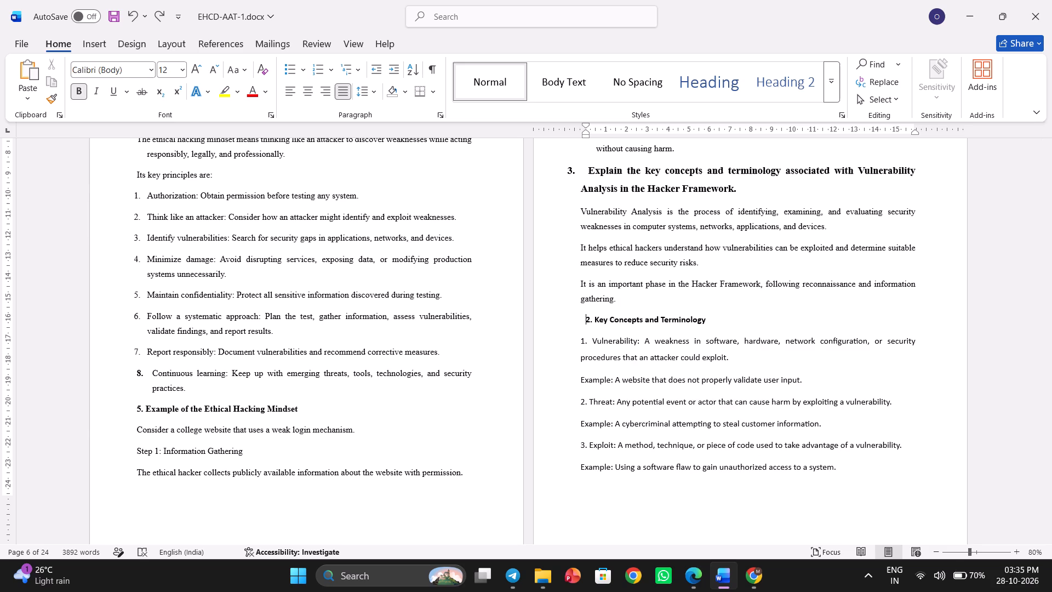
Set Key Concepts and Terminology, from its subheading through the Exploit example, to Times New Roman with 1.5 line spacing.
{"action": "left_click_drag", "start_coordinate": [825, 482], "coordinate": [552, 322]}
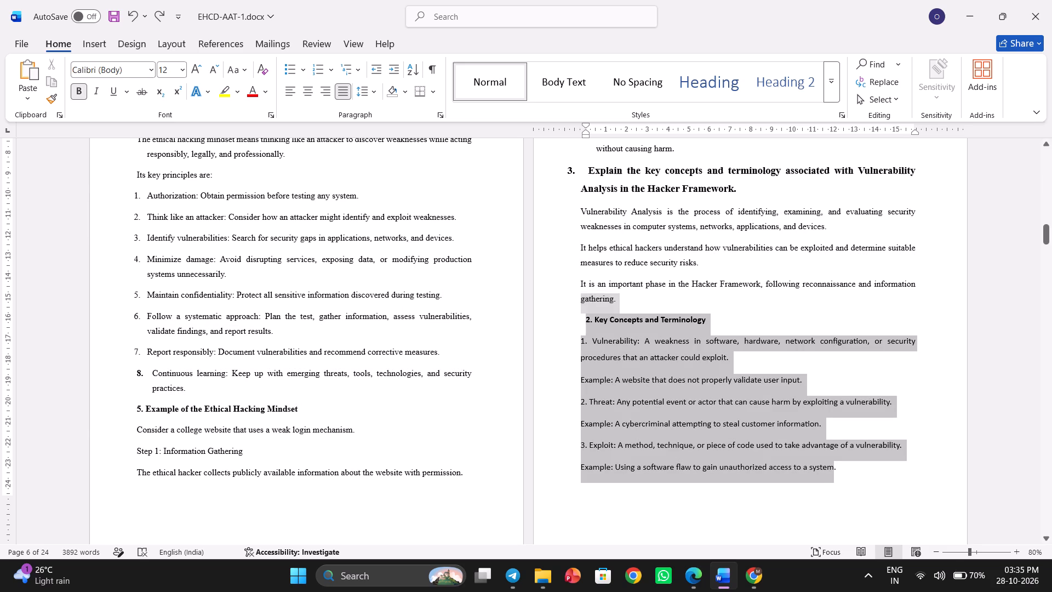
{"action": "left_click_drag", "start_coordinate": [552, 322], "coordinate": [580, 324]}
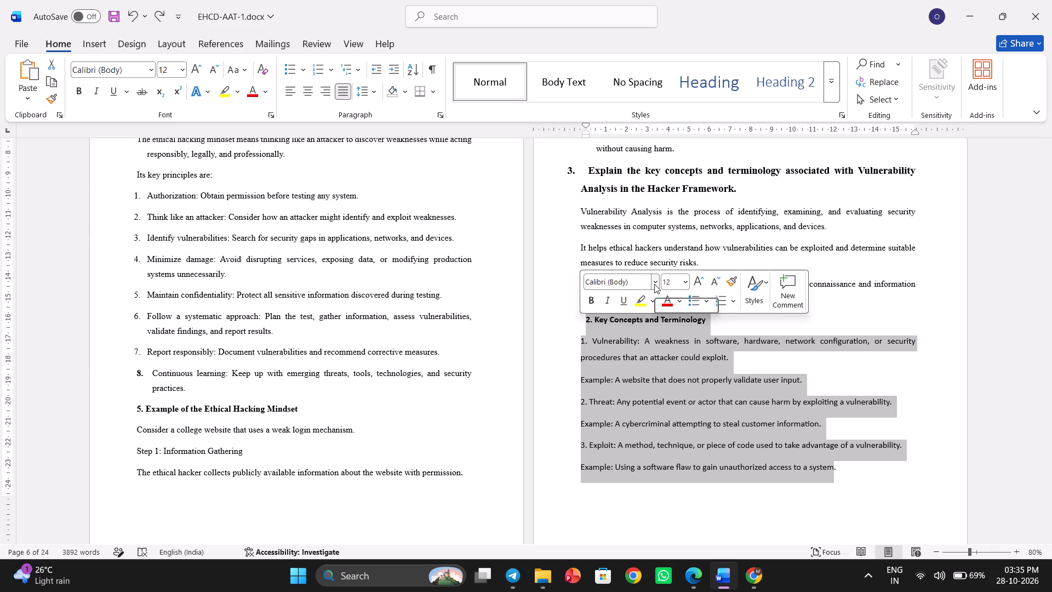
{"action": "left_click", "coordinate": [654, 284]}
{"action": "left_click", "coordinate": [619, 93]}
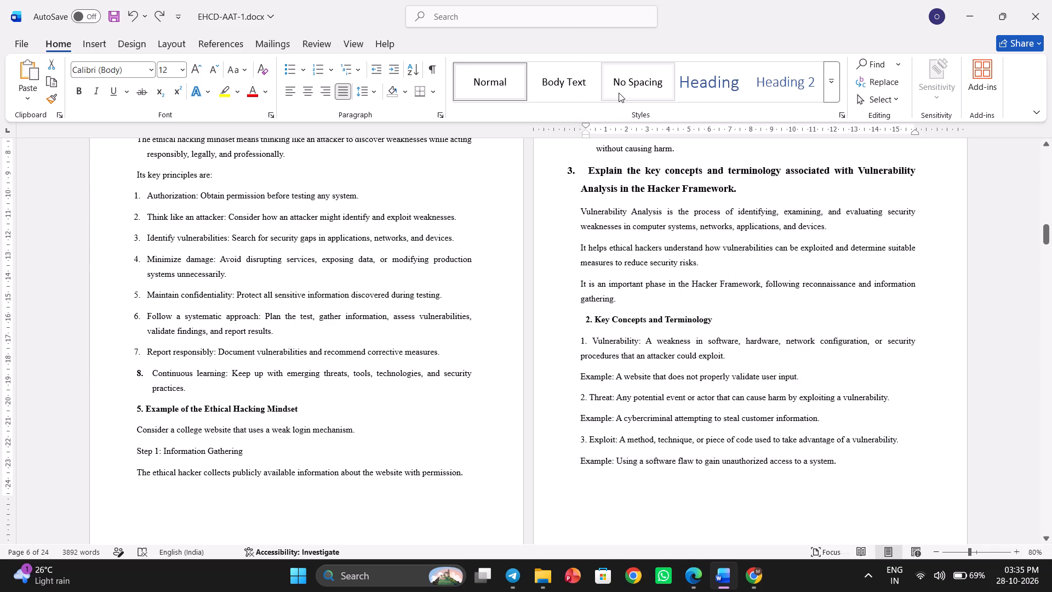
{"action": "left_click", "coordinate": [373, 87]}
{"action": "left_click", "coordinate": [371, 146]}
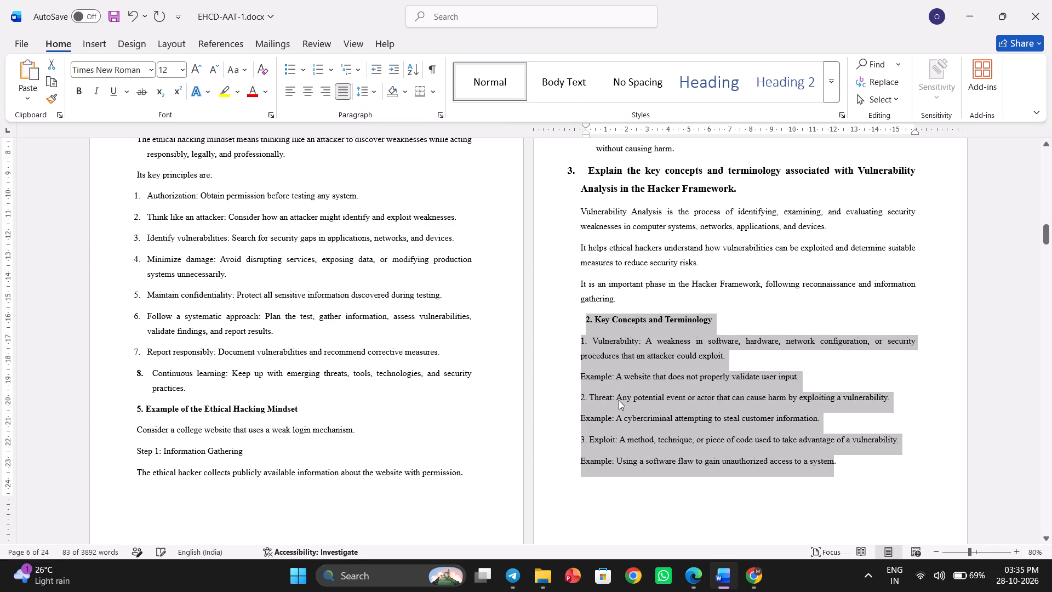
Set the text from "4. Risk Assessment" through the "3. Steps Involved in Vulnerability Analysis" subheading to Times New Roman.
{"action": "scroll", "coordinate": [619, 400], "scroll_direction": "down", "scroll_amount": 1}
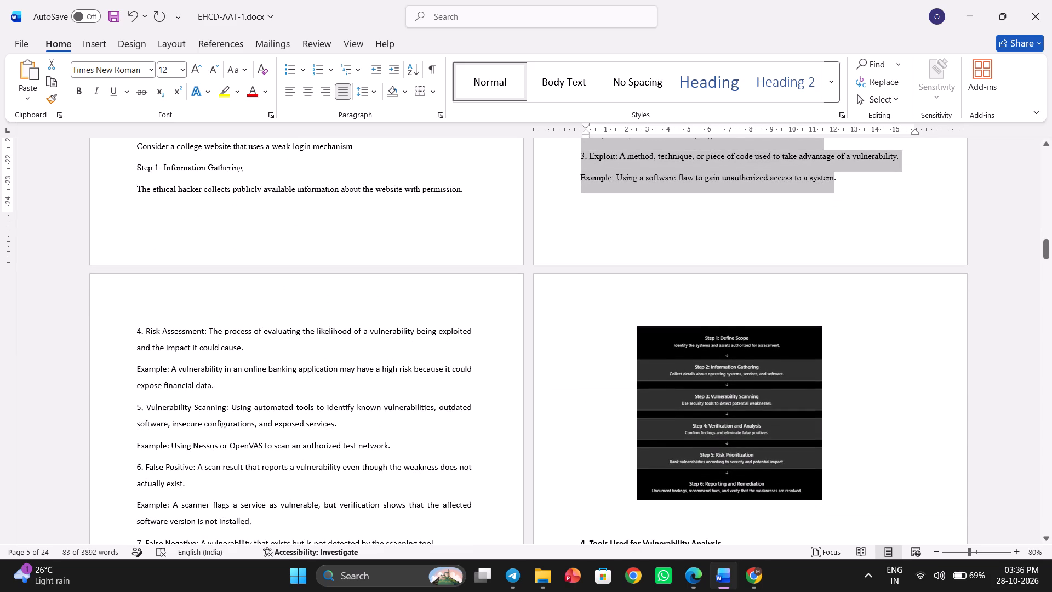
{"action": "scroll", "coordinate": [299, 364], "scroll_direction": "down", "scroll_amount": 1}
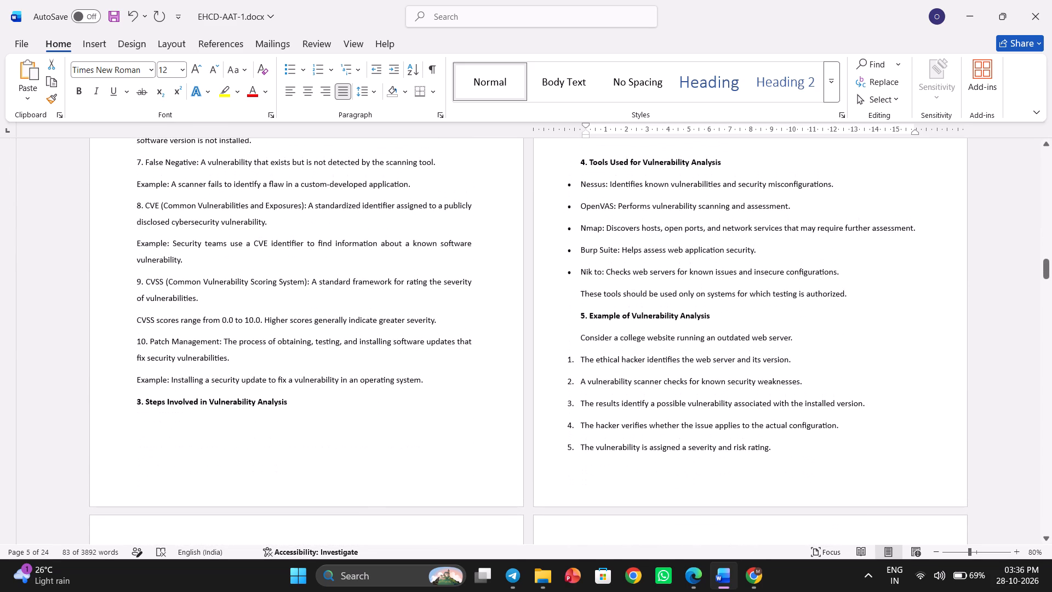
{"action": "left_click_drag", "start_coordinate": [302, 394], "coordinate": [203, 160]}
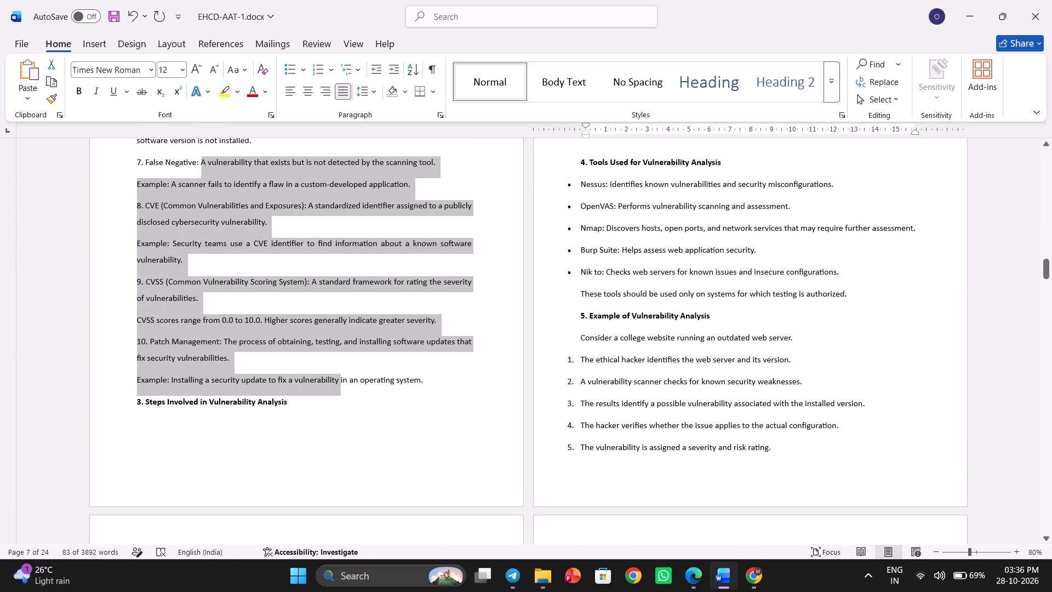
{"action": "left_click_drag", "start_coordinate": [203, 160], "coordinate": [205, 197]}
{"action": "left_click_drag", "start_coordinate": [317, 418], "coordinate": [265, 350]}
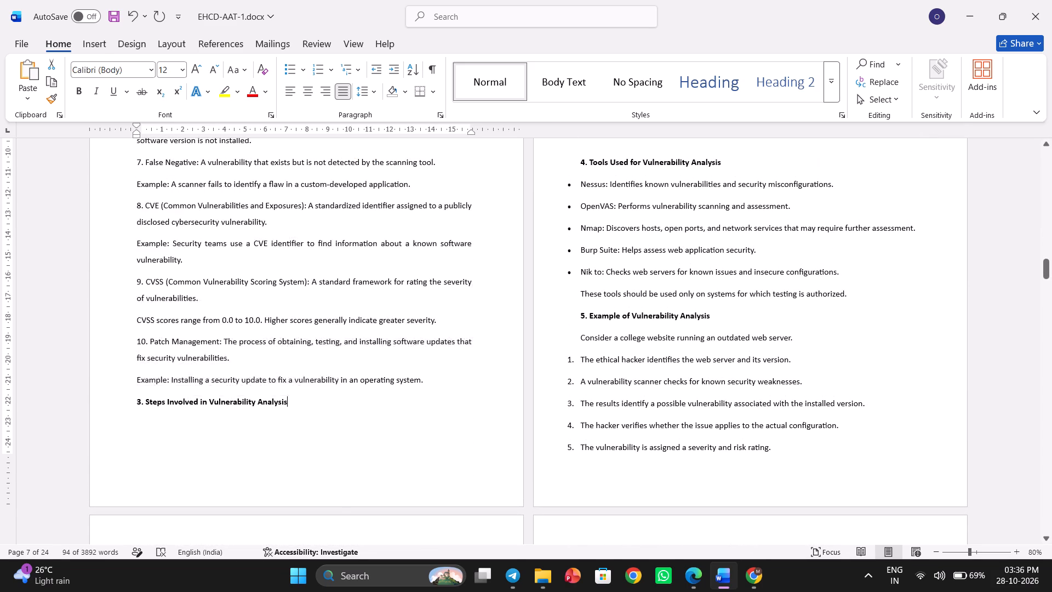
{"action": "left_click_drag", "start_coordinate": [265, 350], "coordinate": [129, 187]}
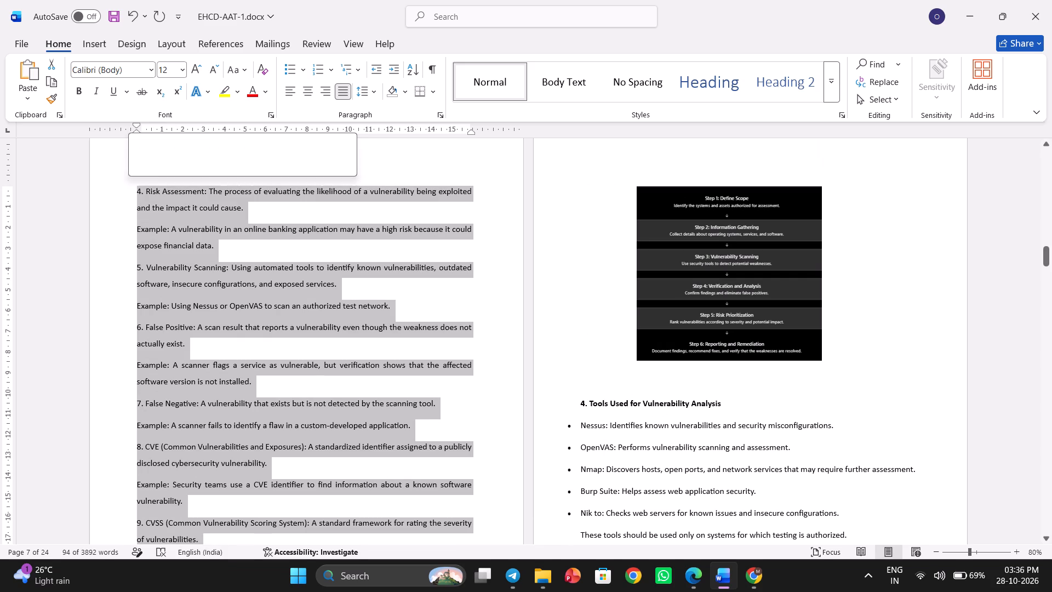
{"action": "left_click", "coordinate": [201, 145]}
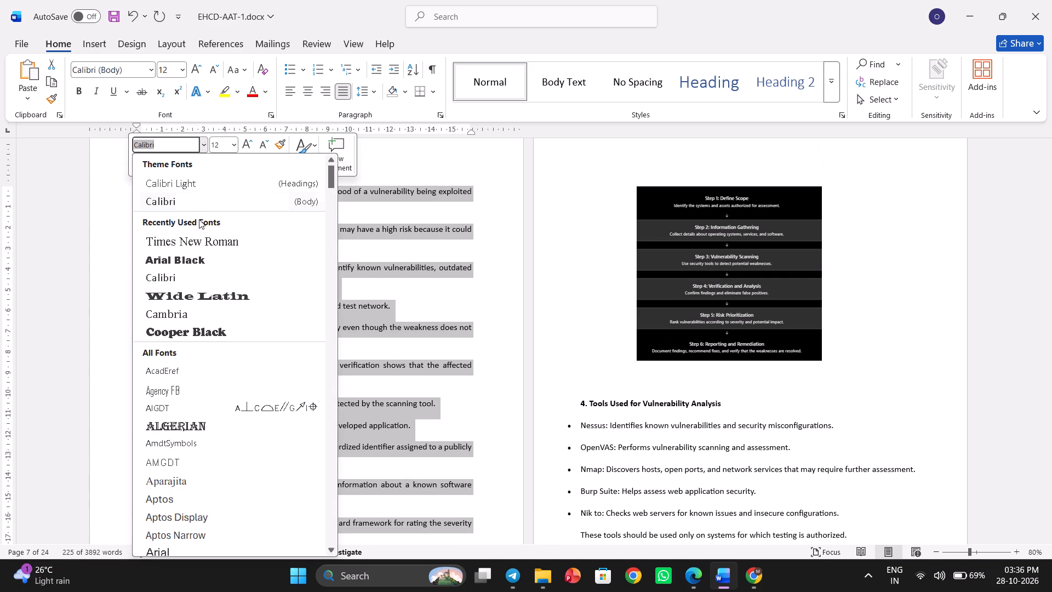
{"action": "left_click", "coordinate": [193, 237]}
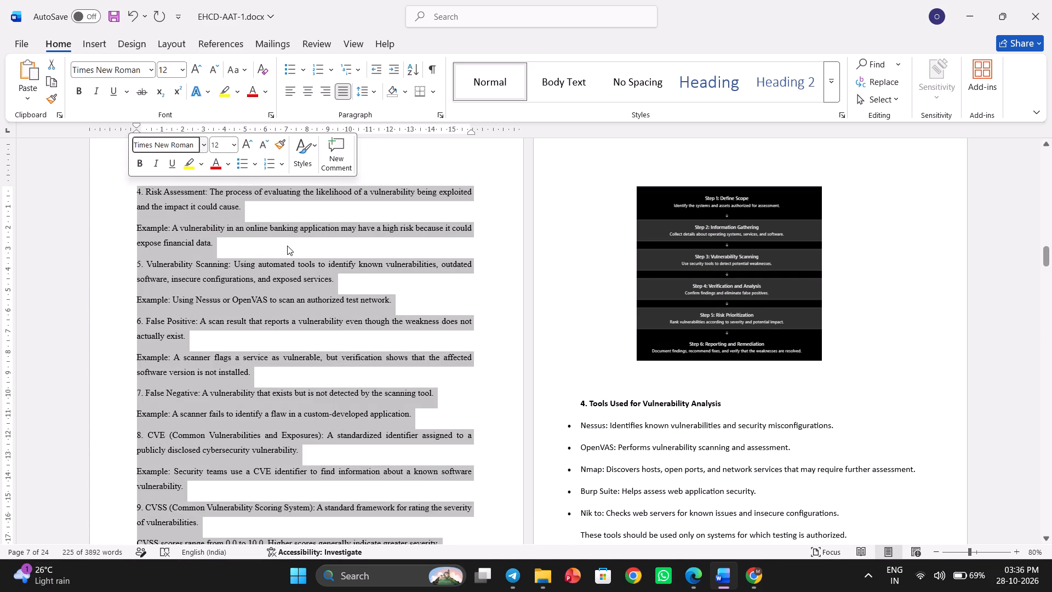
{"action": "left_click", "coordinate": [287, 246]}
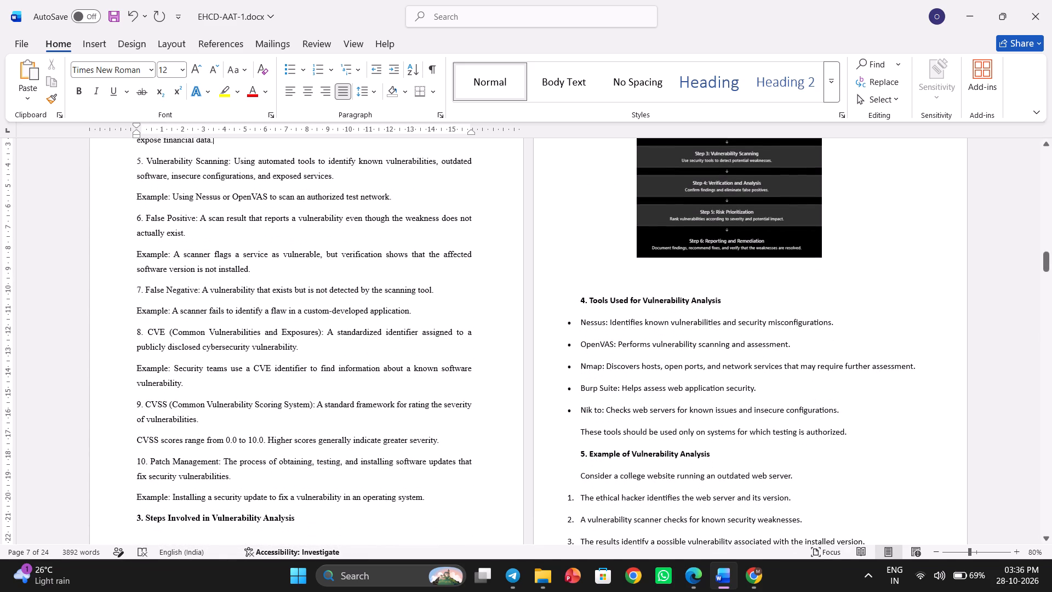
Set the text from "4. Tools Used for Vulnerability Analysis" through example item 5 to Times New Roman with 1.5 line spacing.
{"action": "scroll", "coordinate": [605, 303], "scroll_direction": "down", "scroll_amount": 1}
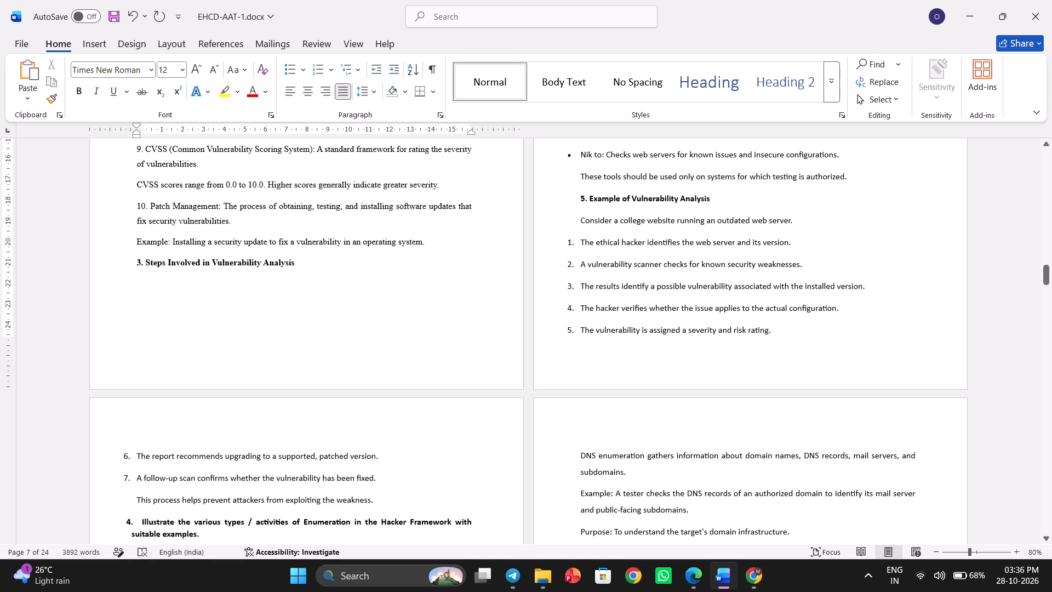
{"action": "left_click_drag", "start_coordinate": [805, 360], "coordinate": [655, 191]}
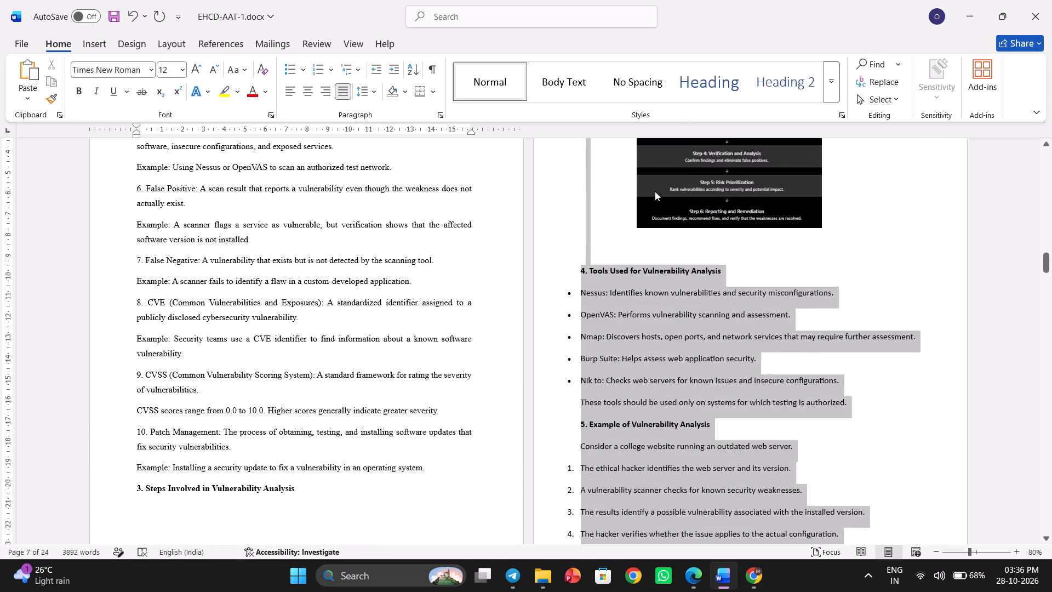
{"action": "left_click_drag", "start_coordinate": [655, 191], "coordinate": [585, 267]}
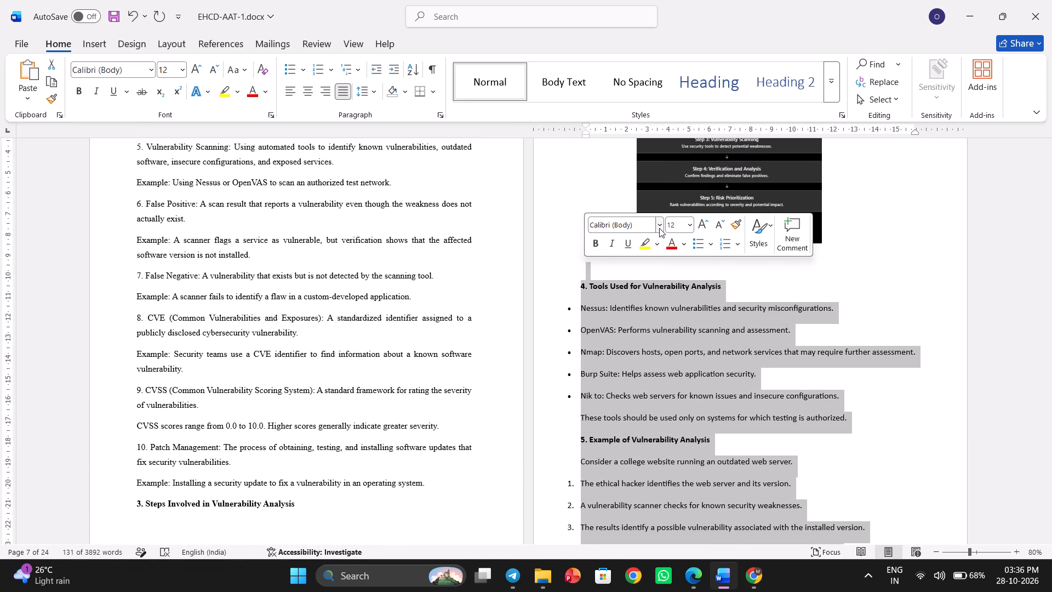
{"action": "left_click", "coordinate": [660, 228]}
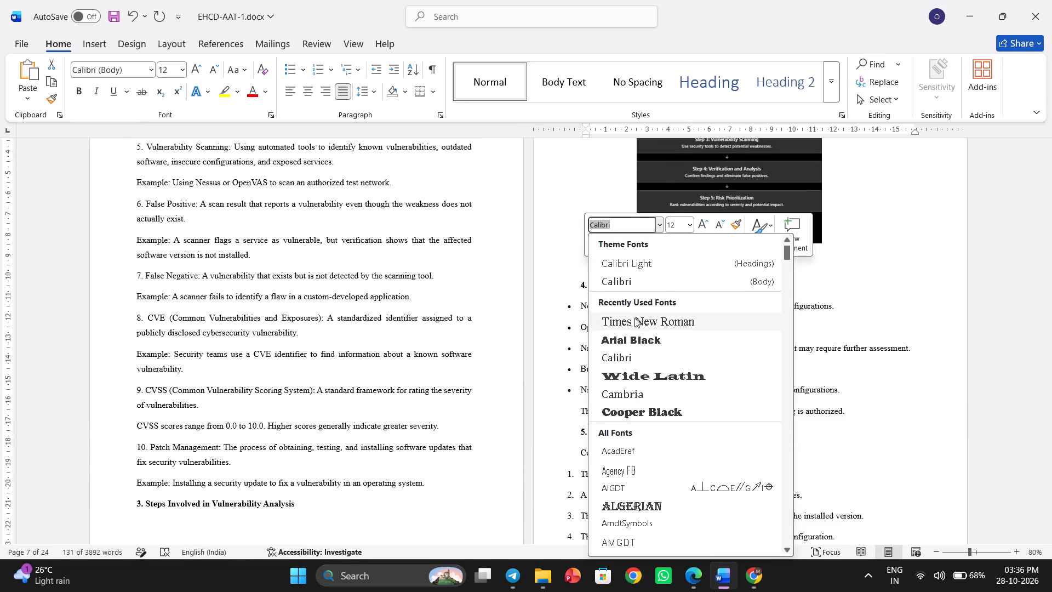
{"action": "left_click", "coordinate": [634, 318]}
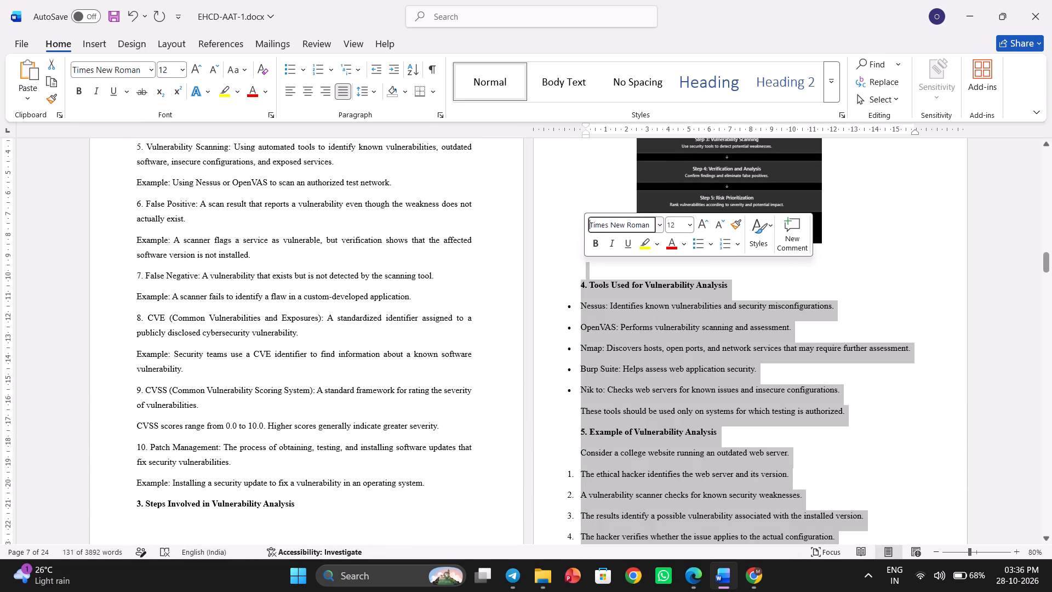
{"action": "left_click", "coordinate": [370, 87]}
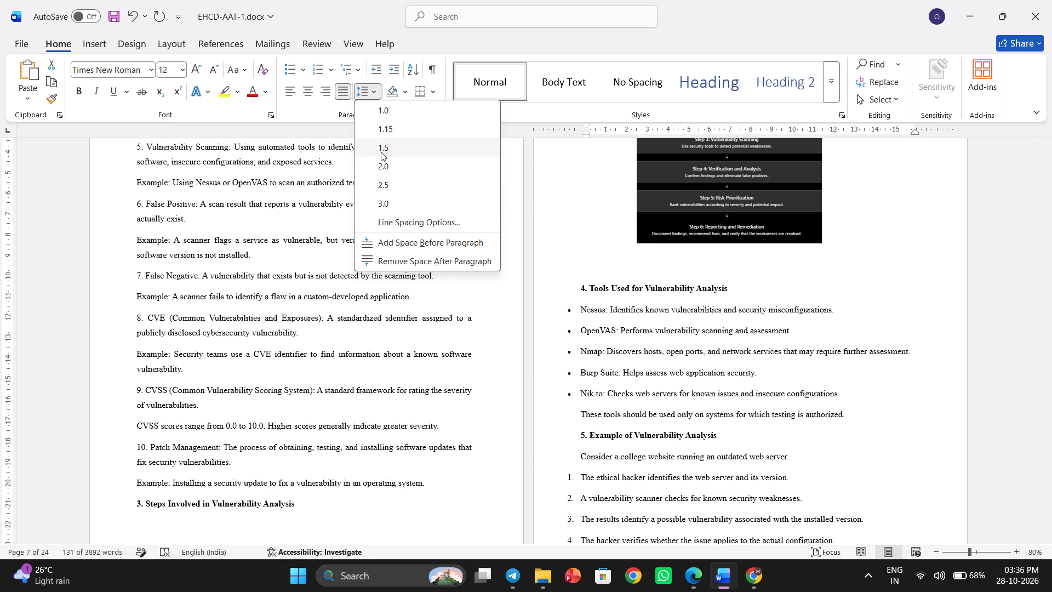
{"action": "left_click", "coordinate": [381, 152]}
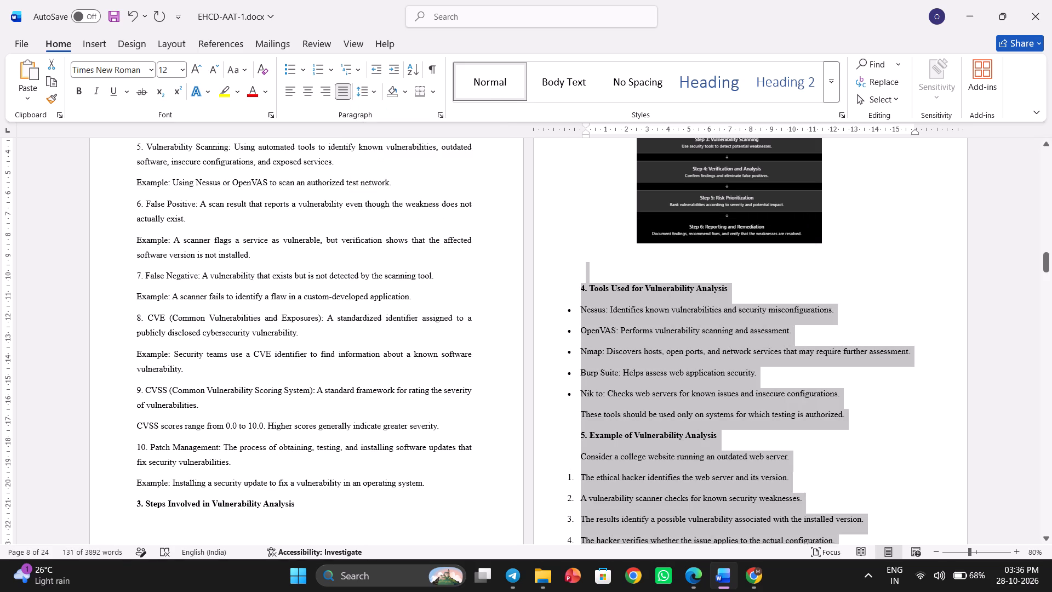
Apply 1.5 line spacing from "4. Risk Assessment" through the "3. Steps Involved in Vulnerability Analysis" subheading.
{"action": "double_click", "coordinate": [291, 509]}
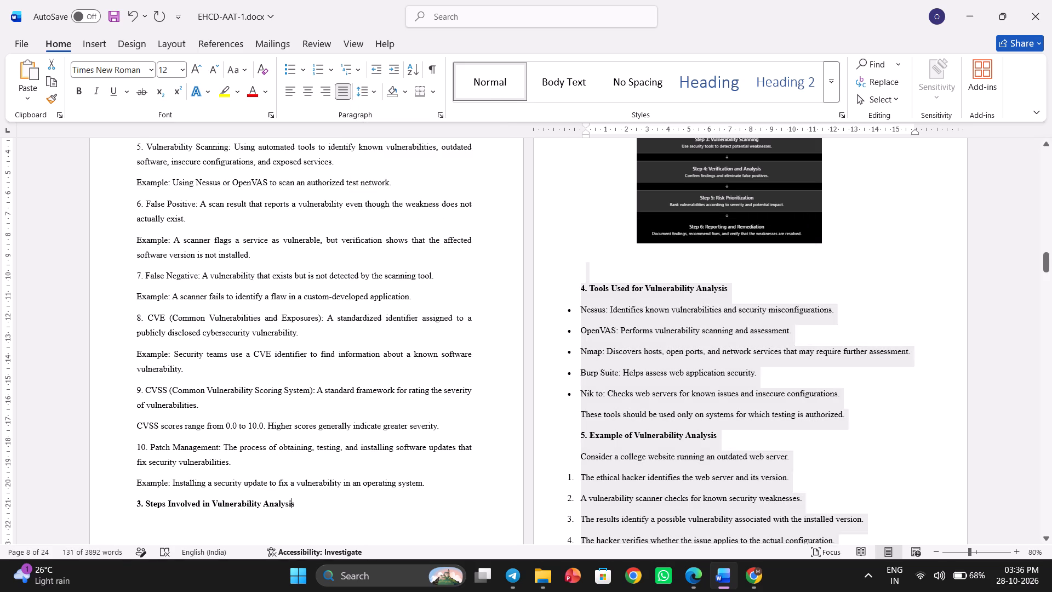
{"action": "left_click", "coordinate": [307, 509]}
{"action": "left_click_drag", "start_coordinate": [307, 509], "coordinate": [170, 161]}
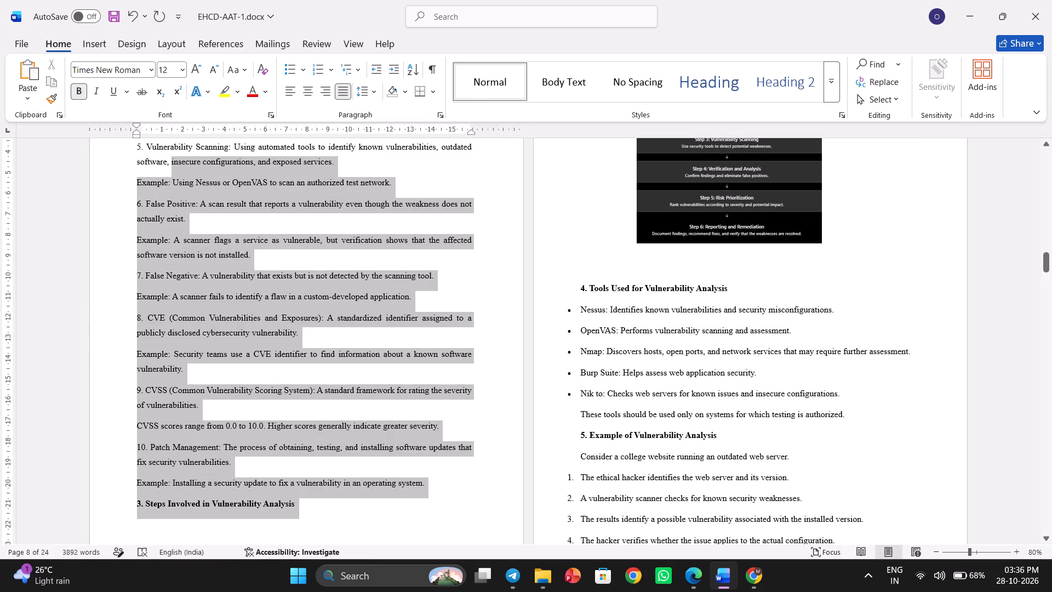
{"action": "left_click_drag", "start_coordinate": [170, 161], "coordinate": [132, 149]}
{"action": "left_click", "coordinate": [375, 85]}
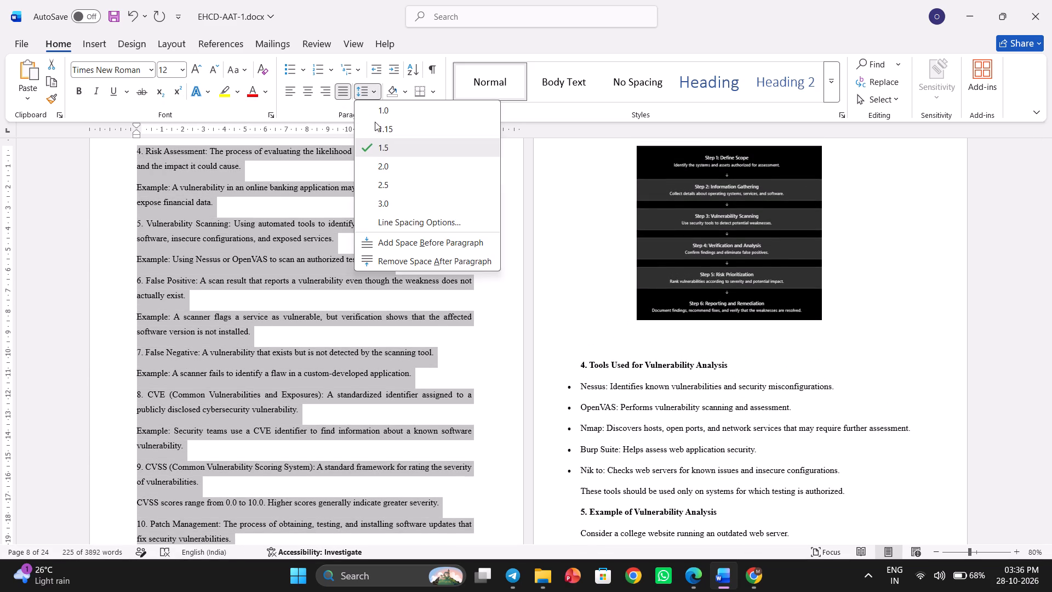
{"action": "left_click", "coordinate": [383, 147]}
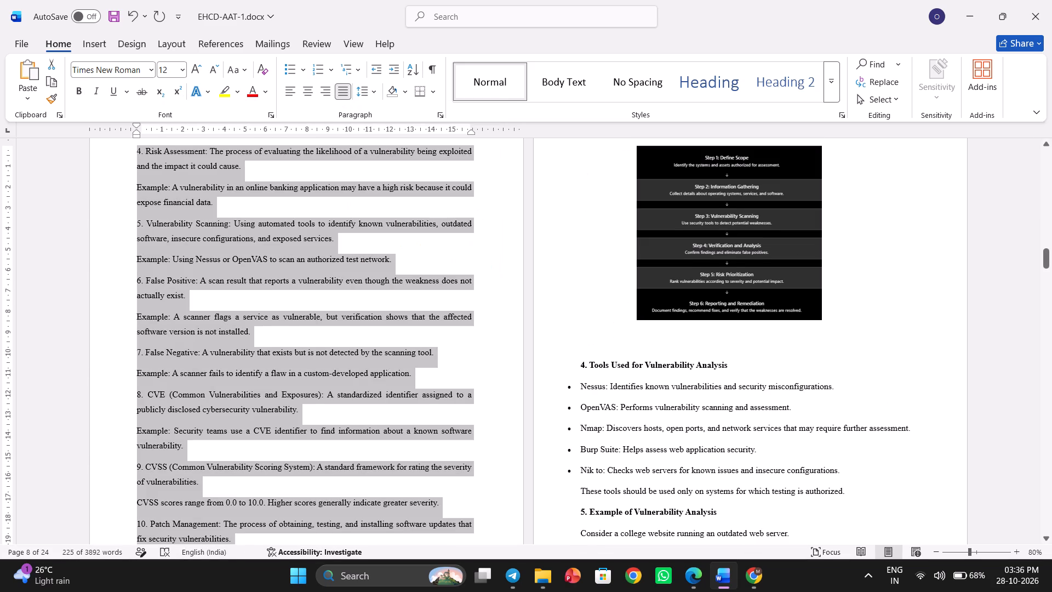
Set example items 6 and 7 and the closing sentence of question 3 to Times New Roman with 1.5 line spacing.
{"action": "scroll", "coordinate": [672, 428], "scroll_direction": "down", "scroll_amount": 1}
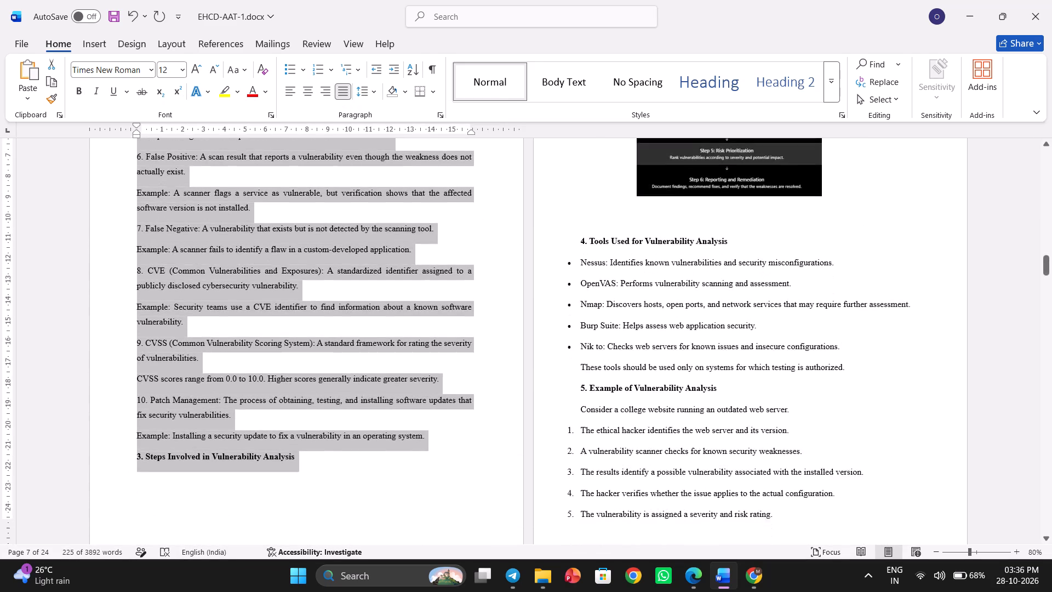
{"action": "scroll", "coordinate": [672, 428], "scroll_direction": "down", "scroll_amount": 1}
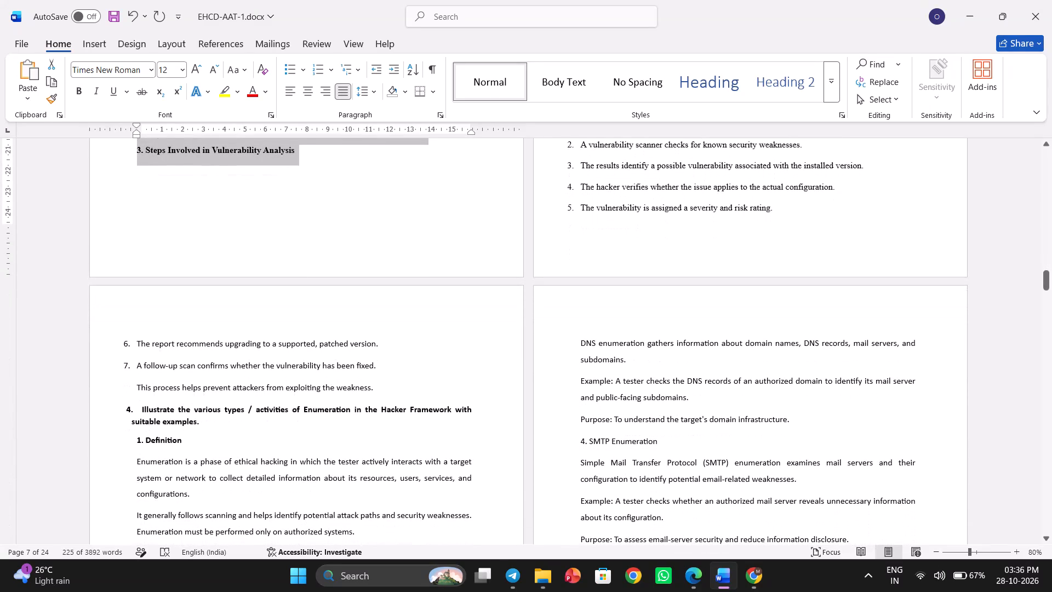
{"action": "left_click_drag", "start_coordinate": [398, 391], "coordinate": [101, 329]}
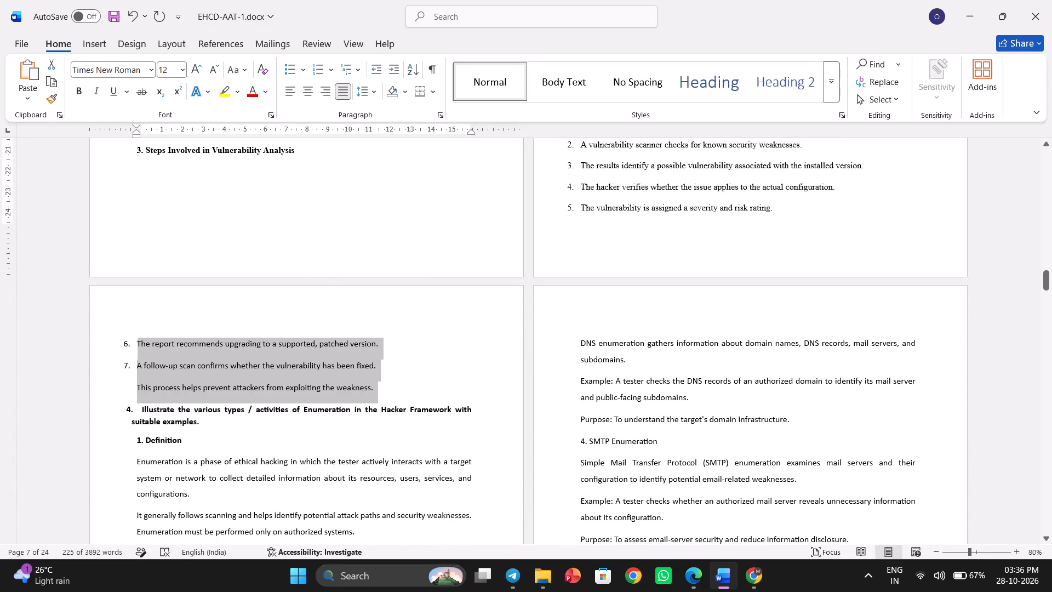
{"action": "left_click_drag", "start_coordinate": [101, 329], "coordinate": [102, 329]}
{"action": "left_click", "coordinate": [174, 291]}
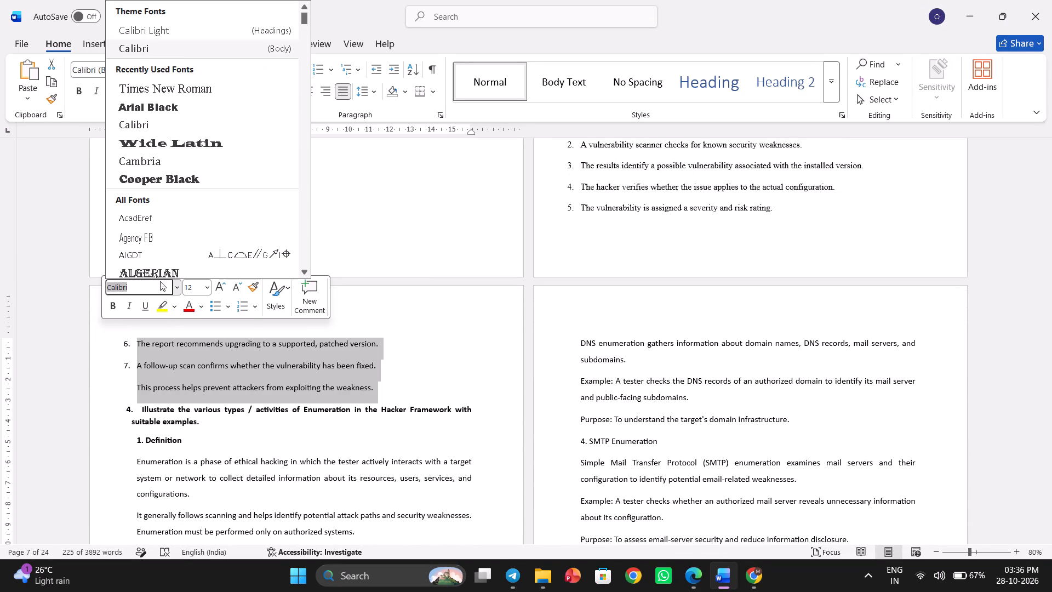
{"action": "left_click", "coordinate": [139, 89]}
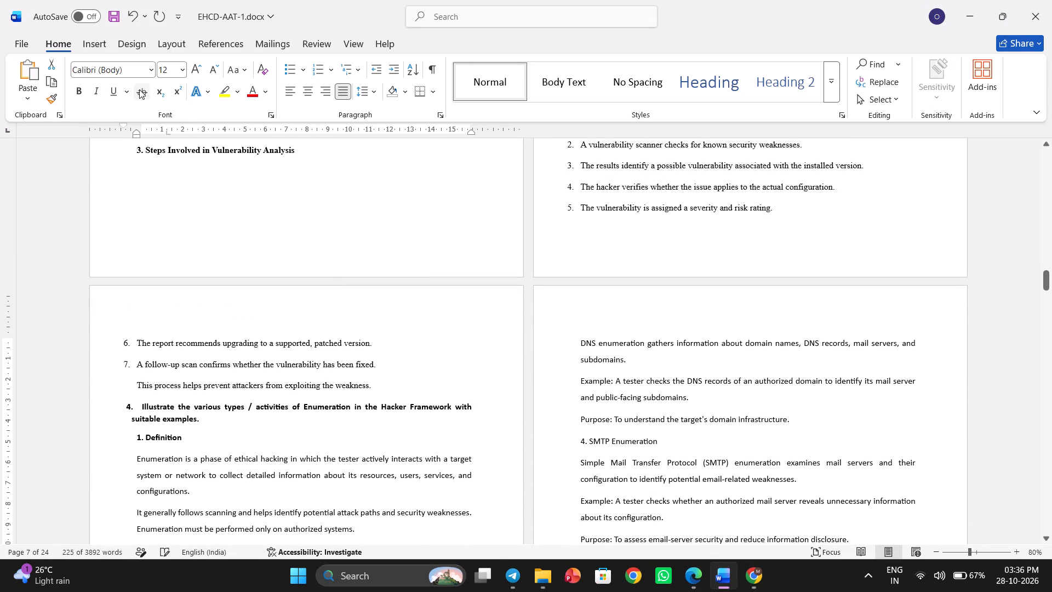
{"action": "left_click", "coordinate": [367, 94]}
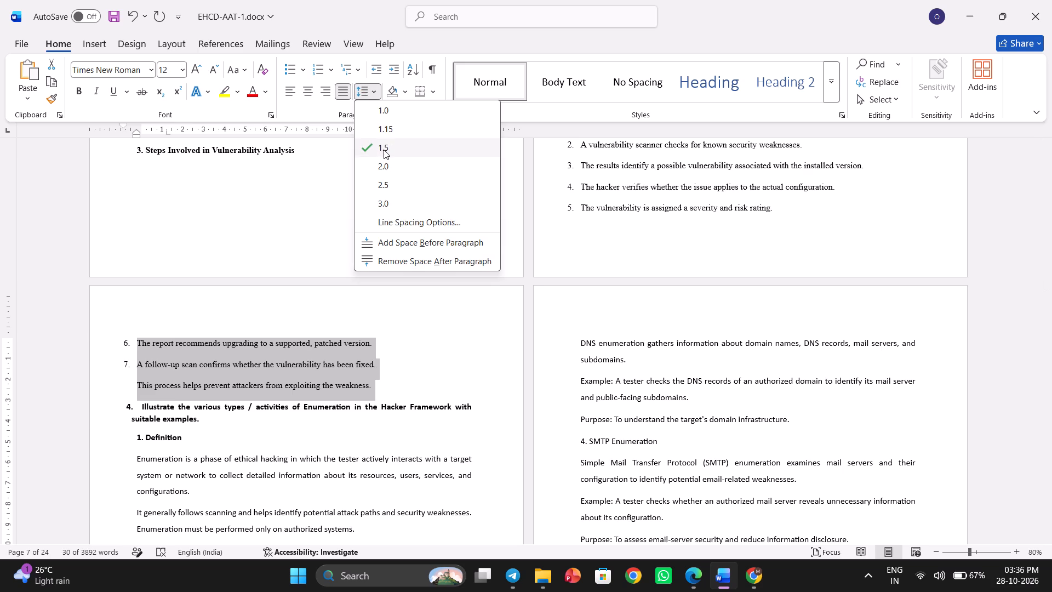
{"action": "left_click", "coordinate": [384, 150]}
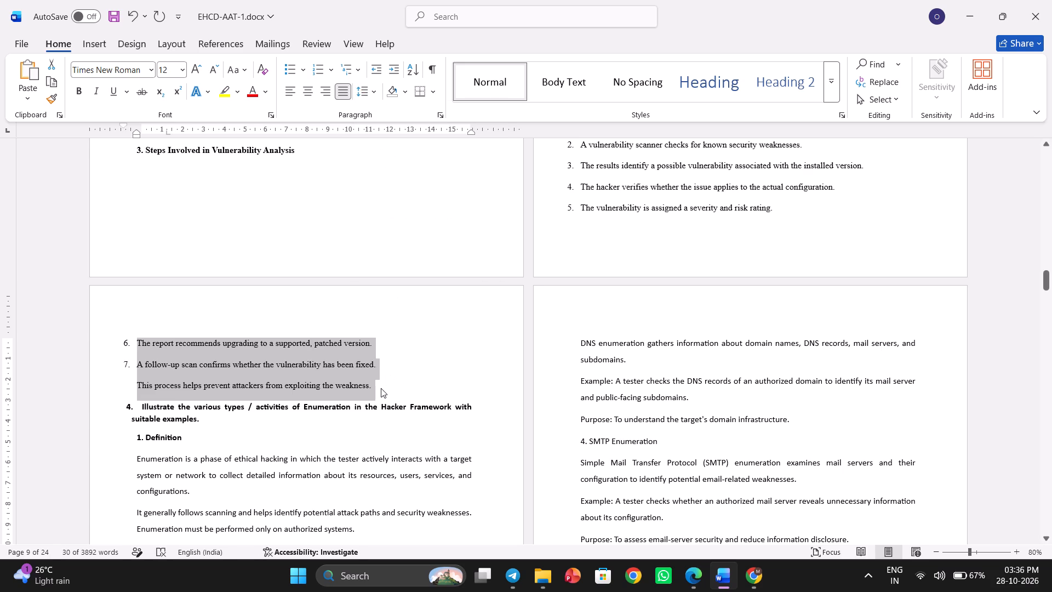
Insert a blank line between the end of question 3's answer and the question 4 heading.
{"action": "left_click", "coordinate": [380, 390]}
{"action": "key", "text": "Return"}
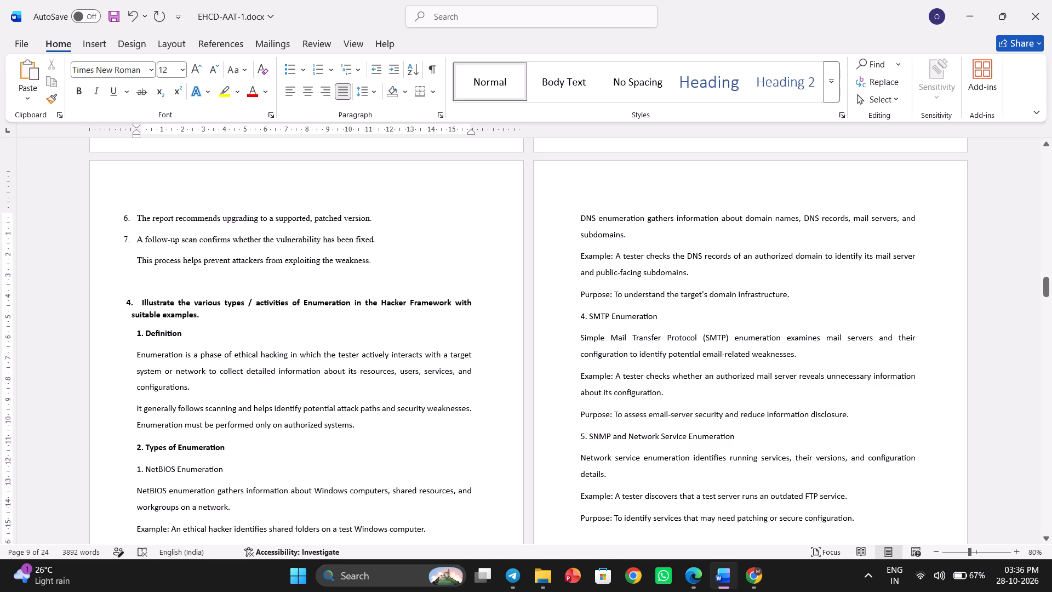
Set the question 4 heading on Enumeration and its "1. Definition" subheading to Times New Roman.
{"action": "left_click_drag", "start_coordinate": [176, 333], "coordinate": [117, 309]}
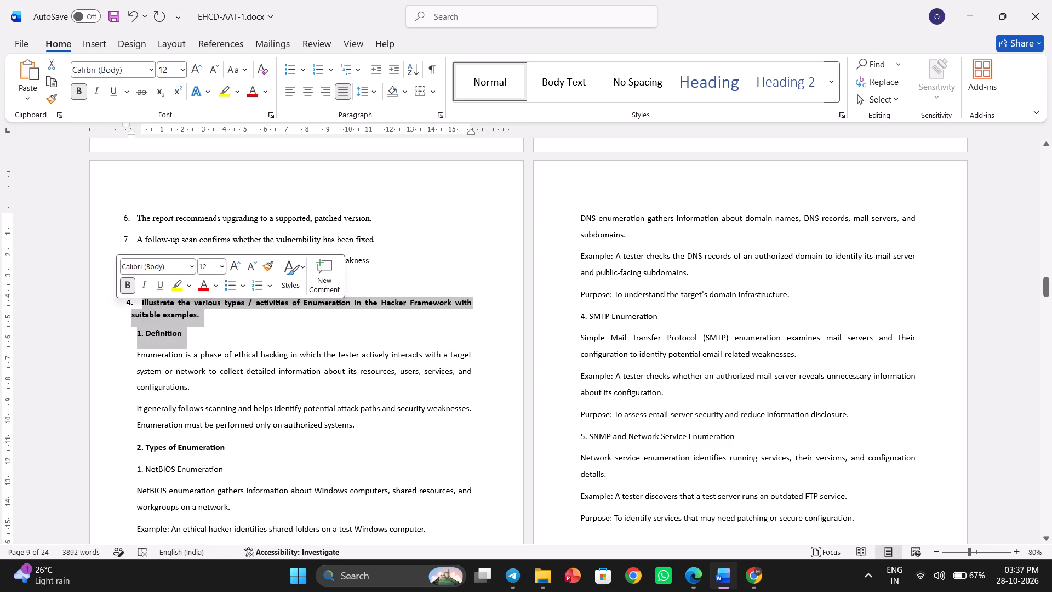
{"action": "left_click", "coordinate": [188, 266]}
{"action": "left_click", "coordinate": [156, 357]}
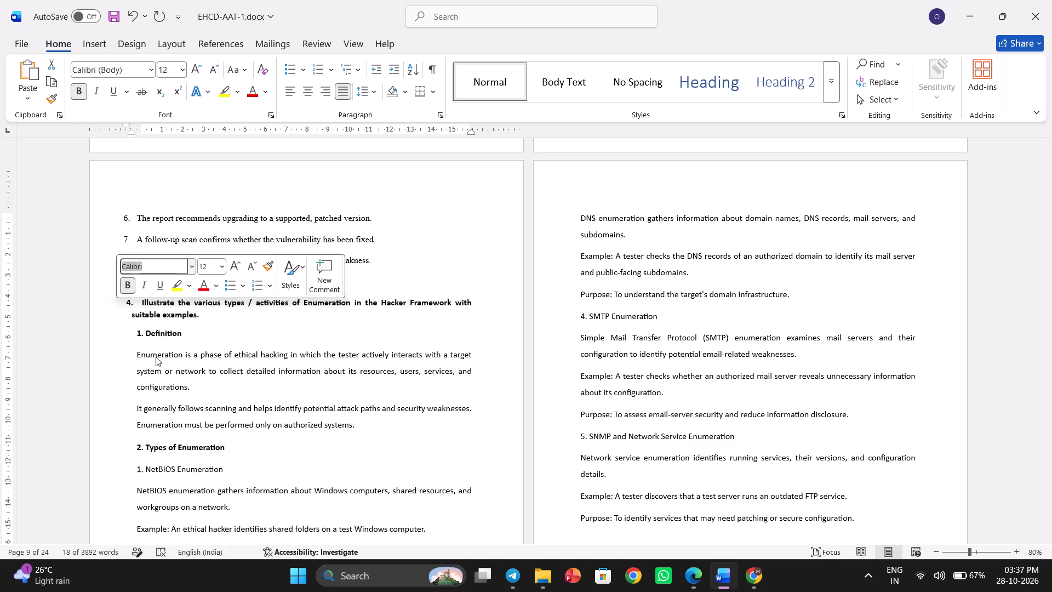
{"action": "left_click", "coordinate": [223, 341]}
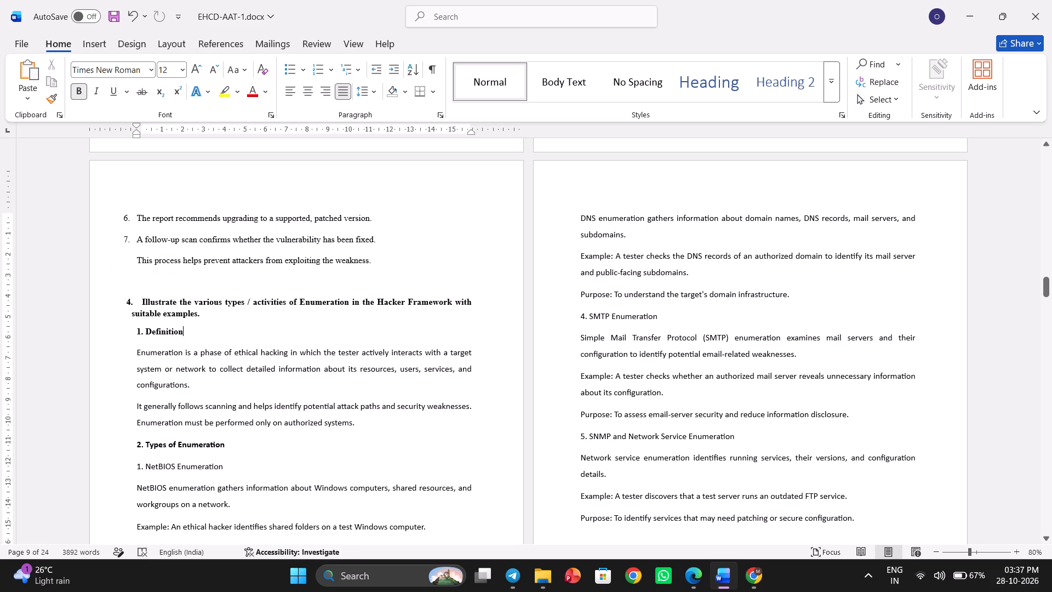
Delete the "1. Definition" subheading and its line below the question 4 heading.
{"action": "left_click_drag", "start_coordinate": [195, 335], "coordinate": [130, 334]}
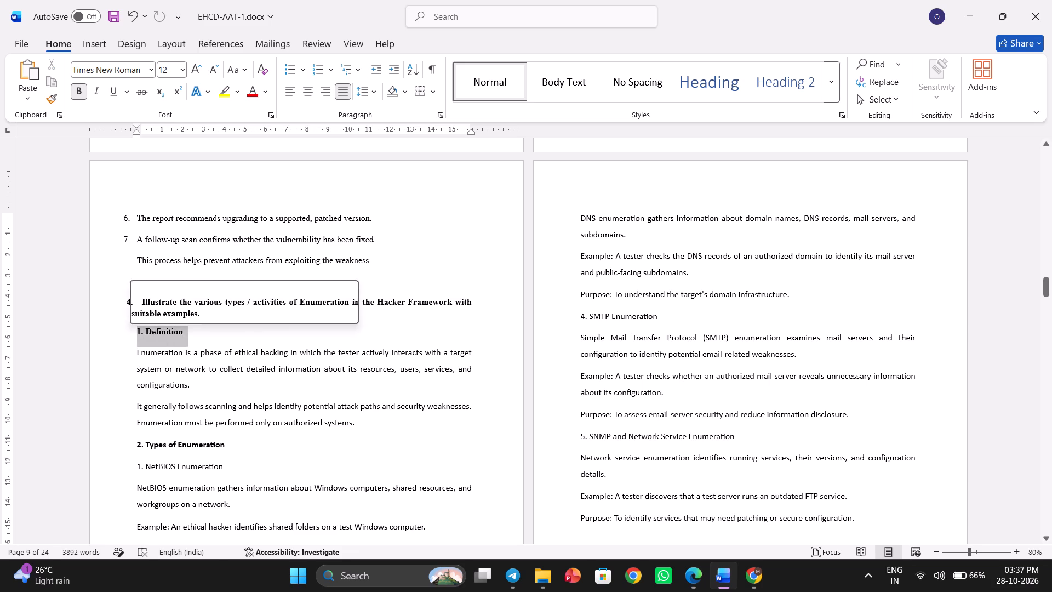
{"action": "key", "text": "BackSpace"}
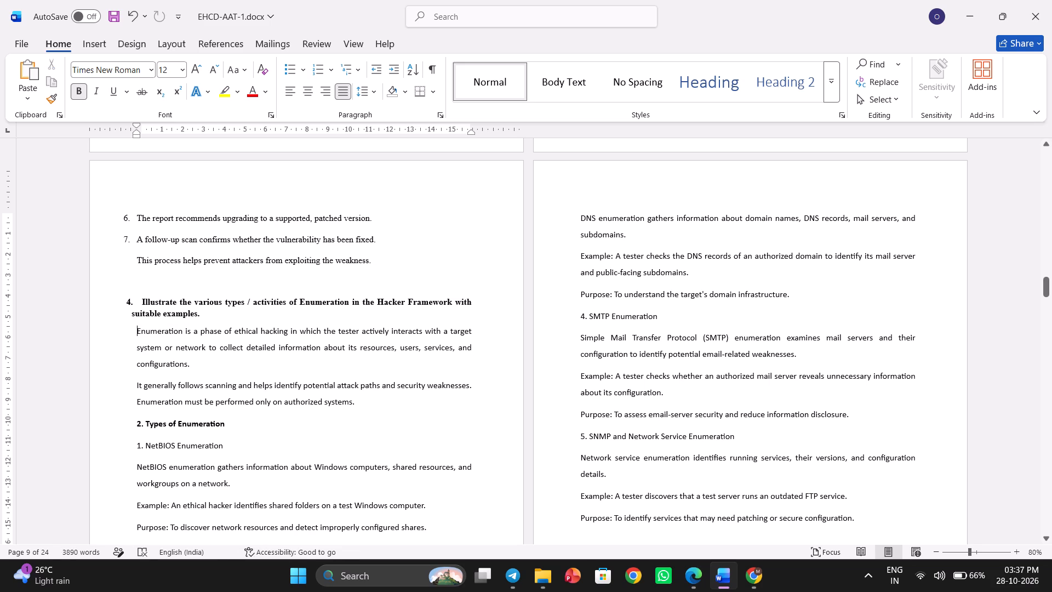
Set the question 4 heading on types of Enumeration to font size 14.
{"action": "left_click_drag", "start_coordinate": [136, 331], "coordinate": [270, 455]}
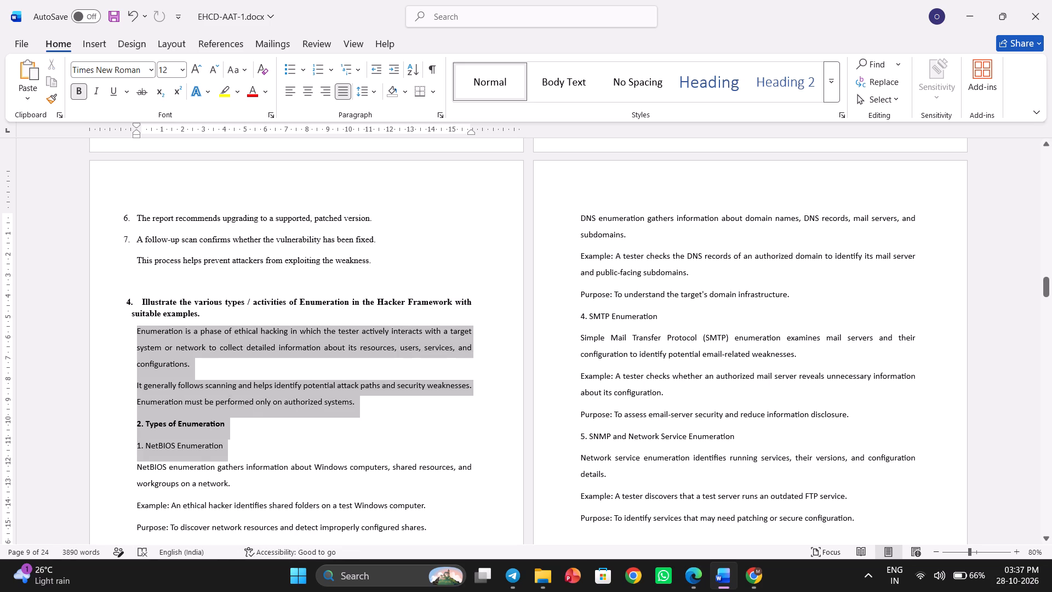
{"action": "left_click_drag", "start_coordinate": [270, 455], "coordinate": [316, 513]}
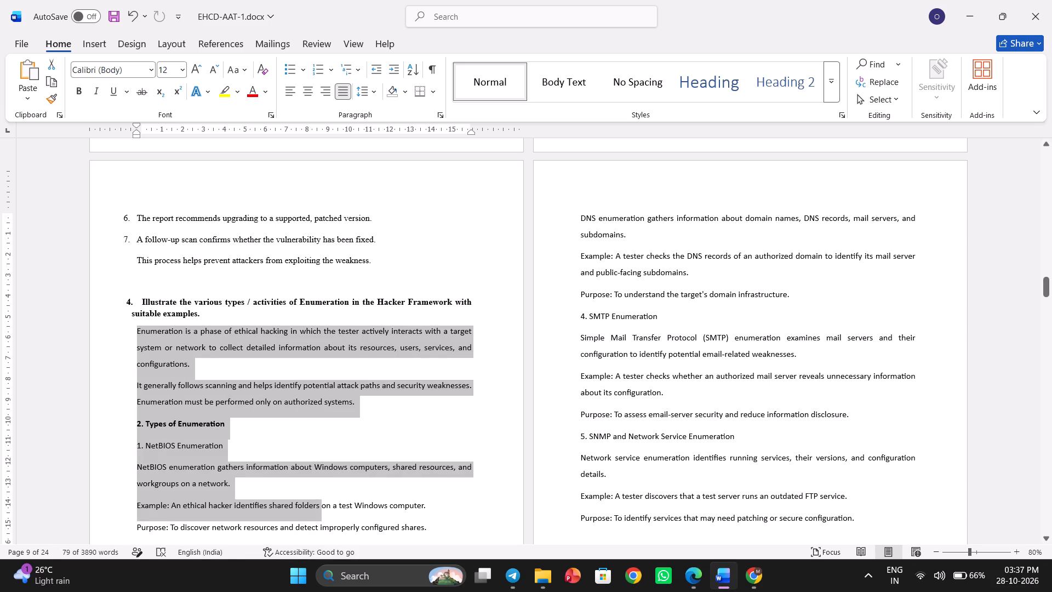
{"action": "left_click_drag", "start_coordinate": [201, 316], "coordinate": [107, 291]}
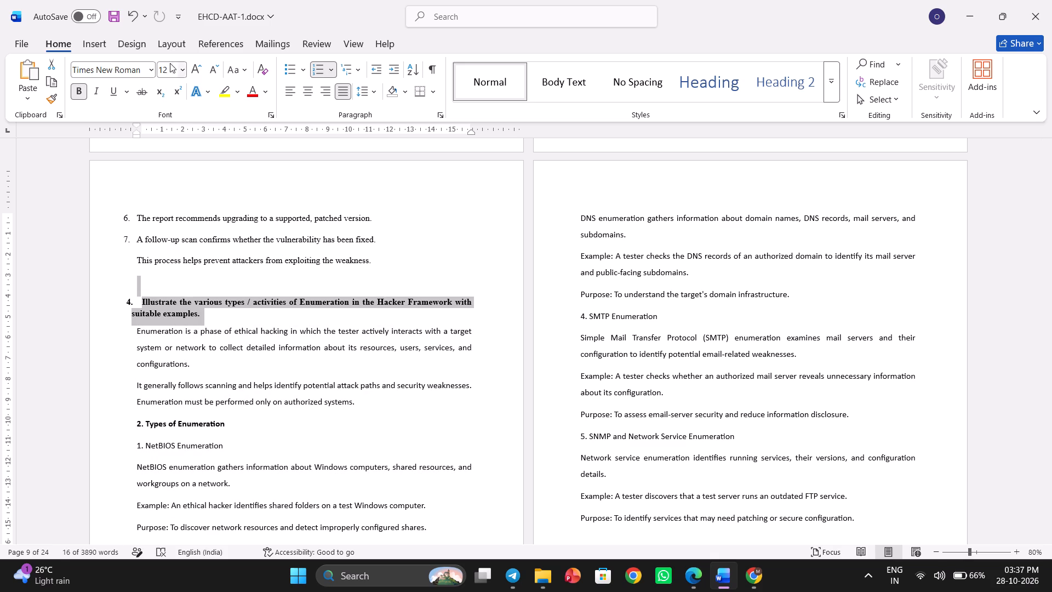
{"action": "left_click", "coordinate": [193, 66]}
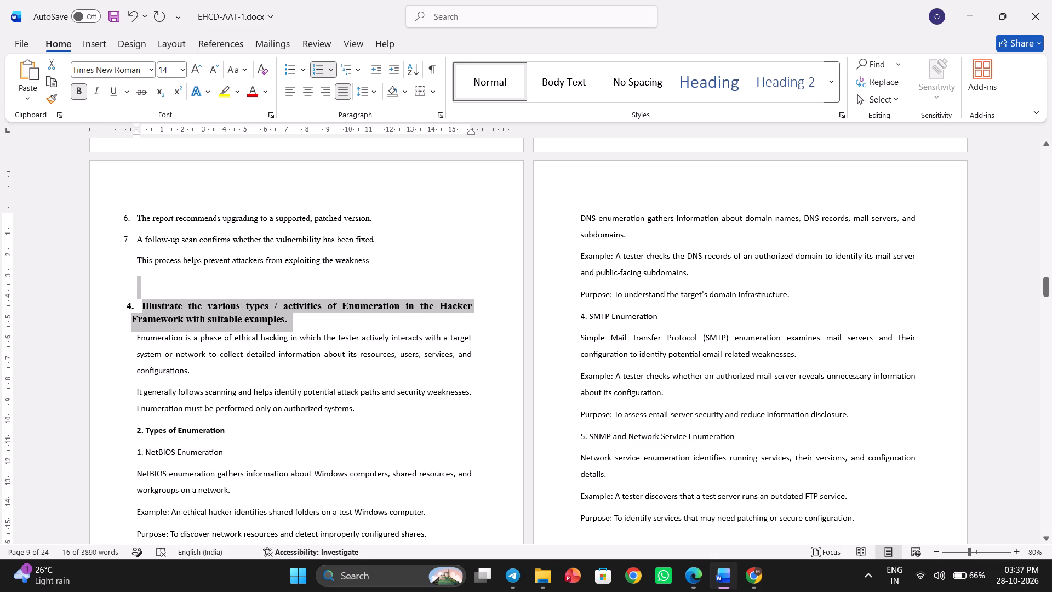
Check the font and size of the question 3 heading on Vulnerability Analysis for comparison.
{"action": "scroll", "coordinate": [247, 241], "scroll_direction": "up", "scroll_amount": 1}
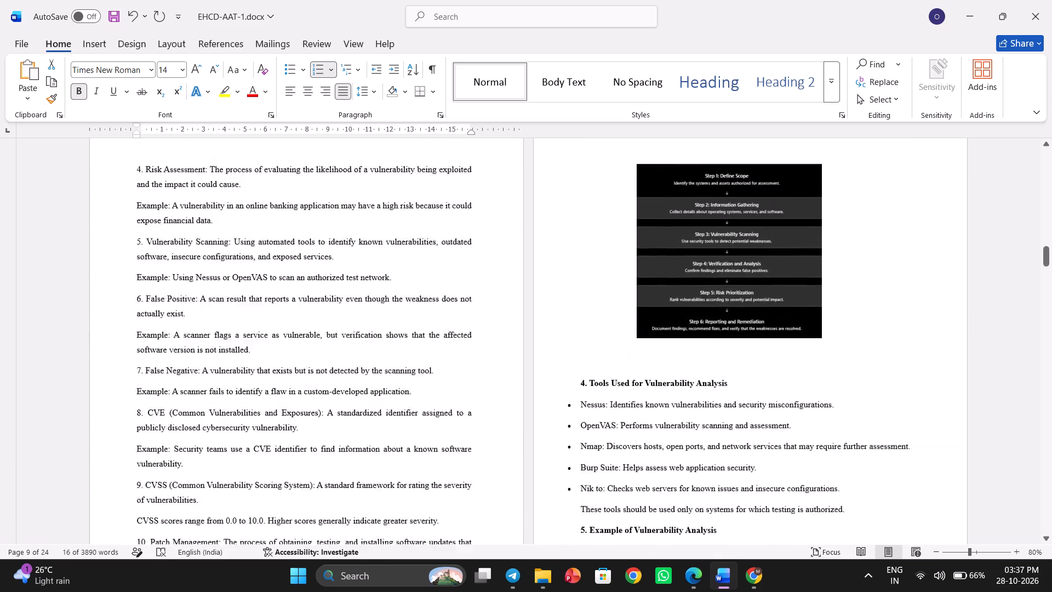
{"action": "scroll", "coordinate": [247, 241], "scroll_direction": "up", "scroll_amount": 1}
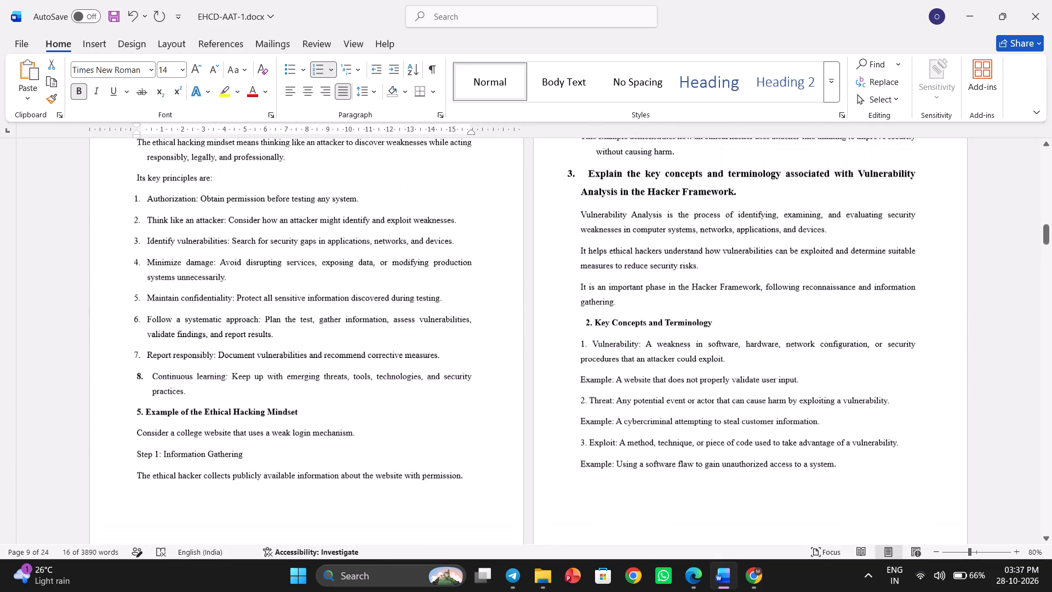
{"action": "scroll", "coordinate": [247, 241], "scroll_direction": "up", "scroll_amount": 1}
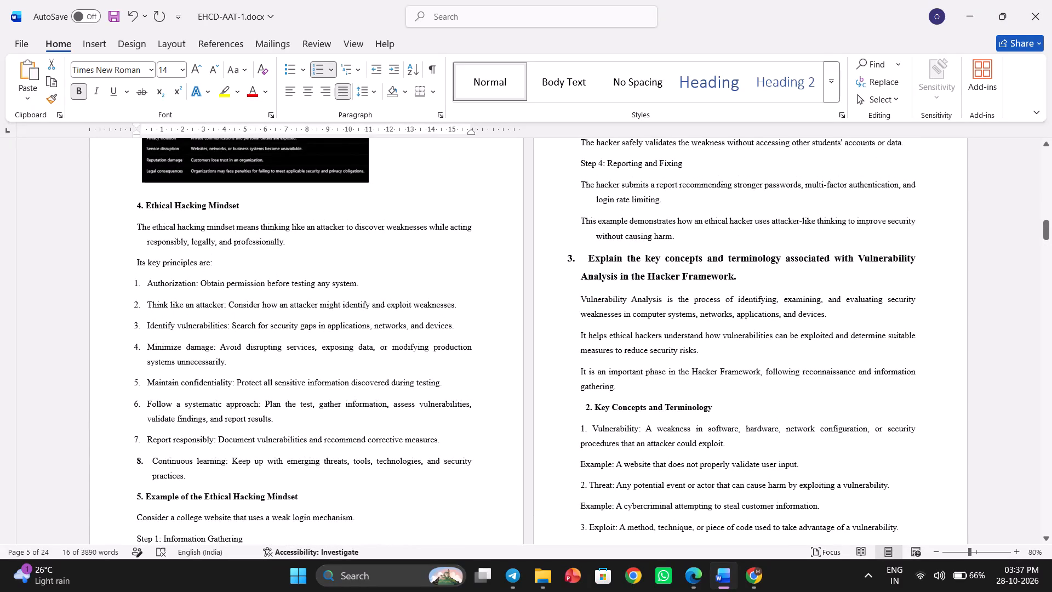
{"action": "left_click_drag", "start_coordinate": [751, 281], "coordinate": [581, 257]}
Delete the blank line above the "2. SNMP Enumeration" subheading in question 4.
{"action": "scroll", "coordinate": [586, 506], "scroll_direction": "down", "scroll_amount": 1}
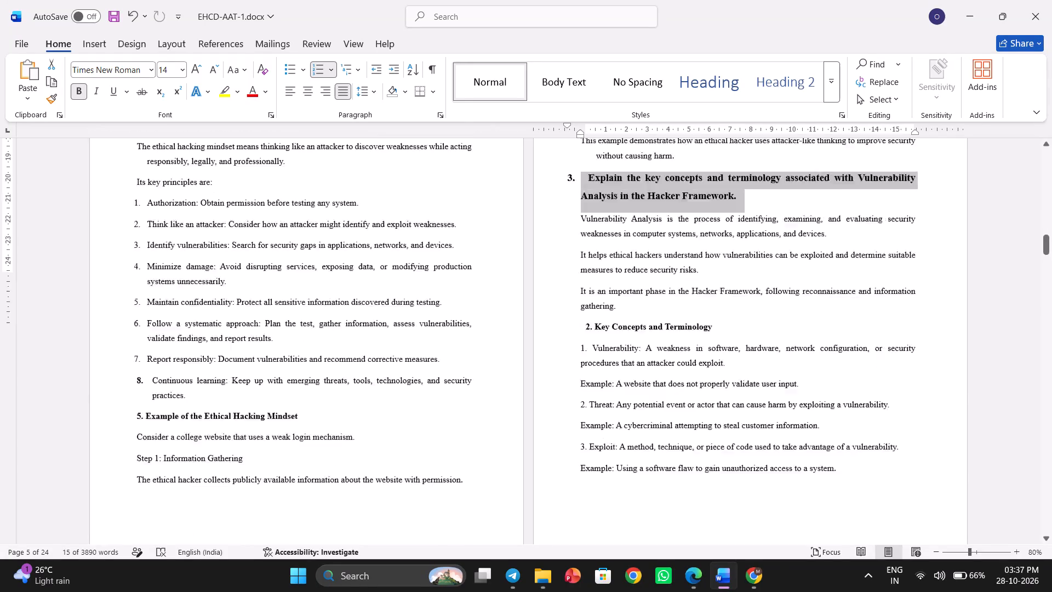
{"action": "scroll", "coordinate": [586, 506], "scroll_direction": "down", "scroll_amount": 1}
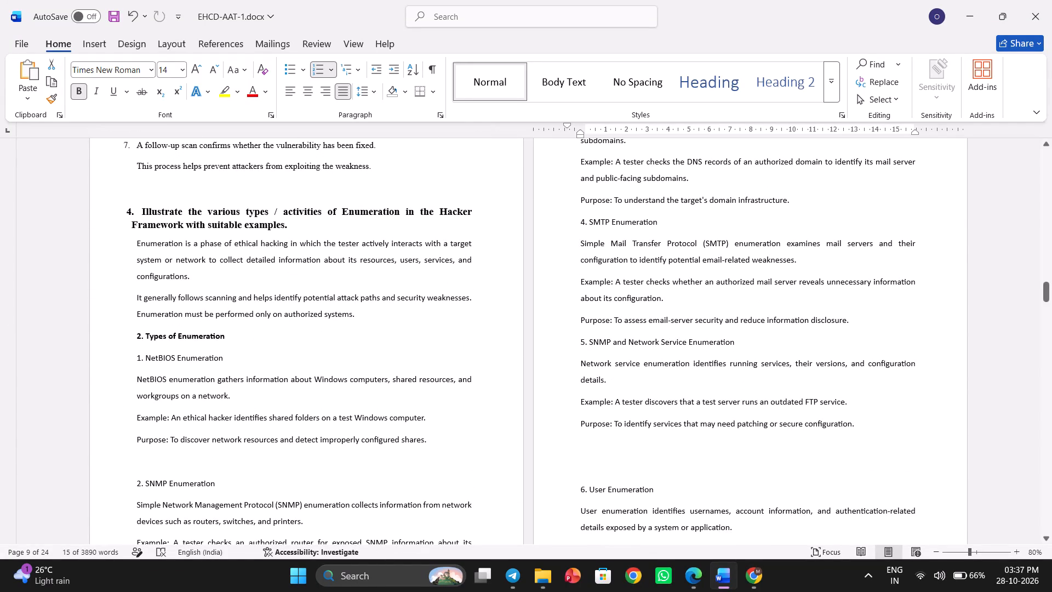
{"action": "left_click", "coordinate": [152, 458]}
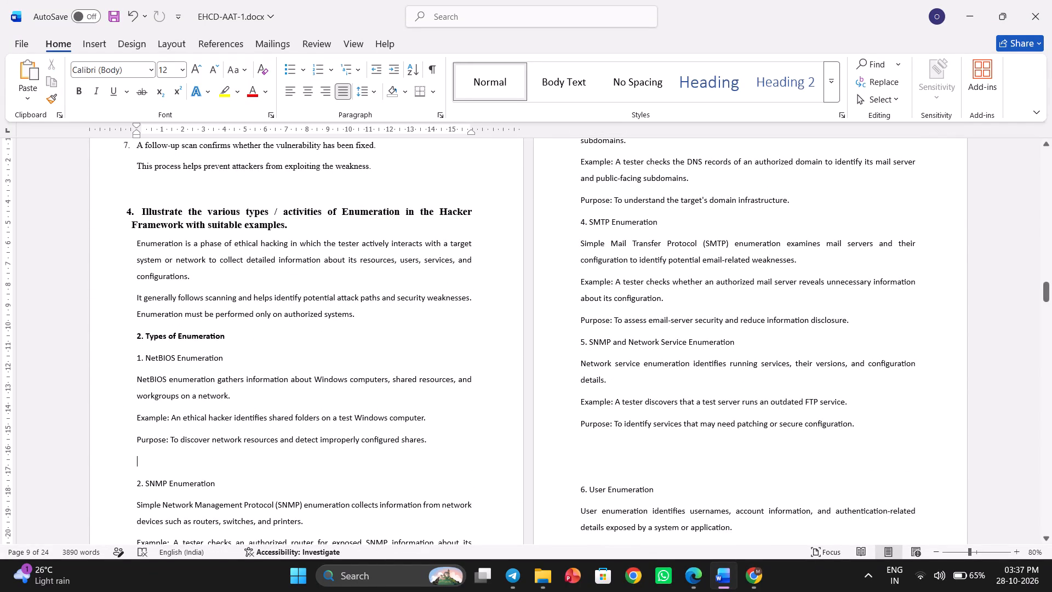
{"action": "key", "text": "Down"}
{"action": "key", "text": "BackSpace"}
{"action": "key", "text": "BackSpace"}
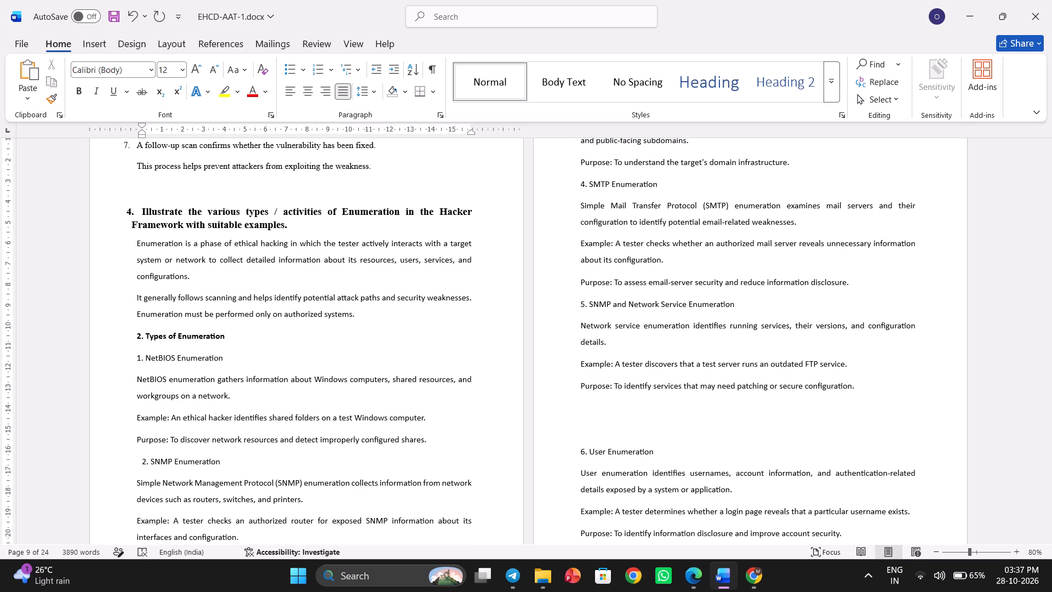
{"action": "key", "text": "ctrl+z"}
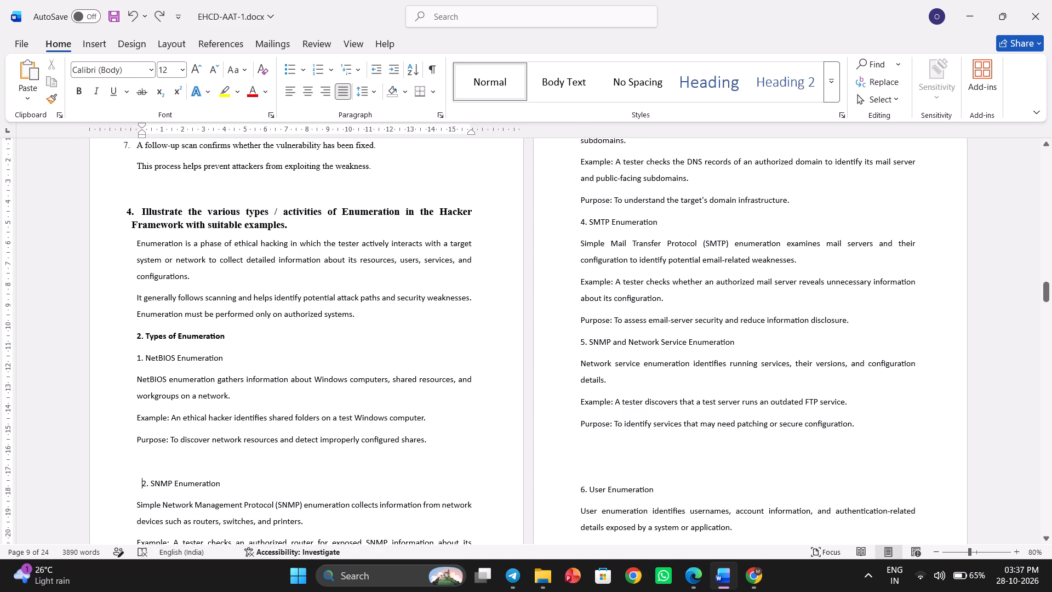
{"action": "left_click", "coordinate": [141, 464]}
{"action": "key", "text": "BackSpace"}
{"action": "key", "text": "BackSpace"}
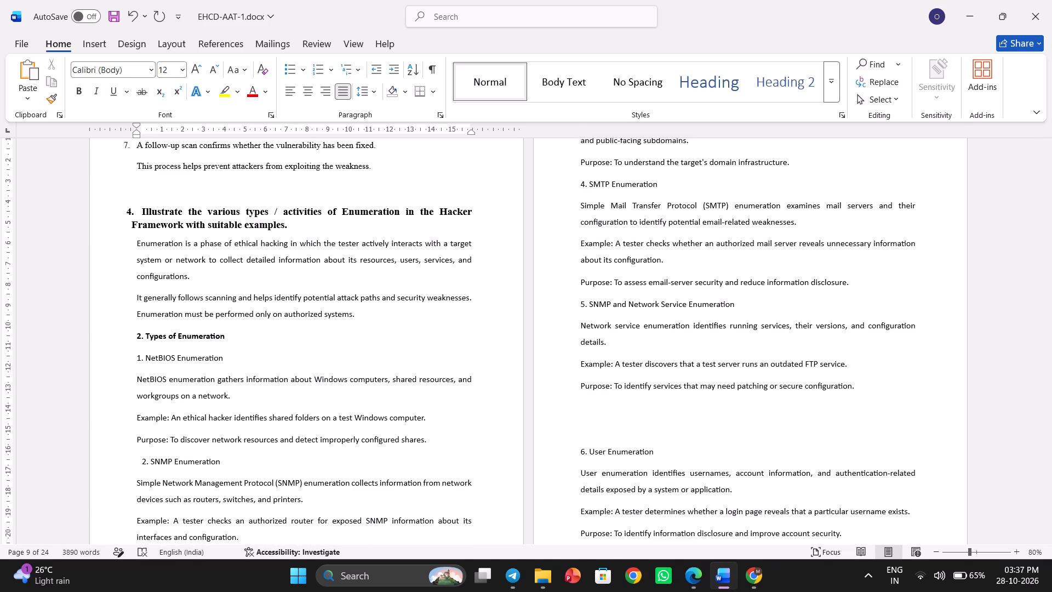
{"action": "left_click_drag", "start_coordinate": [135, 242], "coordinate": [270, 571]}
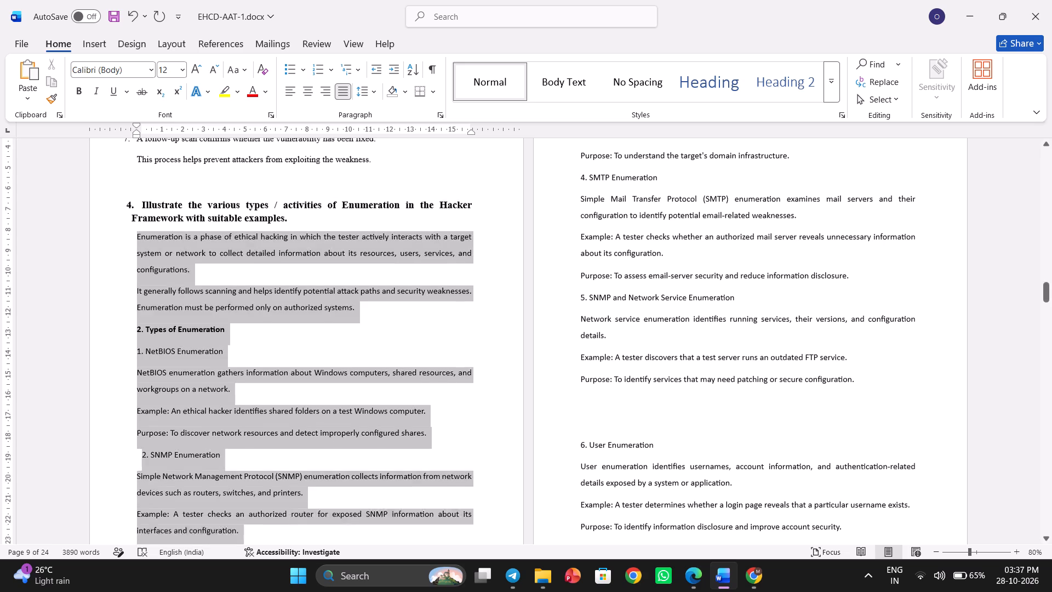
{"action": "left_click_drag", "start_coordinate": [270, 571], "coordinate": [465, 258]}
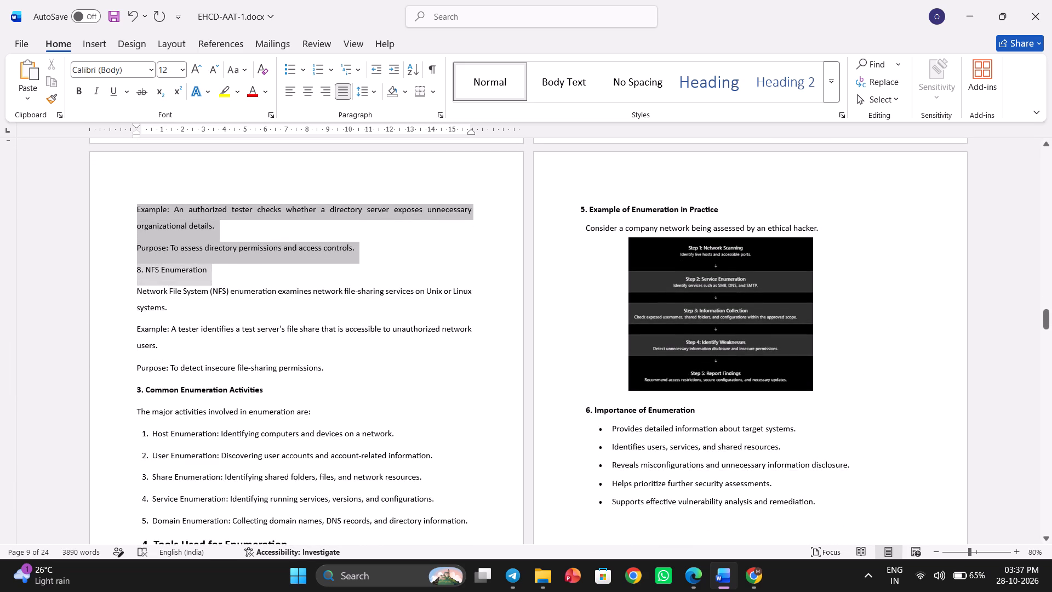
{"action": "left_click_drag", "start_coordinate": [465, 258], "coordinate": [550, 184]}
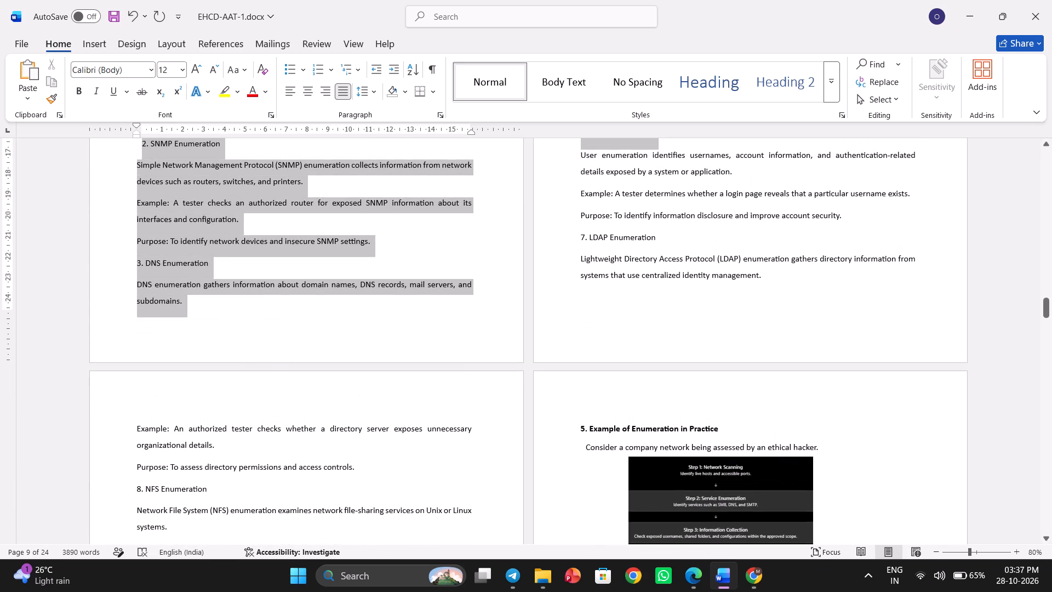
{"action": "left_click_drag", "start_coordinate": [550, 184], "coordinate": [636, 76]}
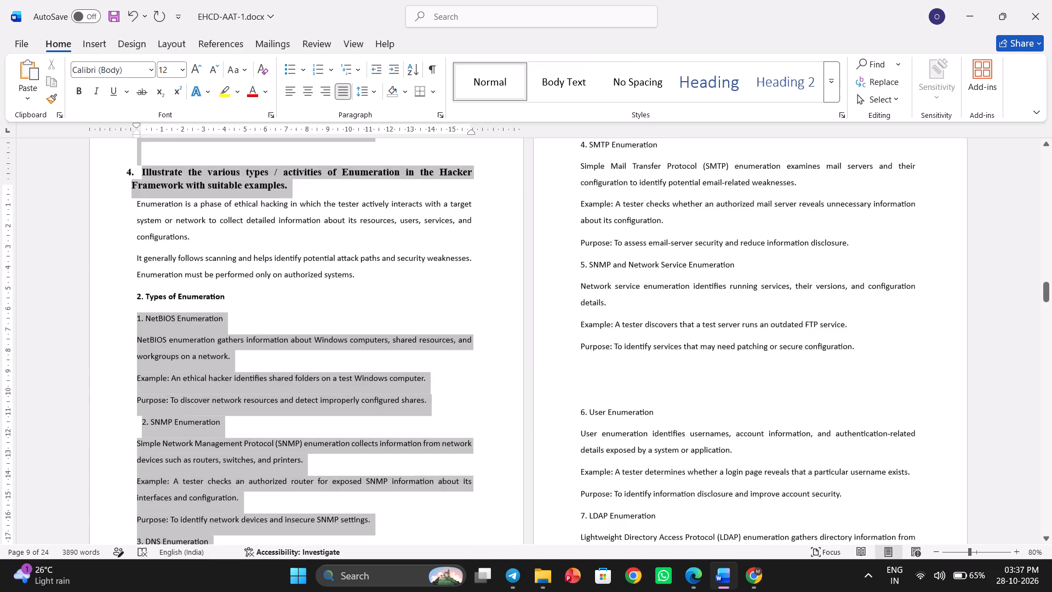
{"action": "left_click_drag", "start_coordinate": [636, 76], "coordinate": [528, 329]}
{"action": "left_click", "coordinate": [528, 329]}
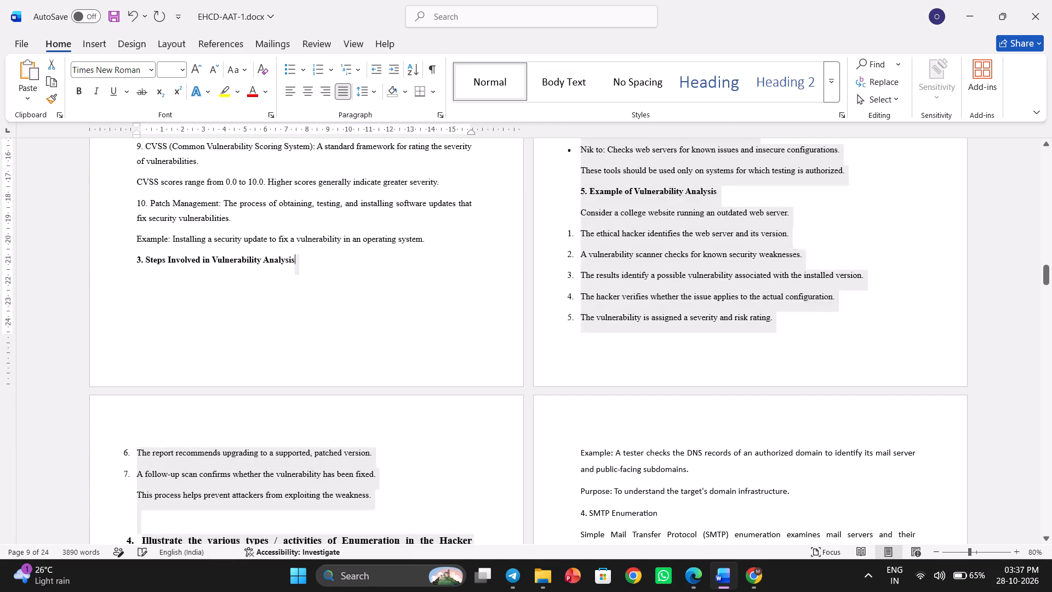
Set question 4's text from the opening Enumeration paragraph through the LDAP description to Times New Roman with 1.5 line spacing.
{"action": "scroll", "coordinate": [528, 329], "scroll_direction": "down", "scroll_amount": 1}
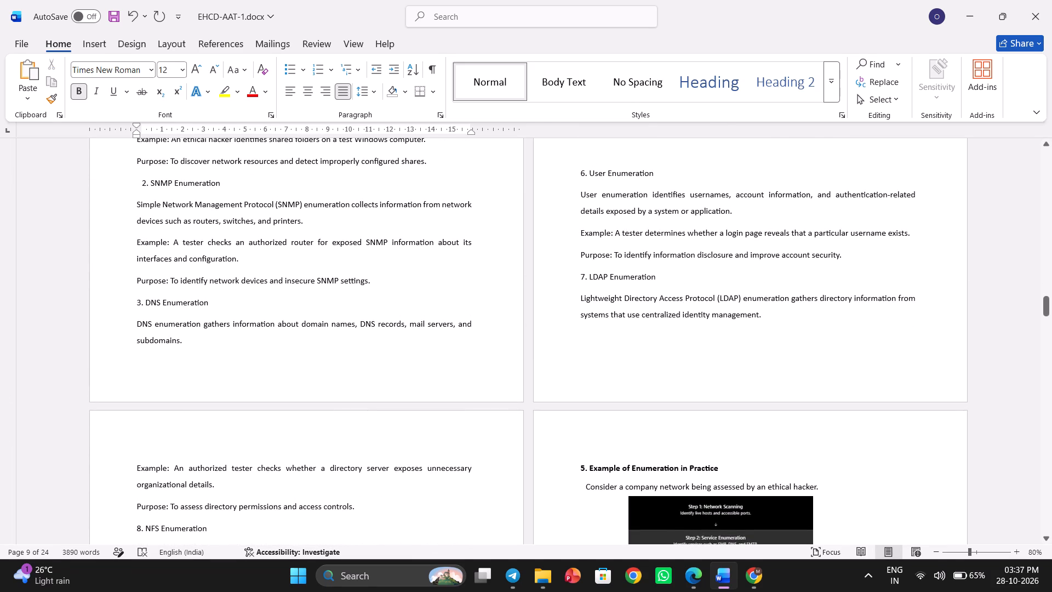
{"action": "left_click_drag", "start_coordinate": [744, 337], "coordinate": [235, 143]}
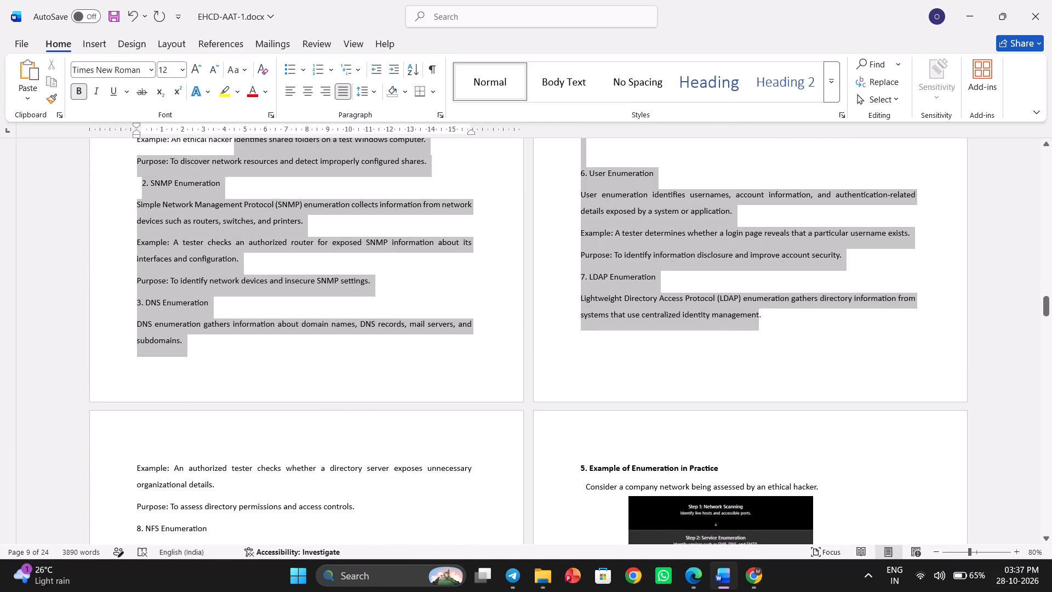
{"action": "left_click_drag", "start_coordinate": [235, 143], "coordinate": [132, 499]}
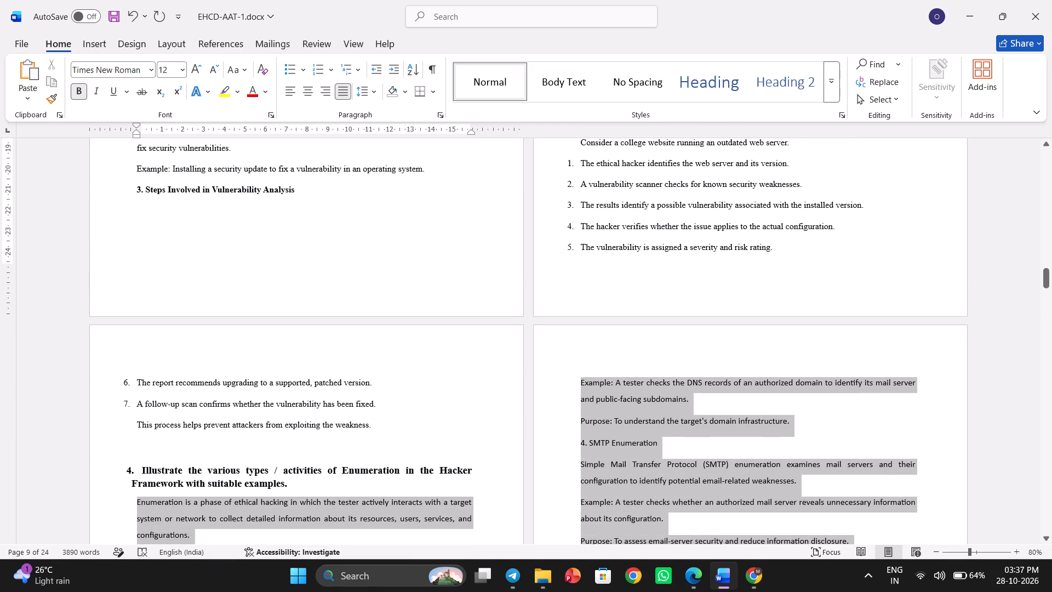
{"action": "left_click_drag", "start_coordinate": [132, 499], "coordinate": [131, 497]}
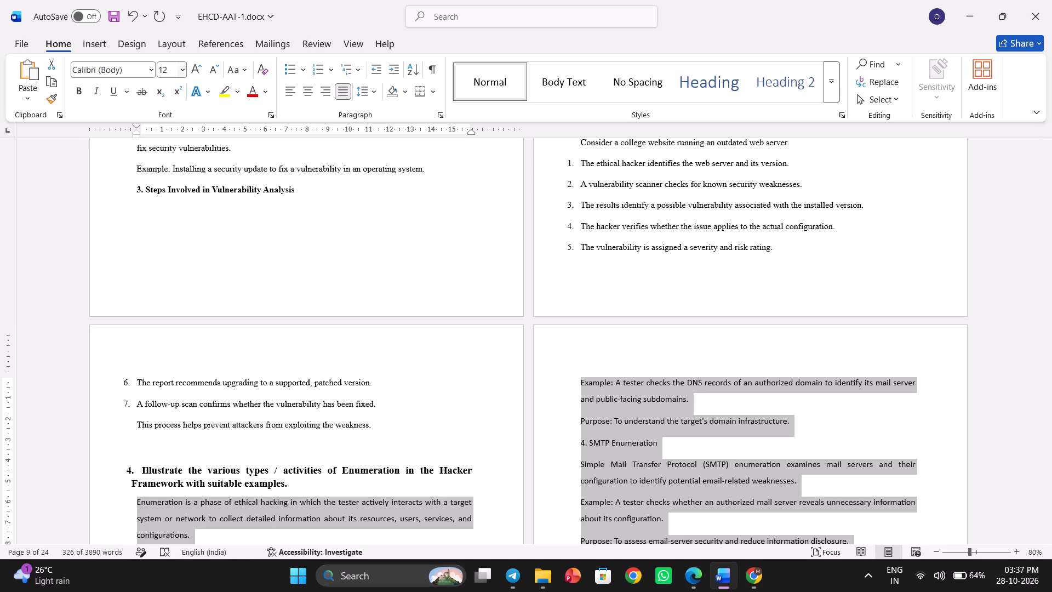
{"action": "left_click", "coordinate": [151, 67]}
{"action": "left_click", "coordinate": [138, 161]}
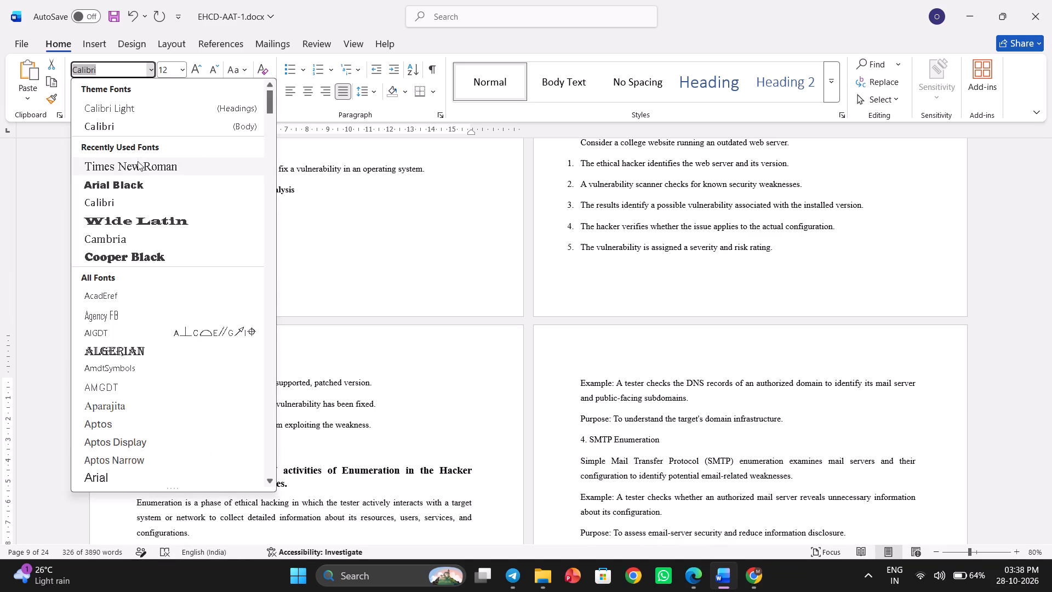
{"action": "left_click", "coordinate": [365, 90]}
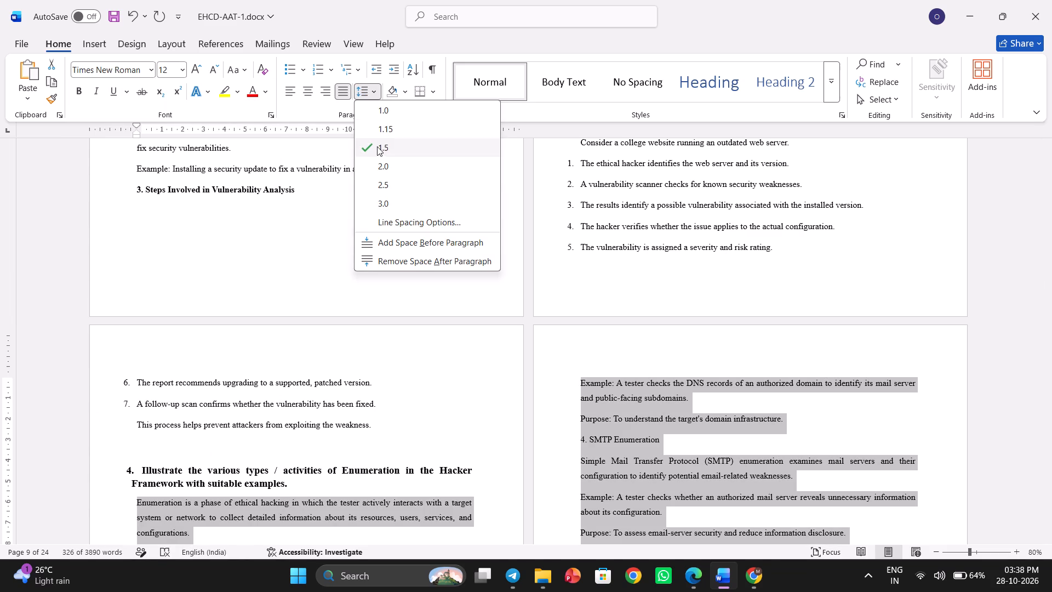
{"action": "left_click", "coordinate": [377, 147]}
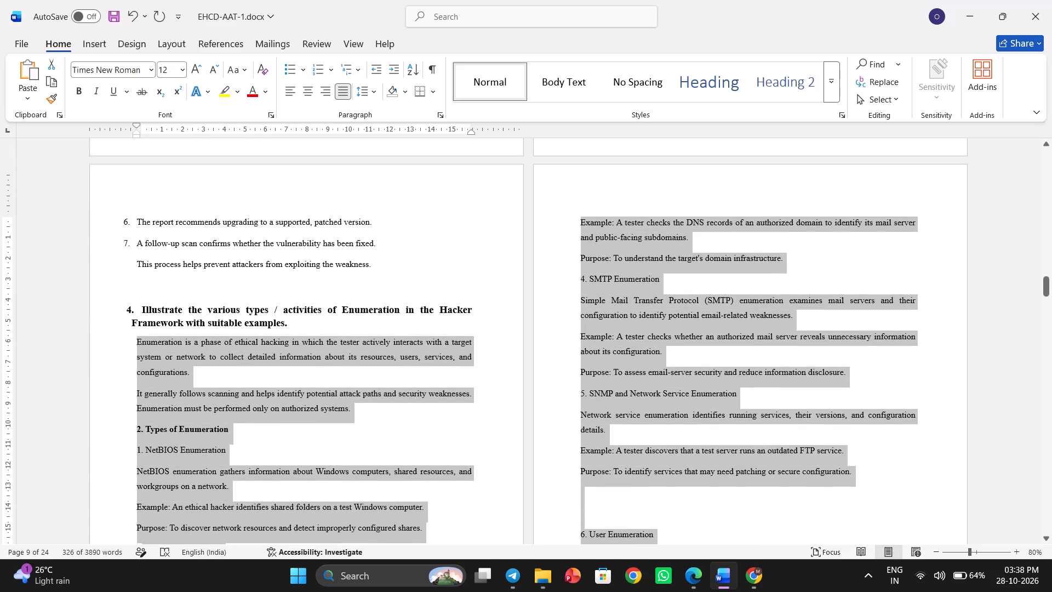
Delete the blank line between the end of question 3's answer and the question 4 heading.
{"action": "left_click", "coordinate": [192, 282]}
{"action": "key", "text": "BackSpace"}
{"action": "key", "text": "BackSpace"}
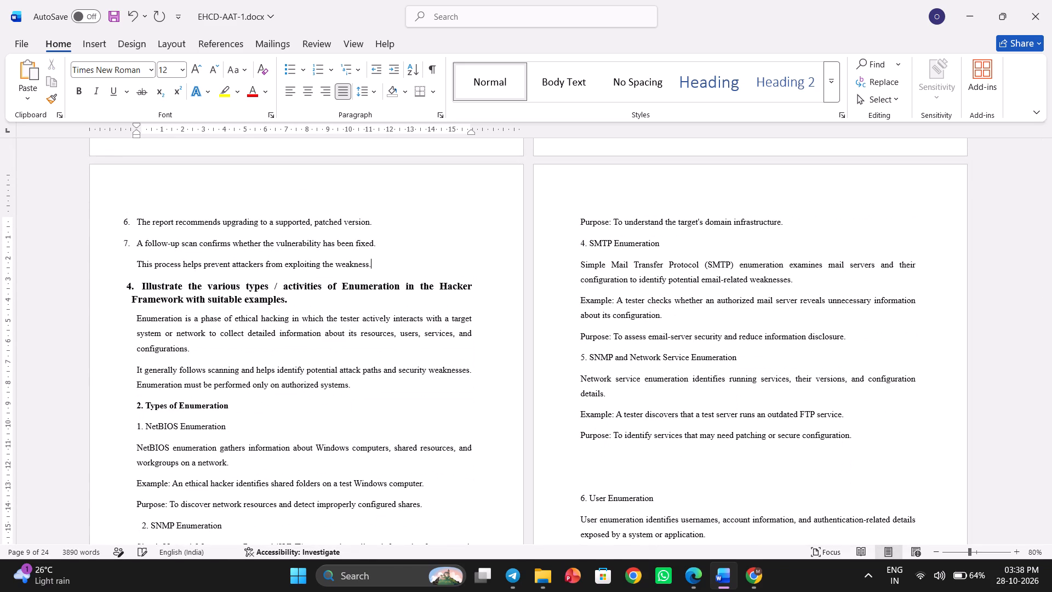
Delete the blank lines above the "6. User Enumeration" subheading.
{"action": "scroll", "coordinate": [192, 282], "scroll_direction": "down", "scroll_amount": 1}
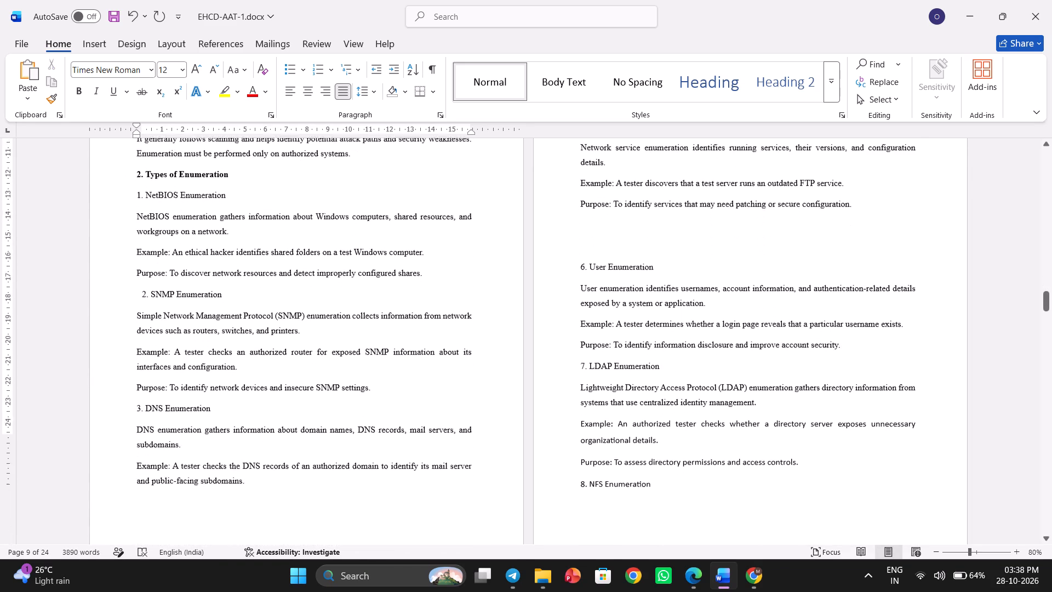
{"action": "scroll", "coordinate": [192, 282], "scroll_direction": "down", "scroll_amount": 1}
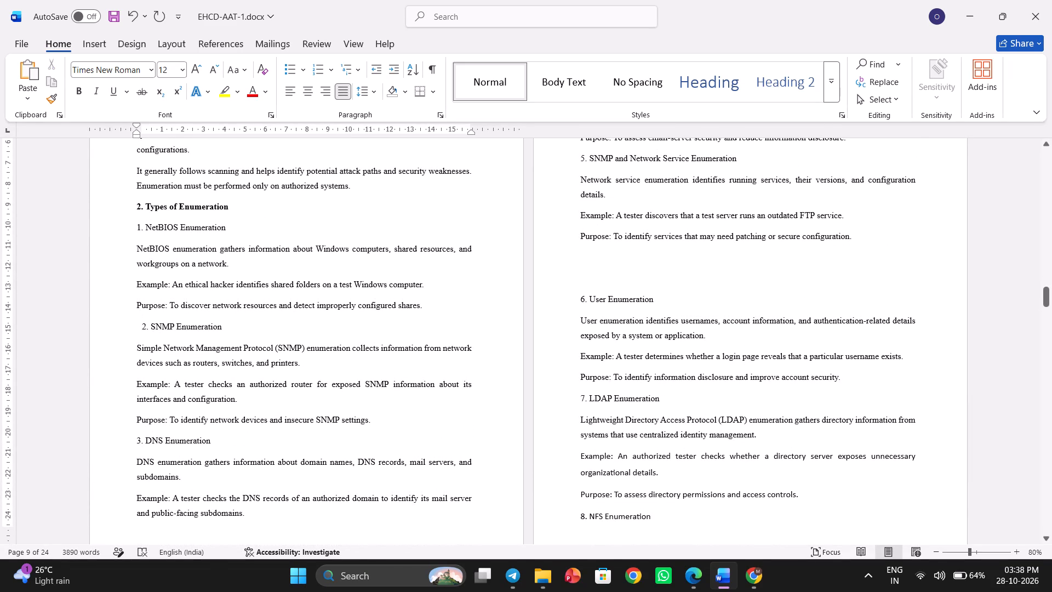
{"action": "left_click_drag", "start_coordinate": [582, 284], "coordinate": [577, 253]}
{"action": "key", "text": "BackSpace"}
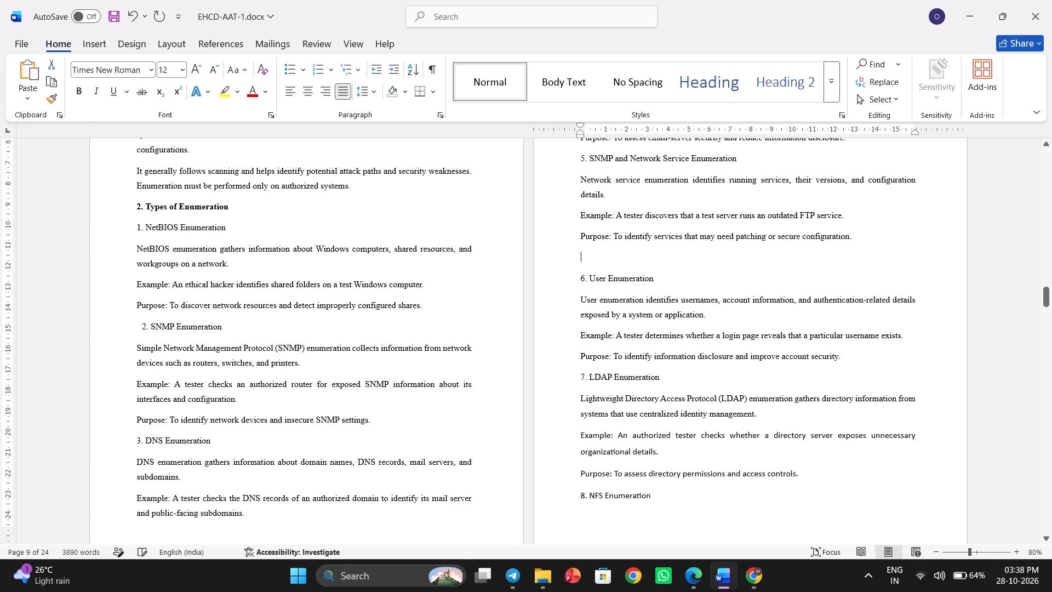
{"action": "key", "text": "Down"}
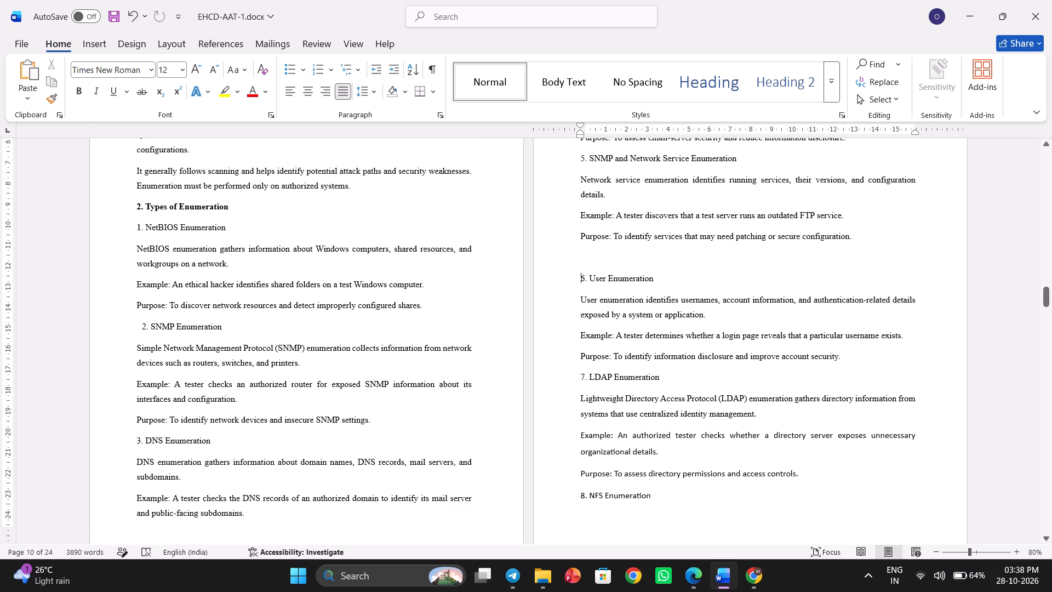
{"action": "key", "text": "Up"}
{"action": "key", "text": "BackSpace"}
{"action": "key", "text": "BackSpace"}
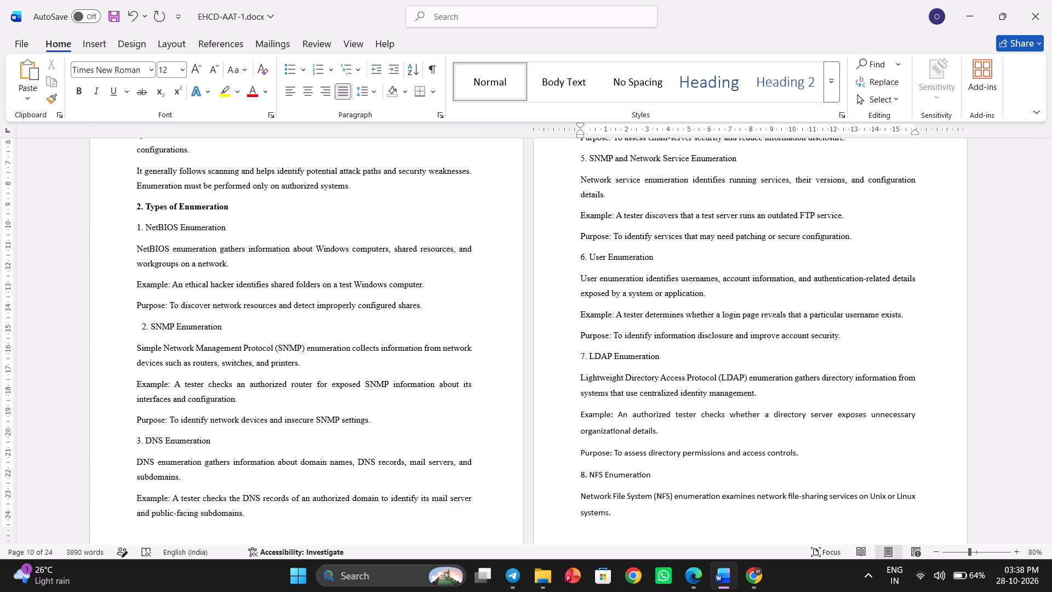
Set question 4's text from the file share example through the "5. Example of Enumeration in Practice" subheading to Times New Roman, size 12, 1.5 line spacing.
{"action": "scroll", "coordinate": [577, 253], "scroll_direction": "down", "scroll_amount": 1}
{"action": "scroll", "coordinate": [279, 401], "scroll_direction": "down", "scroll_amount": 1}
{"action": "right_click", "coordinate": [279, 401]}
{"action": "scroll", "coordinate": [279, 401], "scroll_direction": "down", "scroll_amount": 1}
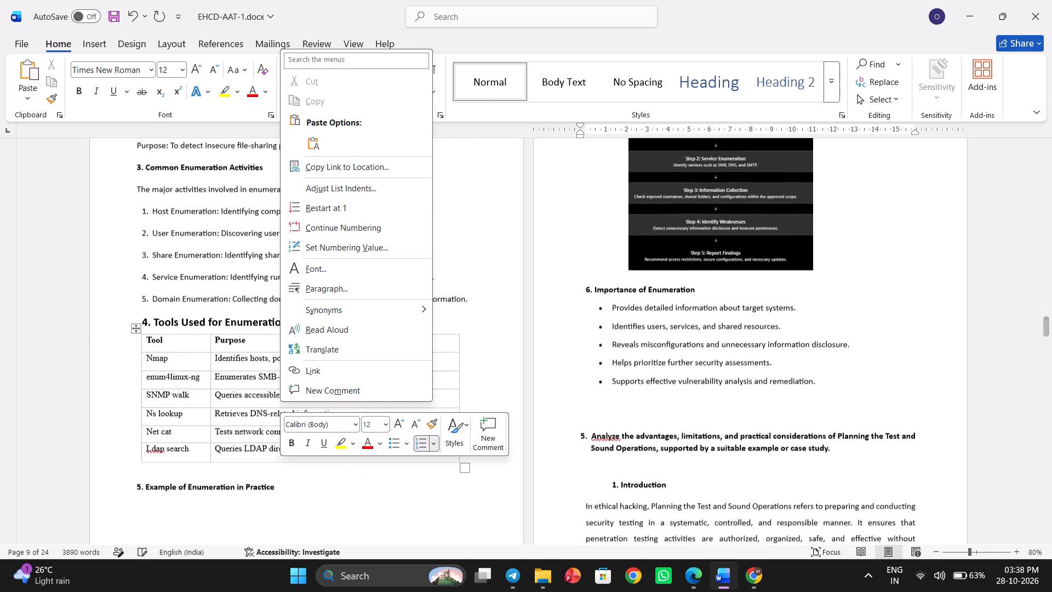
{"action": "scroll", "coordinate": [279, 401], "scroll_direction": "down", "scroll_amount": 1}
{"action": "left_click", "coordinate": [239, 446]}
{"action": "left_click_drag", "start_coordinate": [331, 454], "coordinate": [149, 149]}
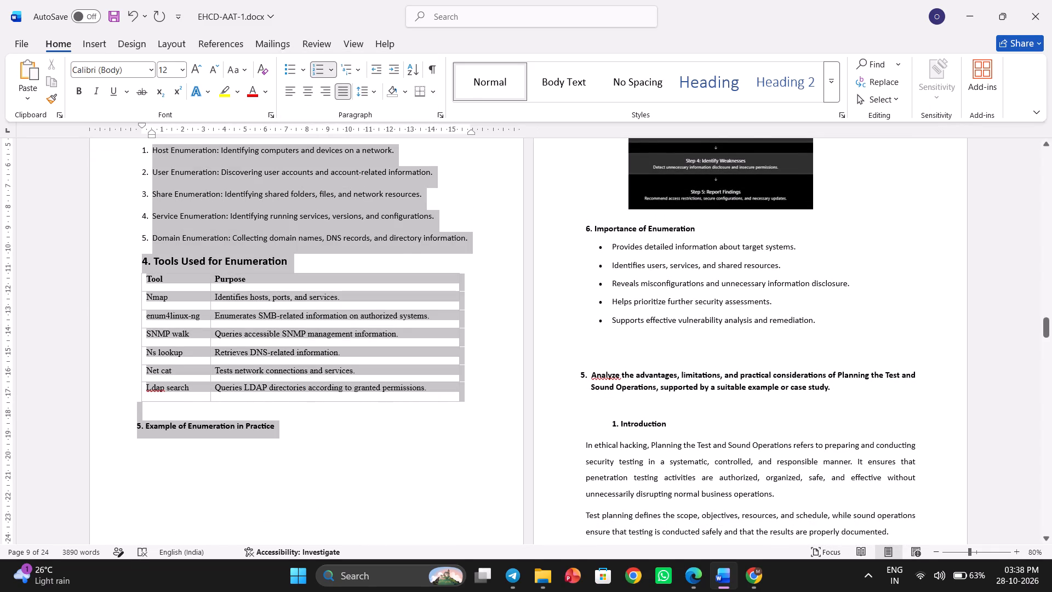
{"action": "left_click_drag", "start_coordinate": [149, 149], "coordinate": [131, 375]}
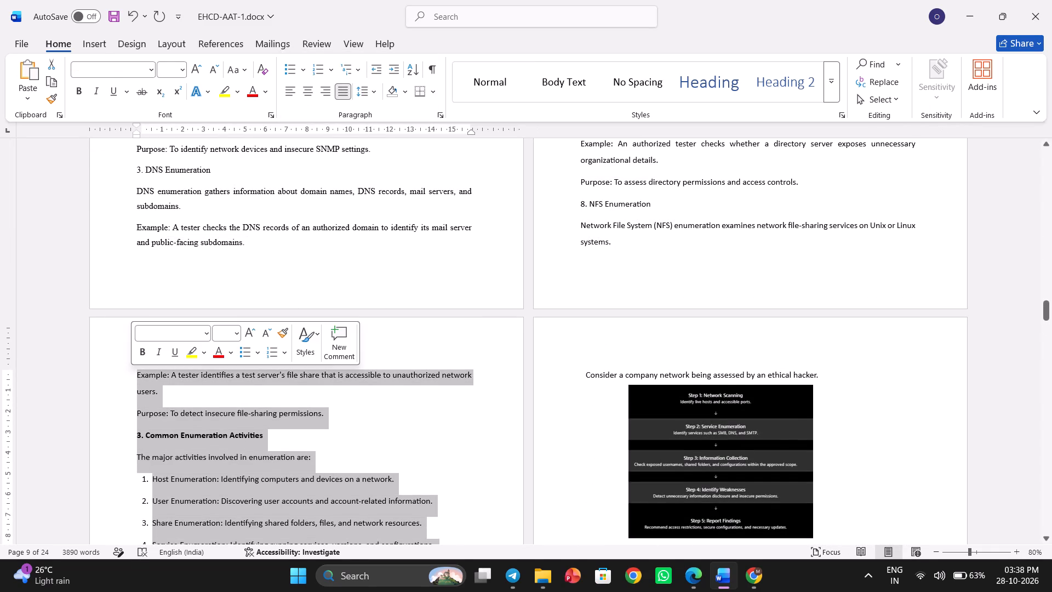
{"action": "left_click", "coordinate": [152, 69]}
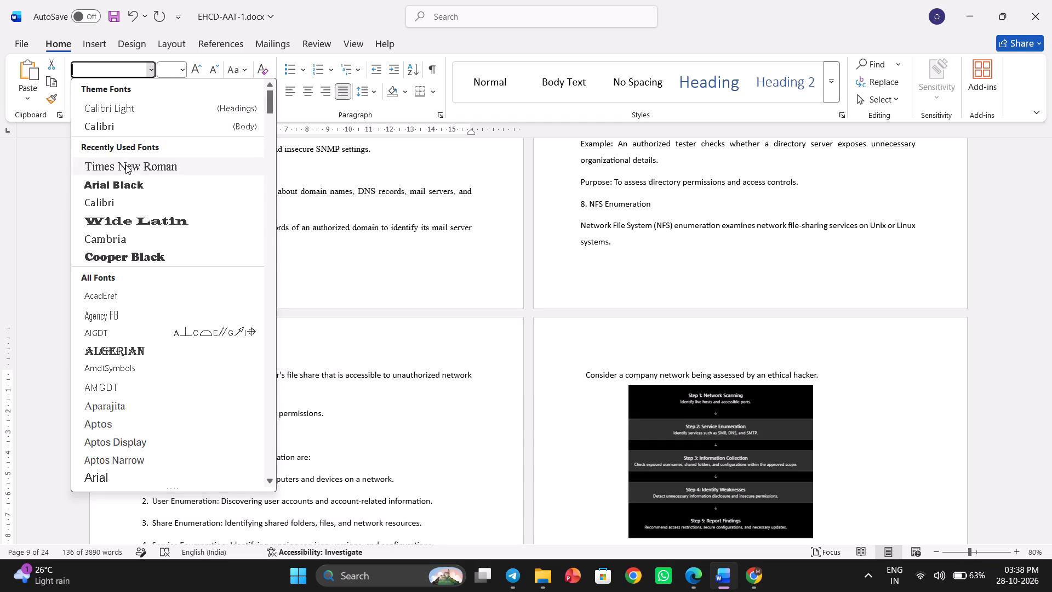
{"action": "left_click", "coordinate": [124, 166]}
{"action": "left_click", "coordinate": [187, 70]}
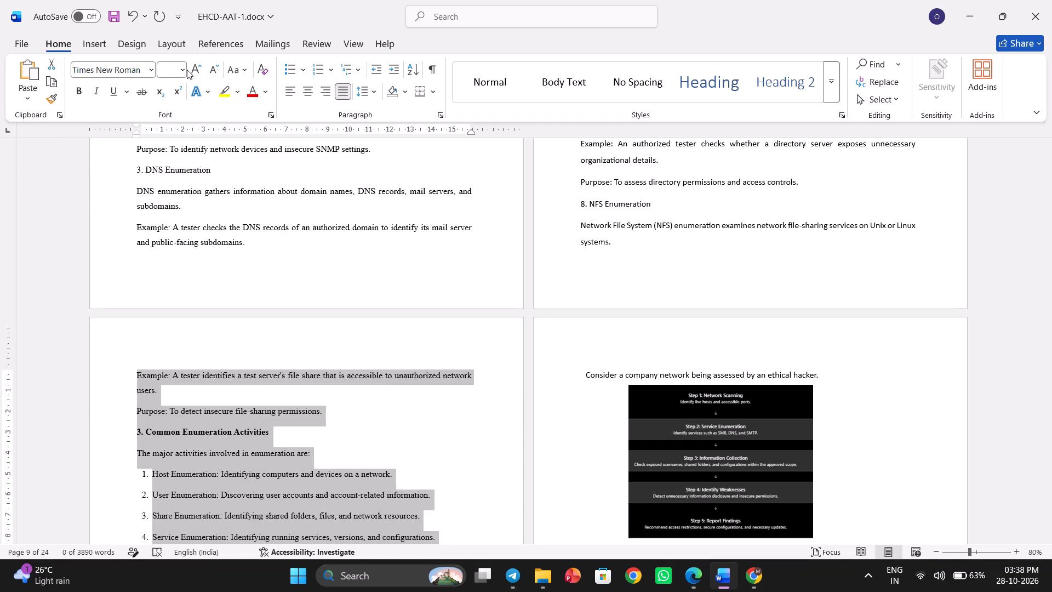
{"action": "left_click", "coordinate": [186, 70]}
{"action": "left_click", "coordinate": [176, 153]}
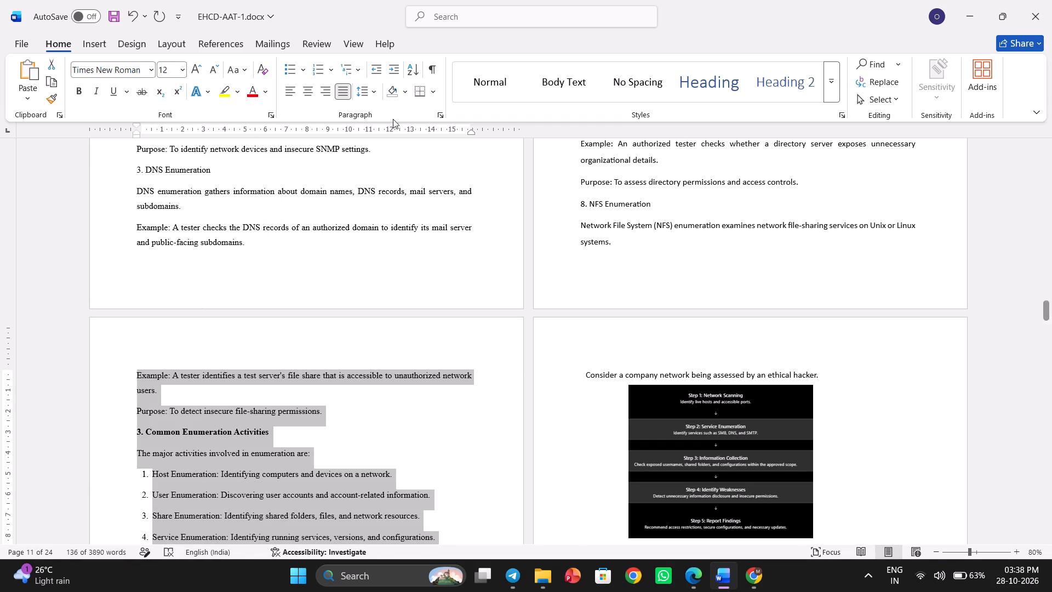
{"action": "left_click", "coordinate": [370, 96]}
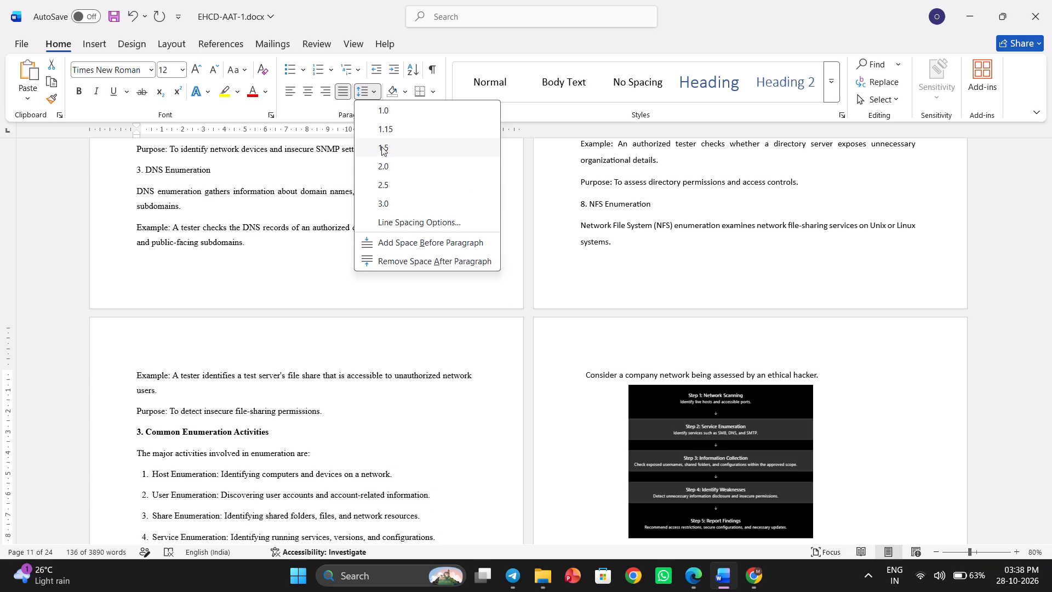
{"action": "left_click", "coordinate": [381, 146]}
Insert blank lines below the enumeration tools table to move "5. Example of Enumeration in Practice" onto the following page.
{"action": "scroll", "coordinate": [492, 343], "scroll_direction": "down", "scroll_amount": 1}
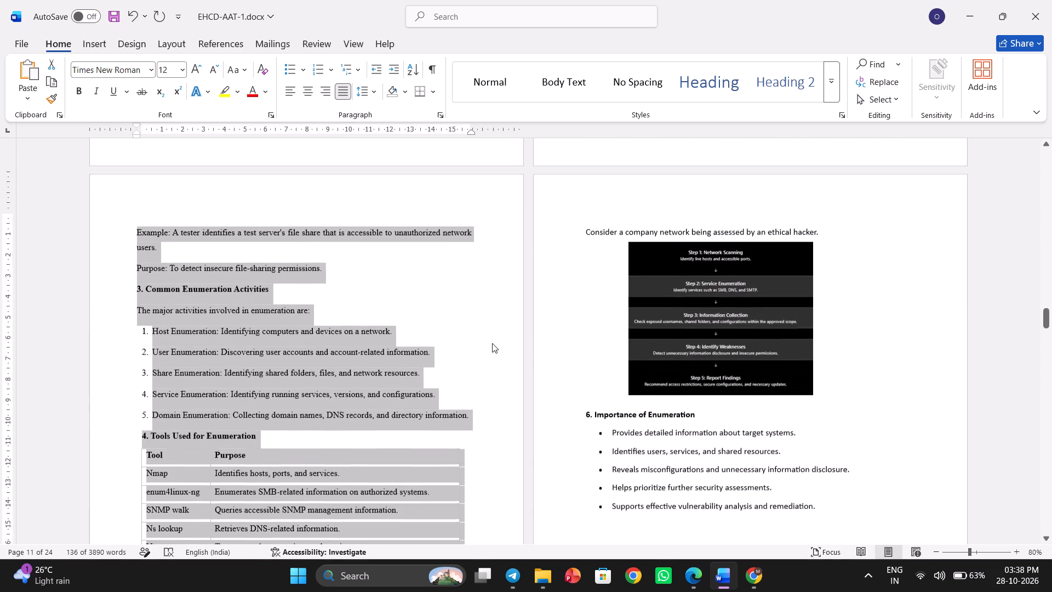
{"action": "scroll", "coordinate": [492, 343], "scroll_direction": "down", "scroll_amount": 1}
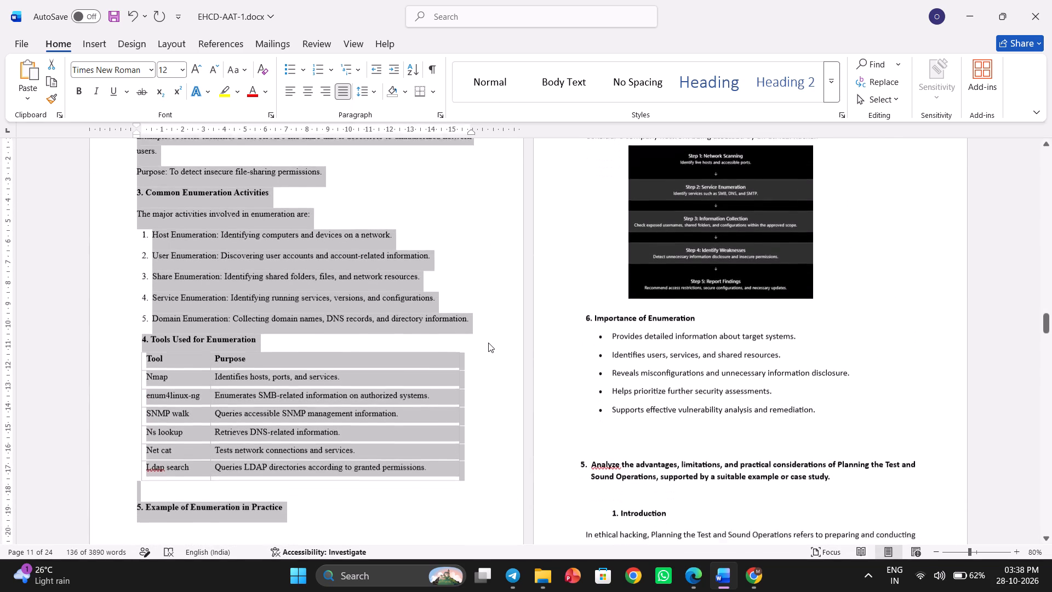
{"action": "left_click", "coordinate": [254, 385]}
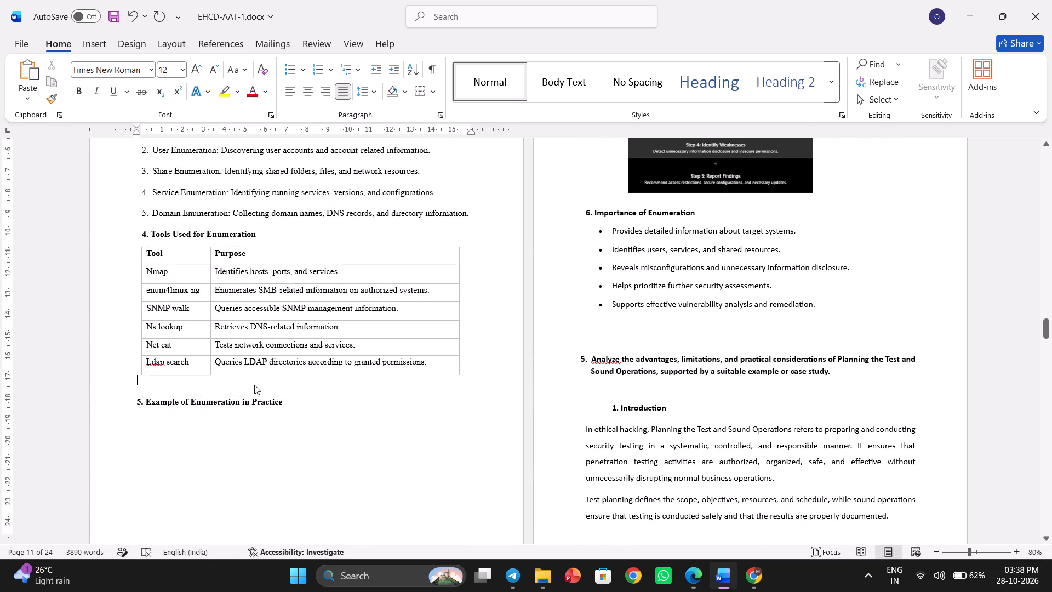
{"action": "key", "text": "Return"}
{"action": "key", "text": "Return"}
{"action": "key", "text": "Return"}
{"action": "key", "text": "Return"}
{"action": "key", "text": "Return"}
{"action": "key", "text": "Return"}
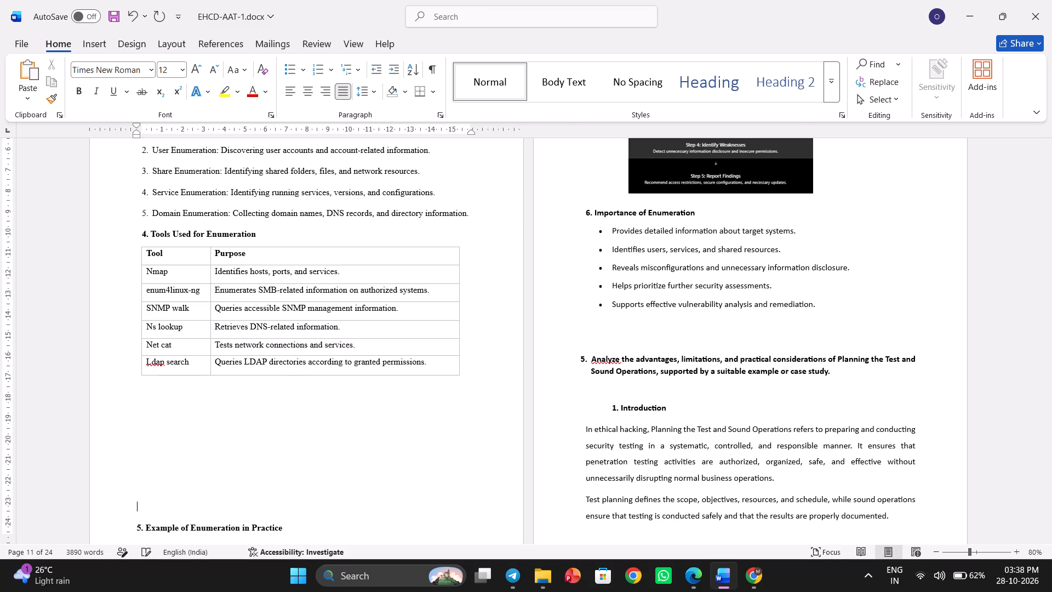
{"action": "key", "text": "Return"}
{"action": "key", "text": "Return"}
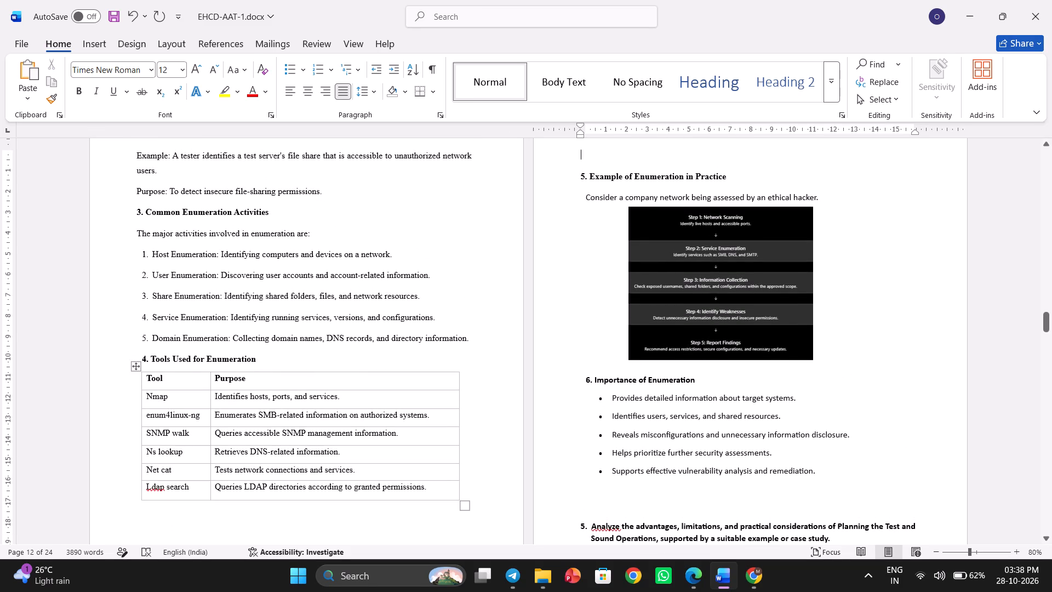
Set question 4's text from "5. Example of Enumeration in Practice" through the Importance of Enumeration bullets to Times New Roman with 1.5 line spacing.
{"action": "left_click_drag", "start_coordinate": [828, 475], "coordinate": [586, 402]}
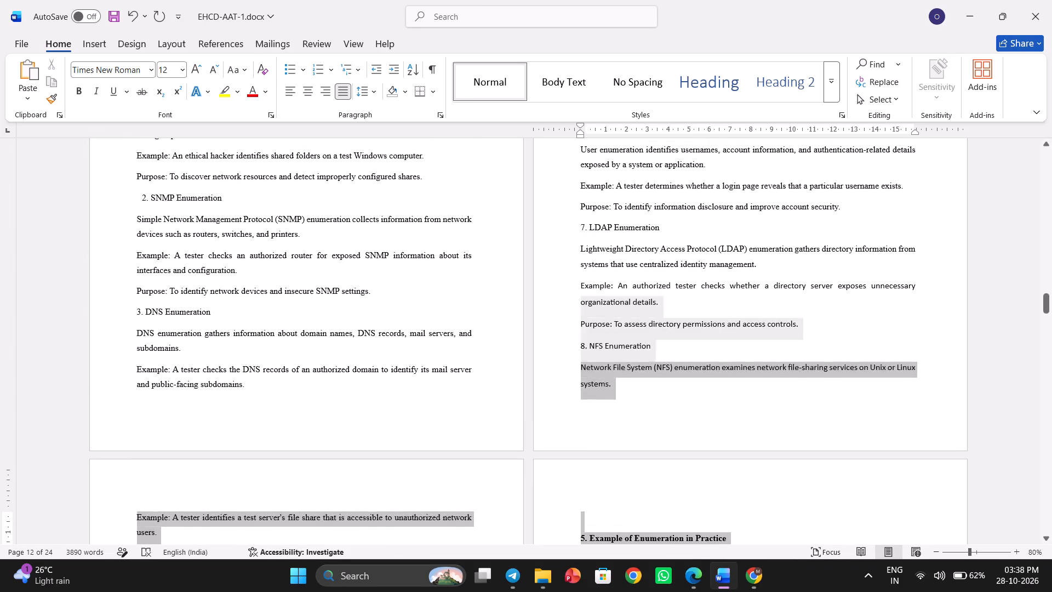
{"action": "left_click_drag", "start_coordinate": [586, 402], "coordinate": [563, 515]}
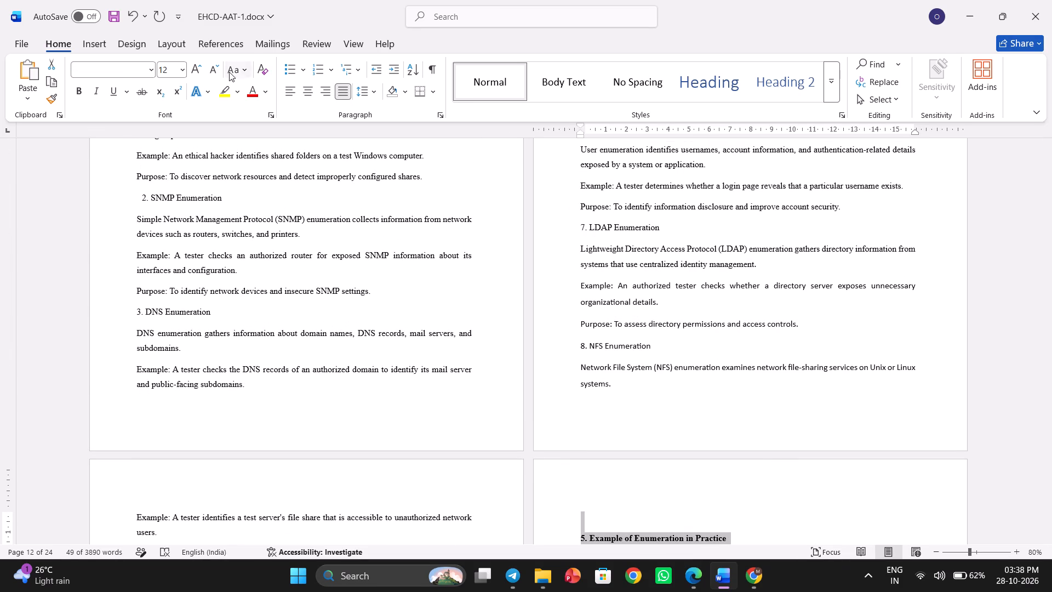
{"action": "left_click", "coordinate": [153, 70]}
{"action": "left_click", "coordinate": [120, 168]}
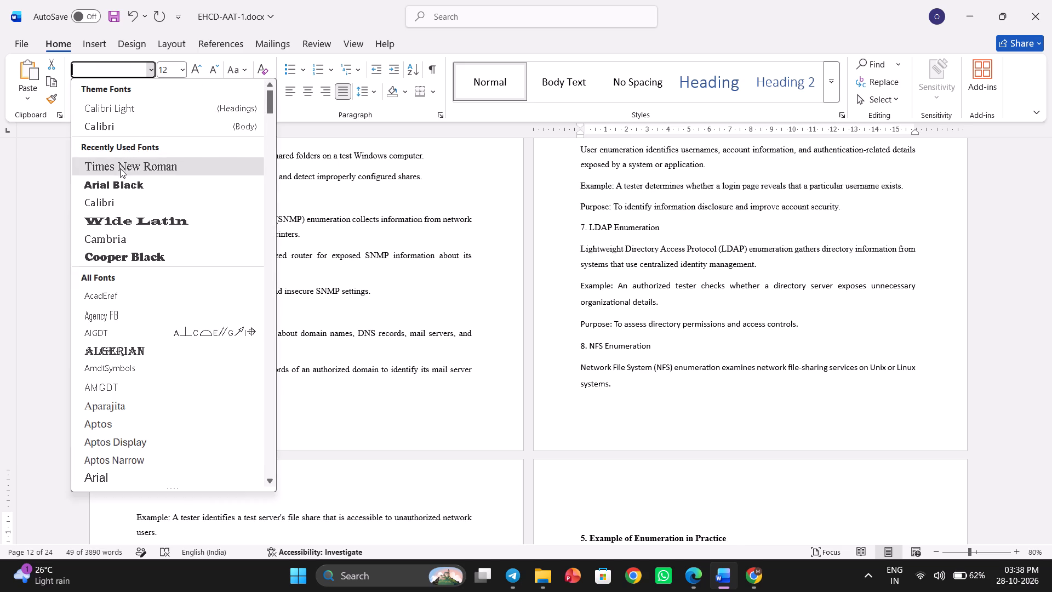
{"action": "left_click", "coordinate": [371, 90]}
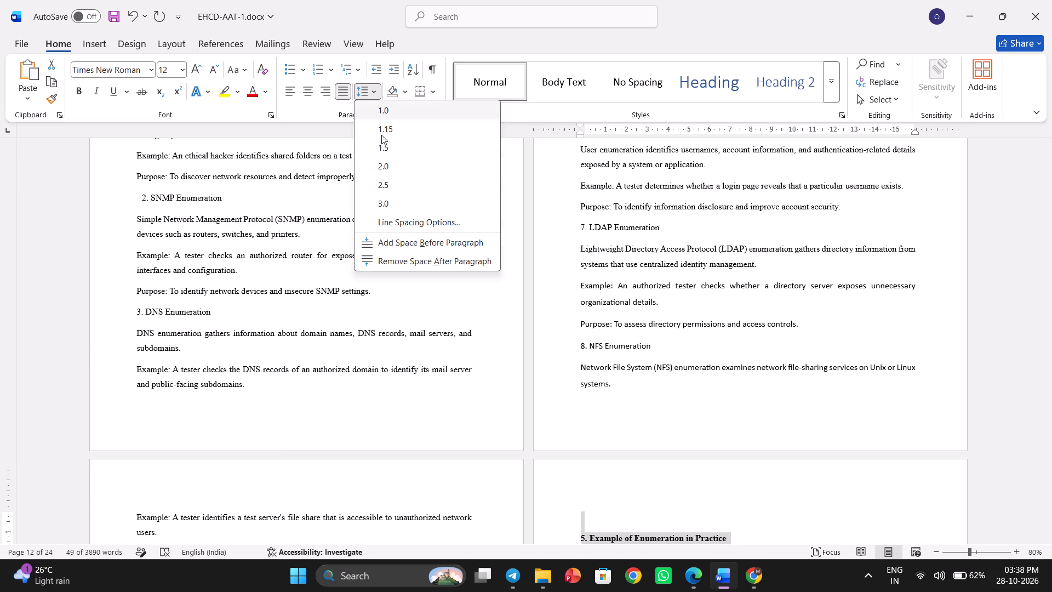
{"action": "left_click", "coordinate": [383, 141]}
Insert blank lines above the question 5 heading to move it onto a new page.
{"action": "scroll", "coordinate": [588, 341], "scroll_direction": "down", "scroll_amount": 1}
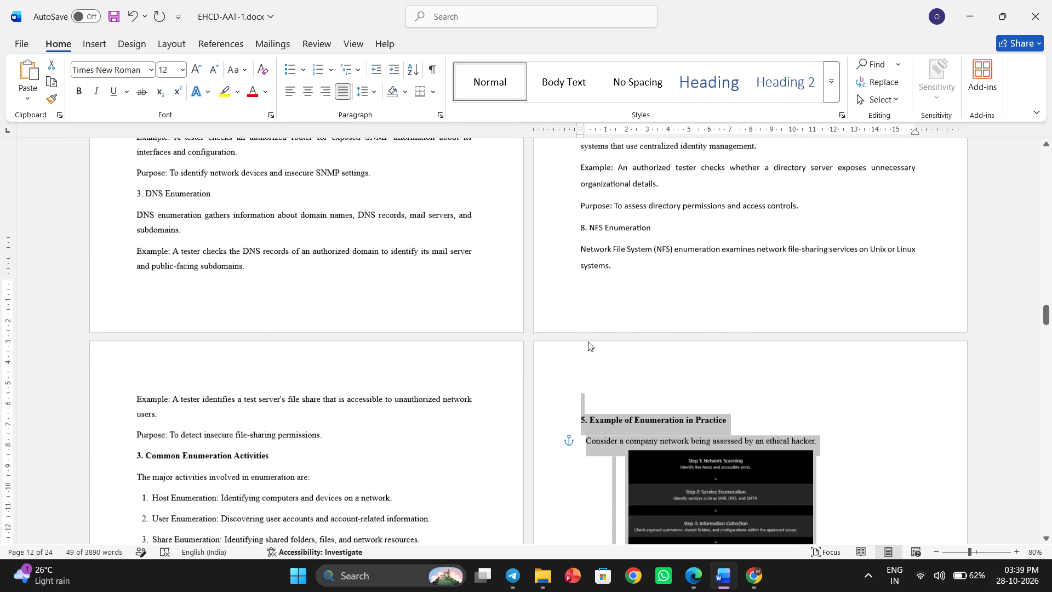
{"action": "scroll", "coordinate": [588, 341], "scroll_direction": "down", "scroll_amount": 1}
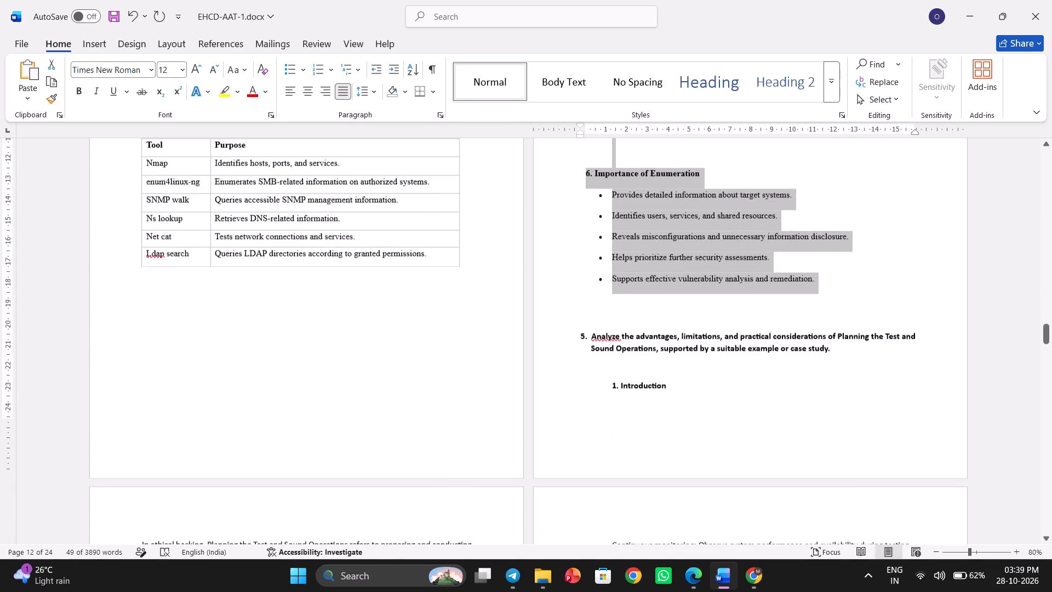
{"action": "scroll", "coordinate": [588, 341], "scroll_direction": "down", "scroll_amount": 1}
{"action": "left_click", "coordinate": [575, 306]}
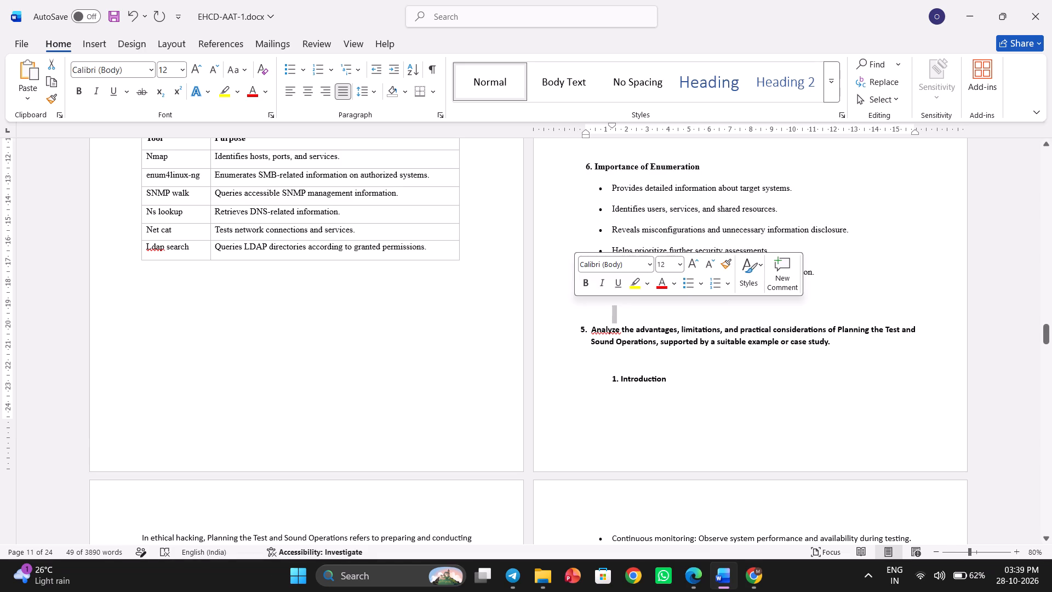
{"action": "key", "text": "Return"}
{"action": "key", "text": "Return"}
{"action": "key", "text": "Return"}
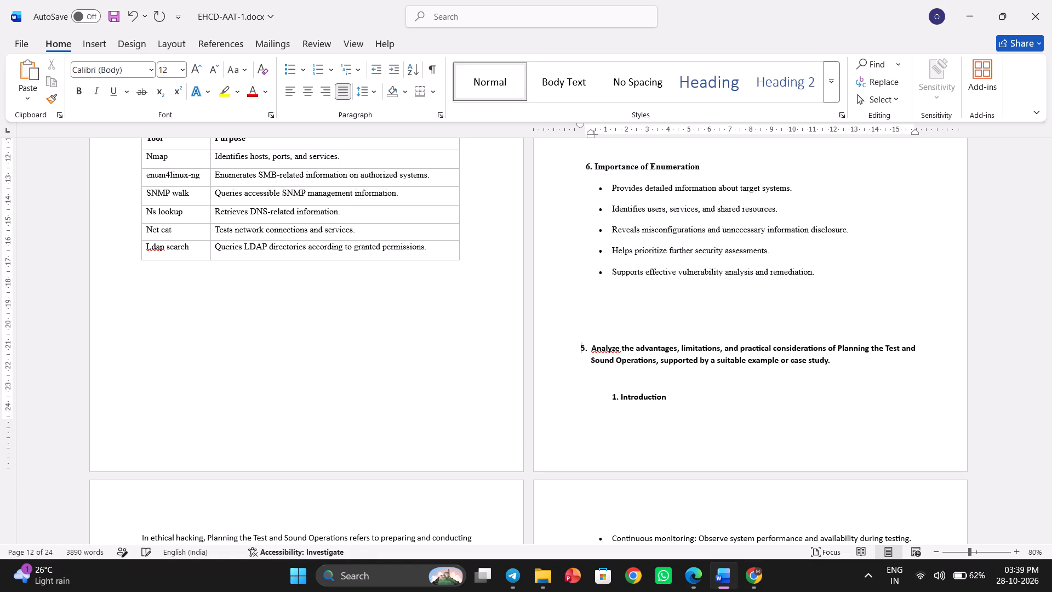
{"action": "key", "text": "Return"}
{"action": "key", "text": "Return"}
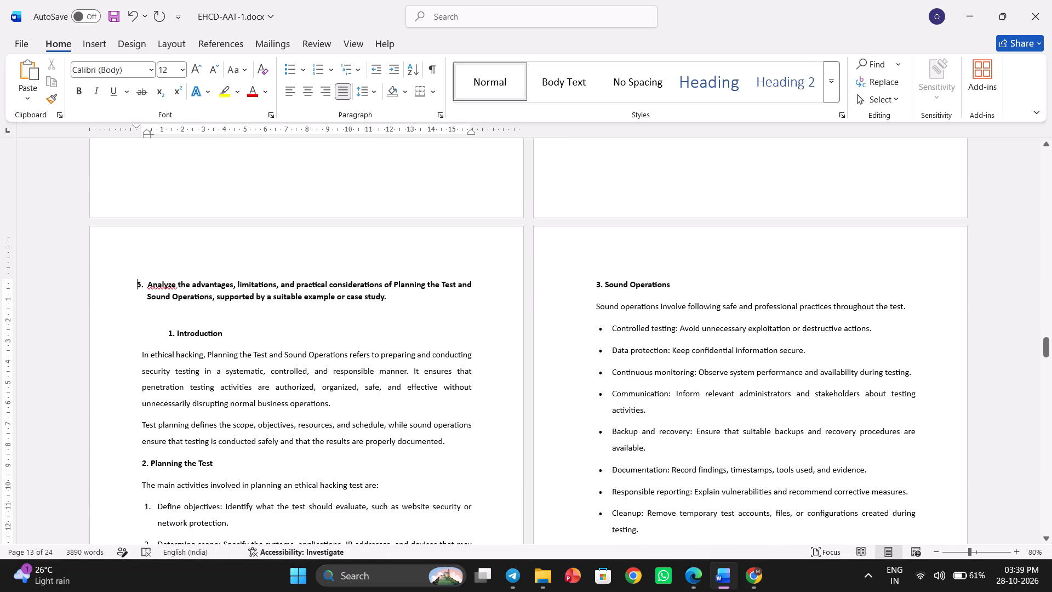
Delete the "1. Introduction" subheading under question 5.
{"action": "left_click_drag", "start_coordinate": [243, 325], "coordinate": [162, 328]}
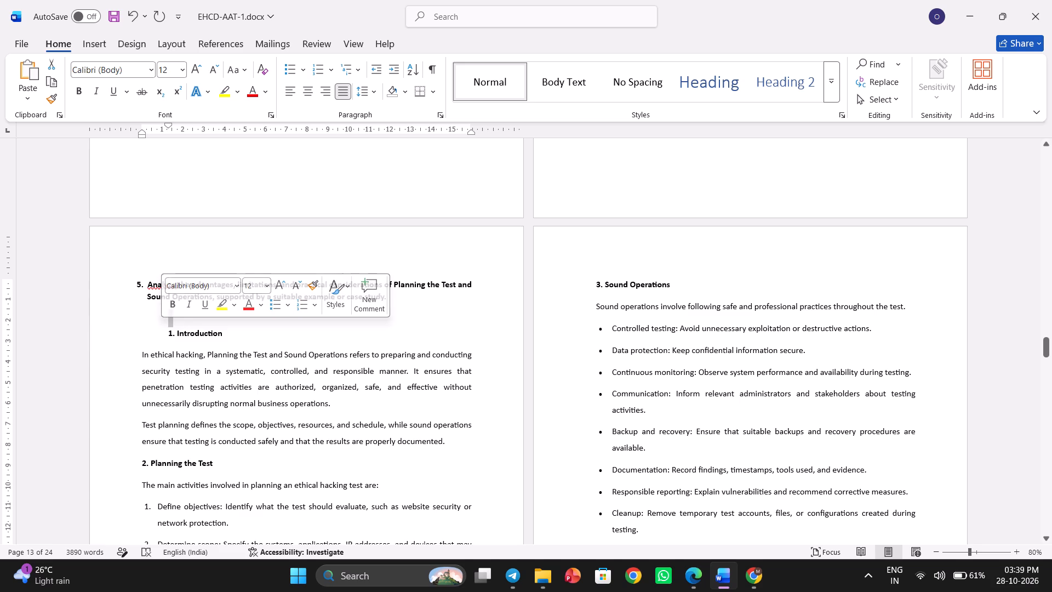
{"action": "left_click_drag", "start_coordinate": [225, 336], "coordinate": [169, 328]}
{"action": "key", "text": "BackSpace"}
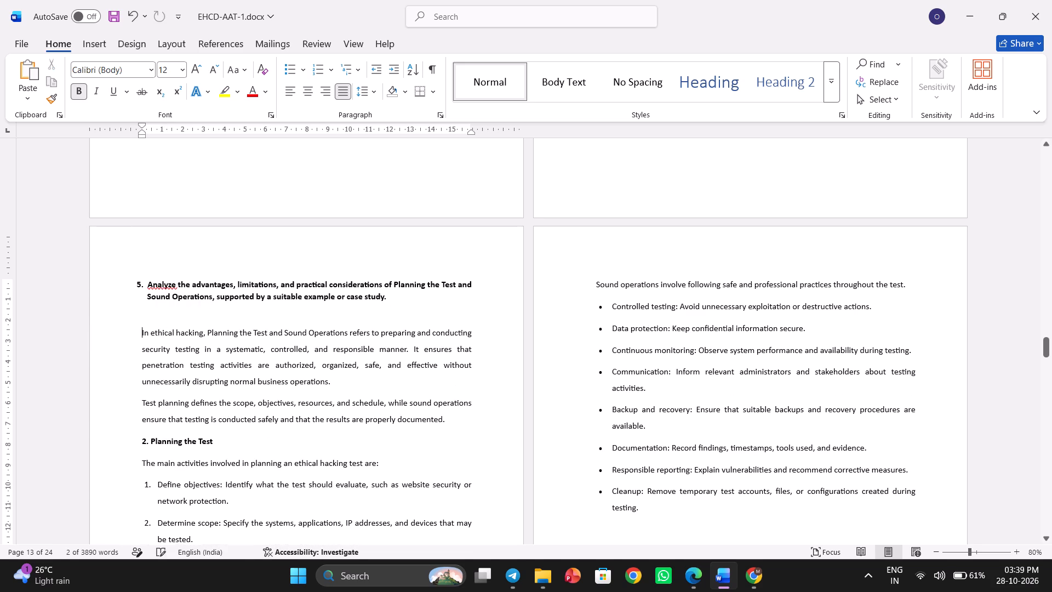
Delete the extra blank lines above the question 5 heading, leaving one after the Importance of Enumeration bullets.
{"action": "left_click", "coordinate": [602, 190]}
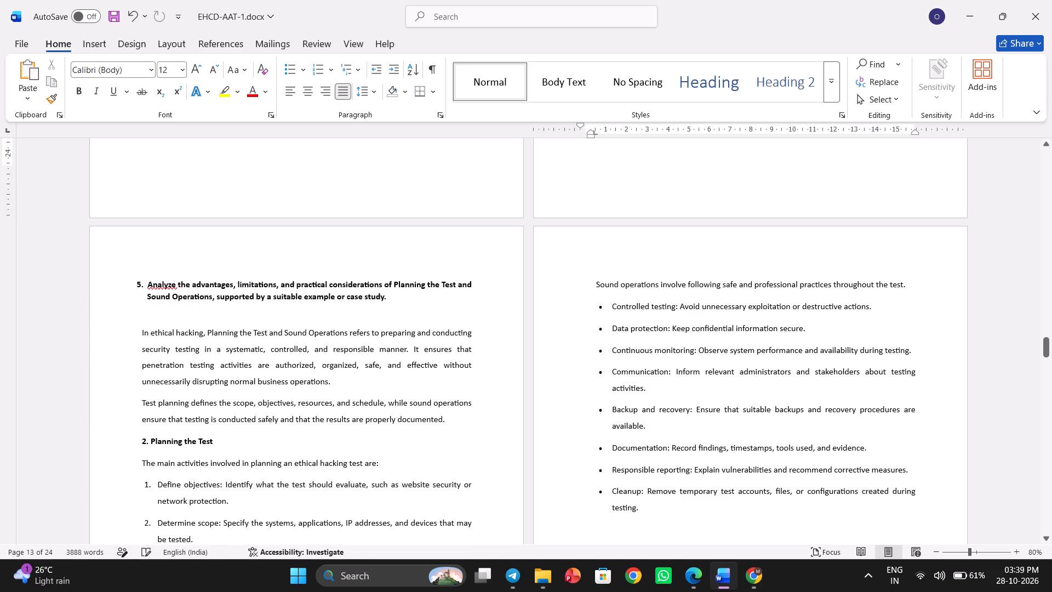
{"action": "key", "text": "BackSpace"}
{"action": "scroll", "coordinate": [602, 190], "scroll_direction": "up", "scroll_amount": 1}
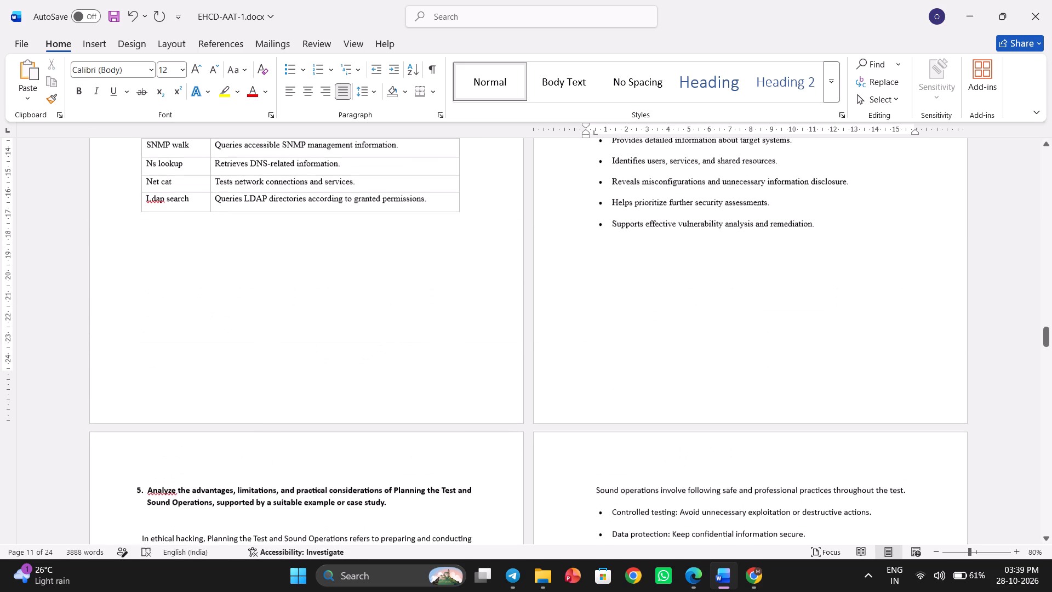
{"action": "left_click_drag", "start_coordinate": [605, 372], "coordinate": [591, 299]}
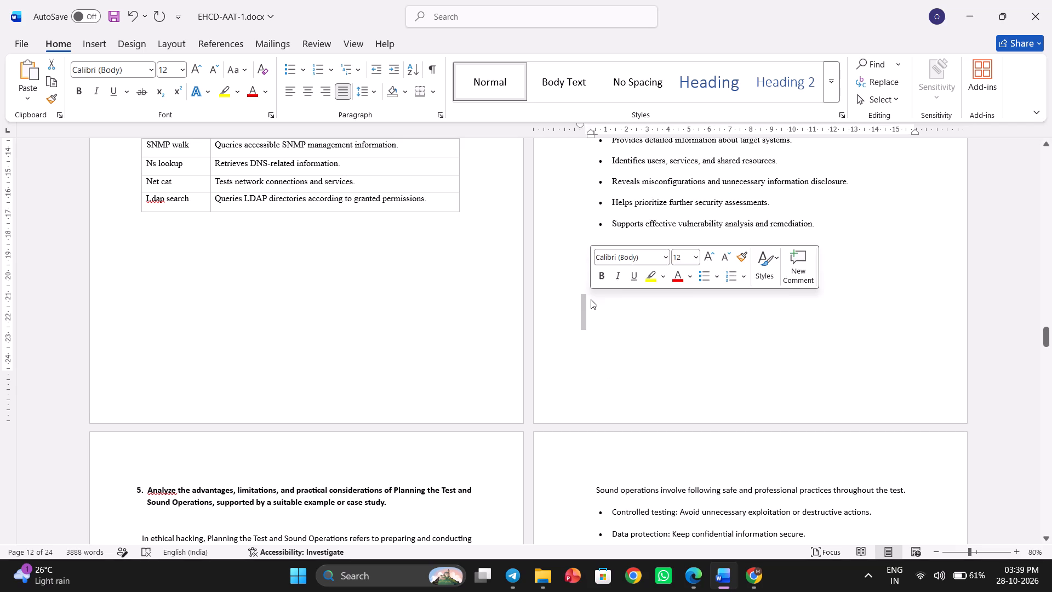
{"action": "key", "text": "BackSpace"}
{"action": "key", "text": "BackSpace"}
{"action": "key", "text": "BackSpace"}
{"action": "key", "text": "BackSpace"}
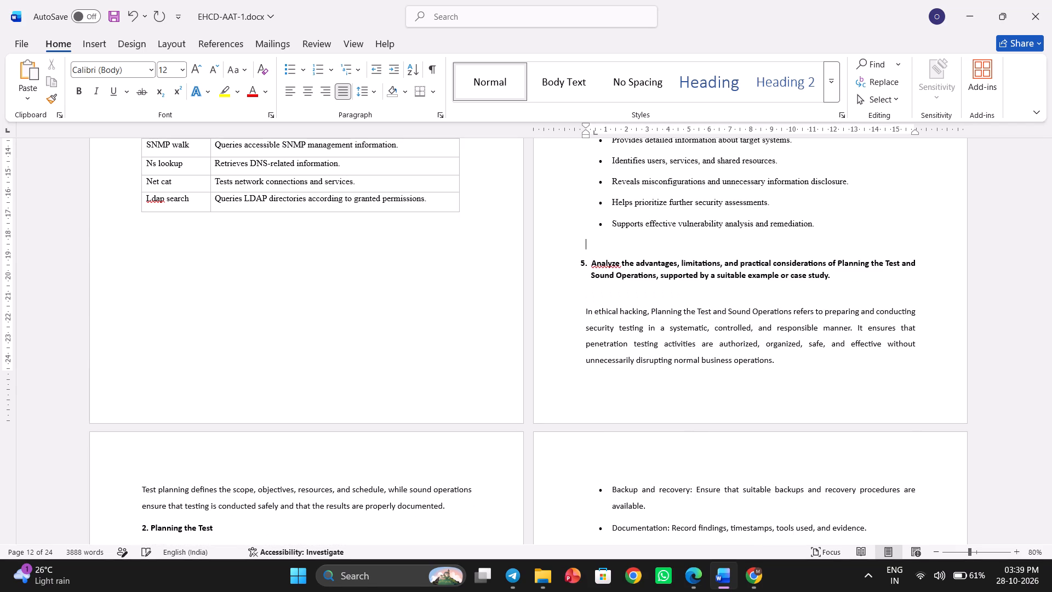
Delete the blank line between the question 5 heading and its first paragraph.
{"action": "left_click", "coordinate": [582, 291]}
{"action": "key", "text": "BackSpace"}
{"action": "key", "text": "BackSpace"}
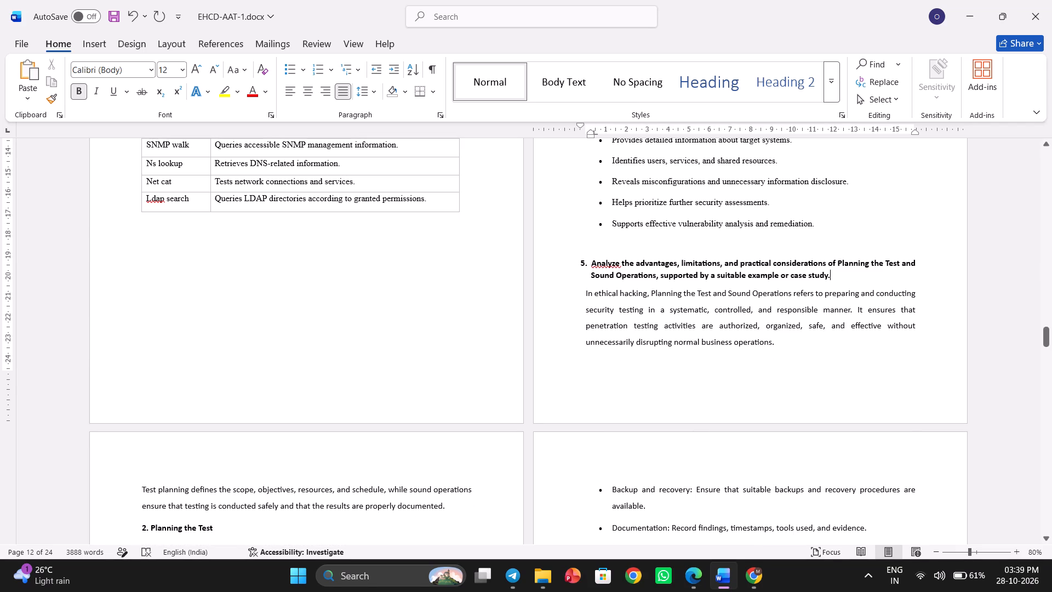
Set the question 5 heading to Times New Roman, size 14.
{"action": "left_click_drag", "start_coordinate": [839, 275], "coordinate": [605, 246]}
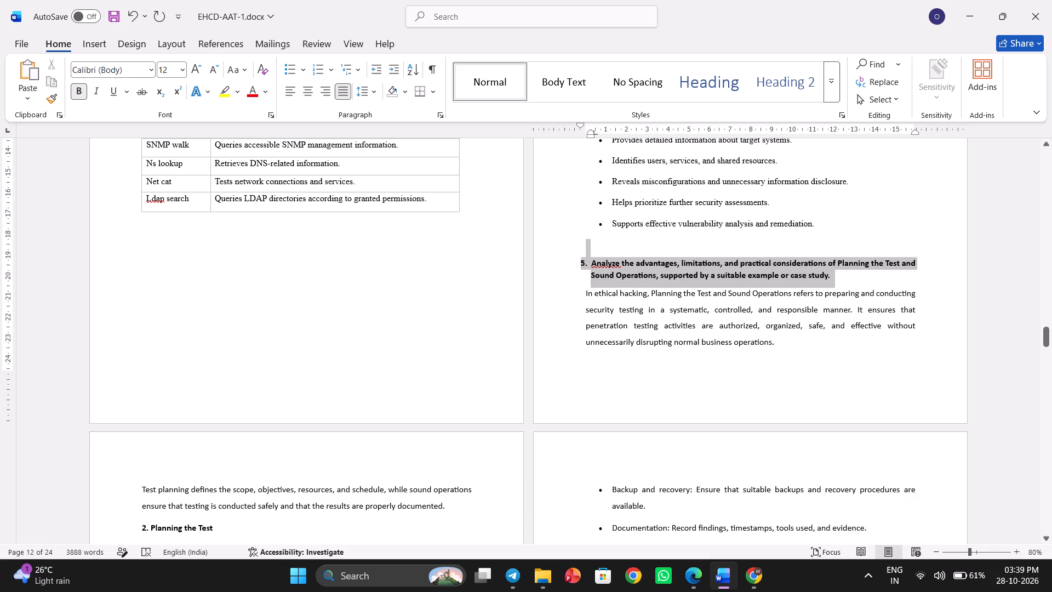
{"action": "left_click_drag", "start_coordinate": [605, 246], "coordinate": [577, 248]}
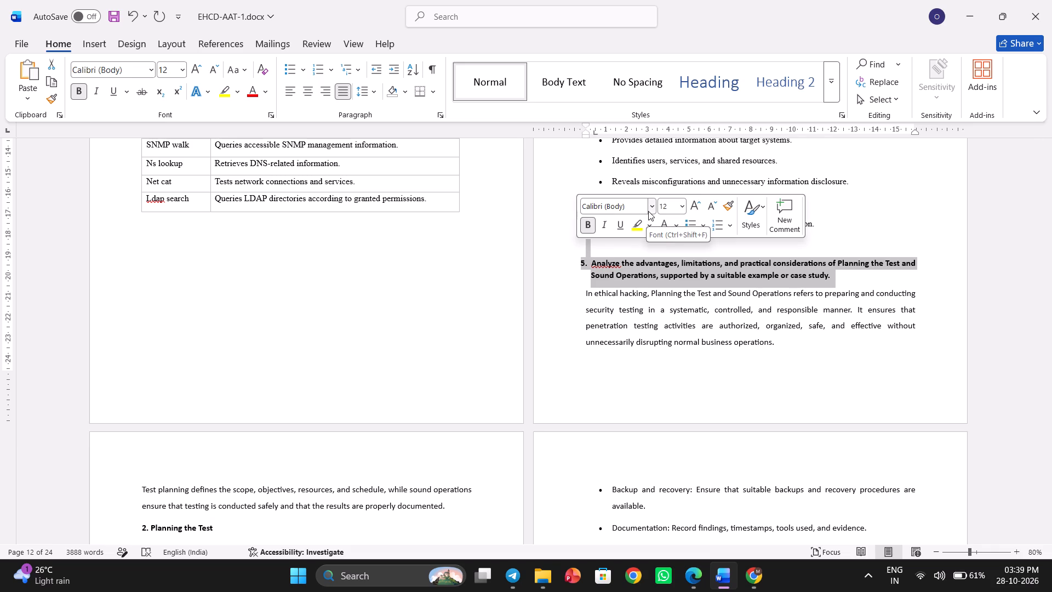
{"action": "left_click", "coordinate": [649, 210]}
{"action": "left_click", "coordinate": [630, 300]}
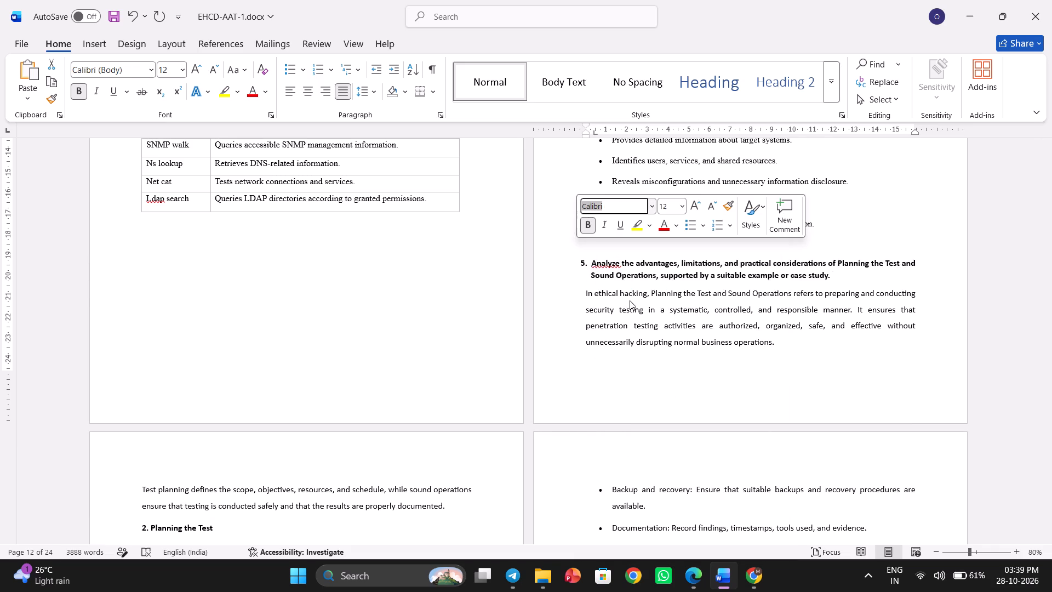
{"action": "left_click", "coordinate": [695, 202]}
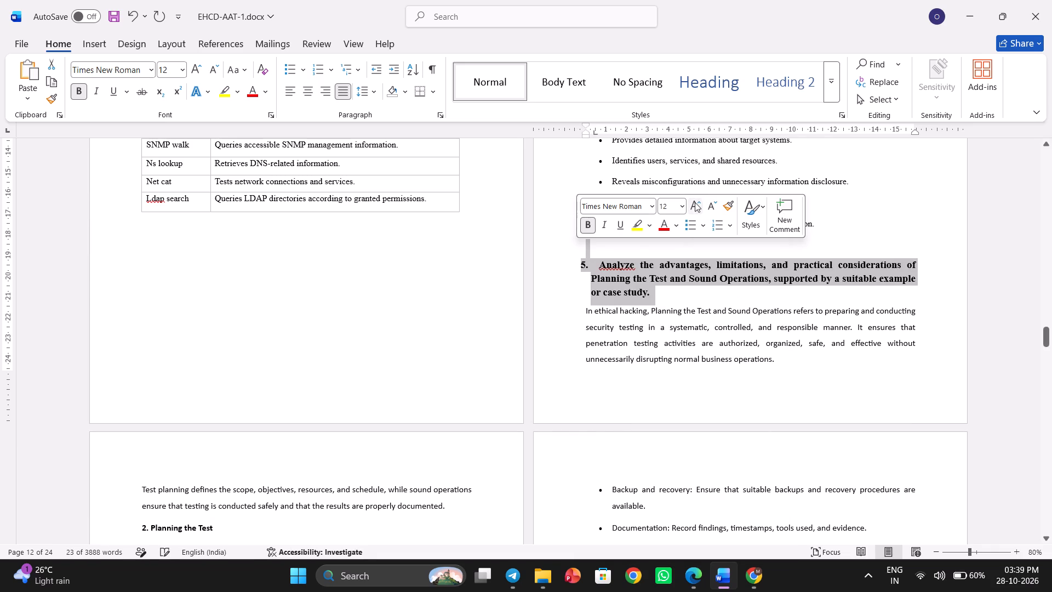
Insert a new line directly below the question 5 heading.
{"action": "left_click", "coordinate": [655, 301]}
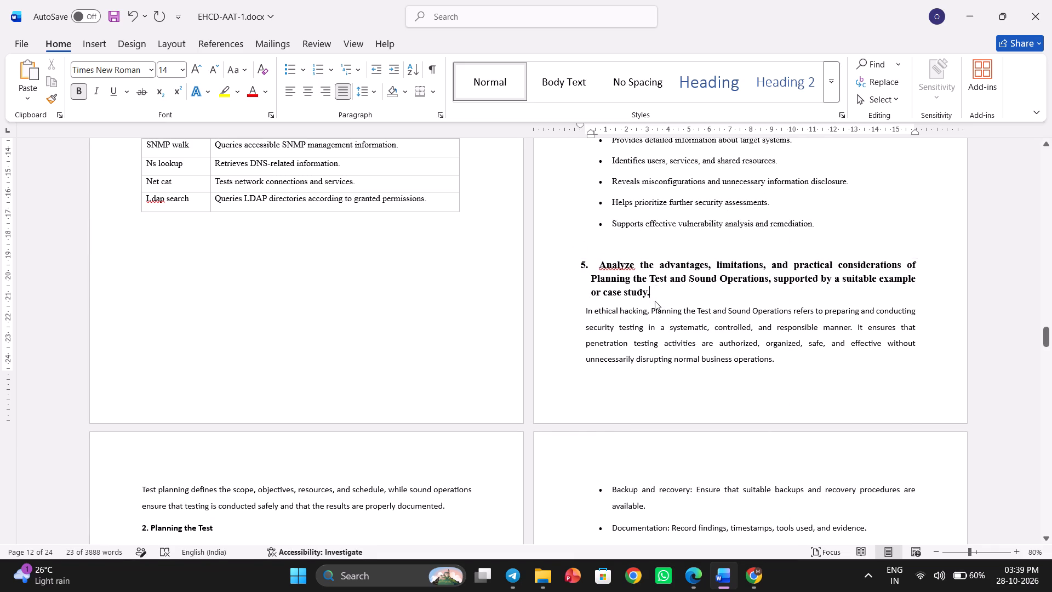
{"action": "key", "text": "Return"}
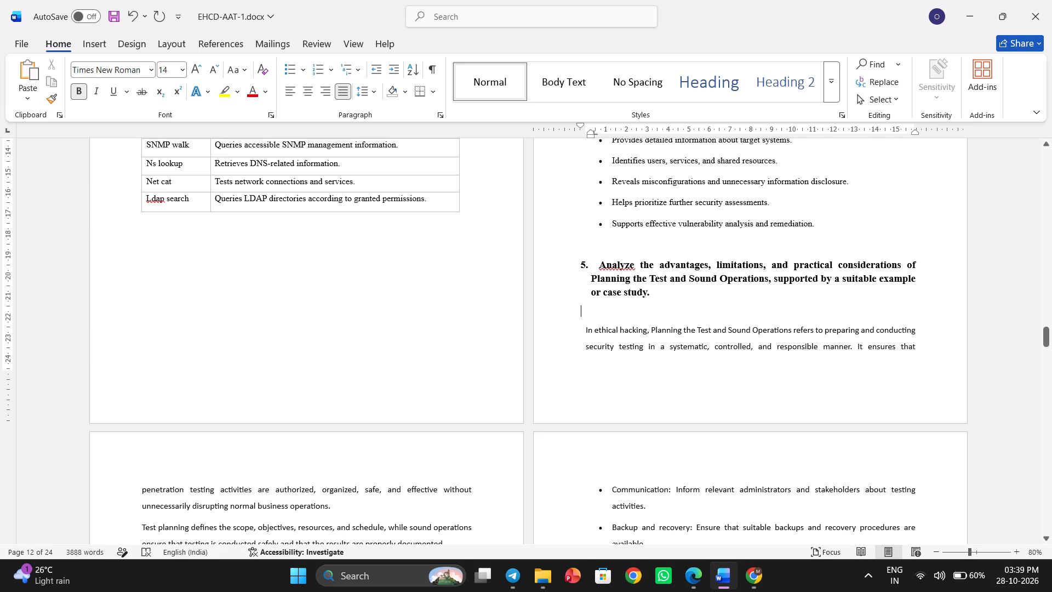
Set the question 5 answer, from its first paragraph to the Phase 4 results, to Times New Roman, size 12.
{"action": "left_click_drag", "start_coordinate": [756, 367], "coordinate": [587, 322]}
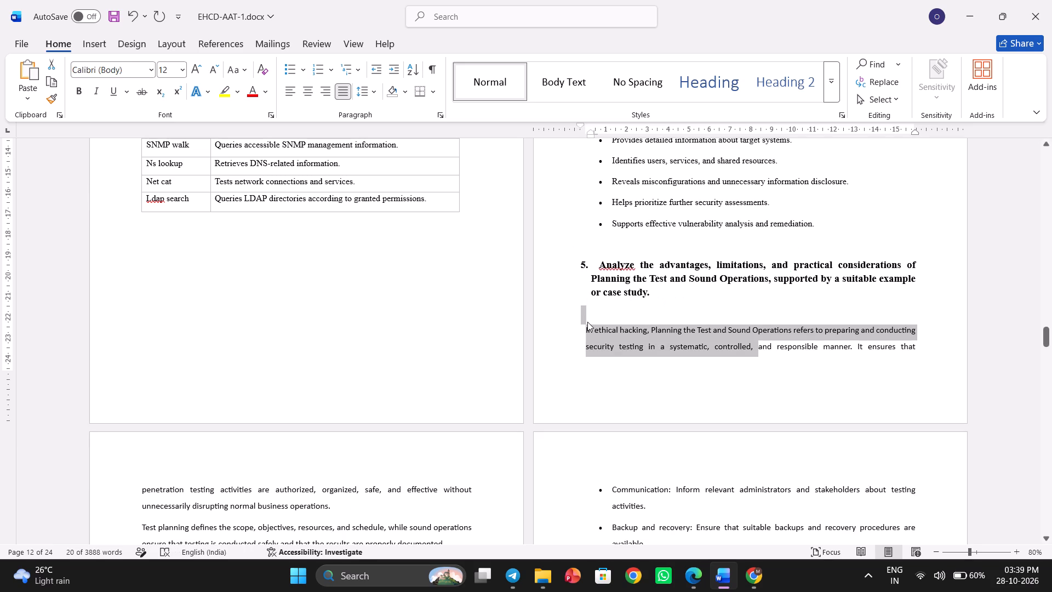
{"action": "left_click", "coordinate": [587, 322]}
{"action": "left_click_drag", "start_coordinate": [587, 322], "coordinate": [695, 530]}
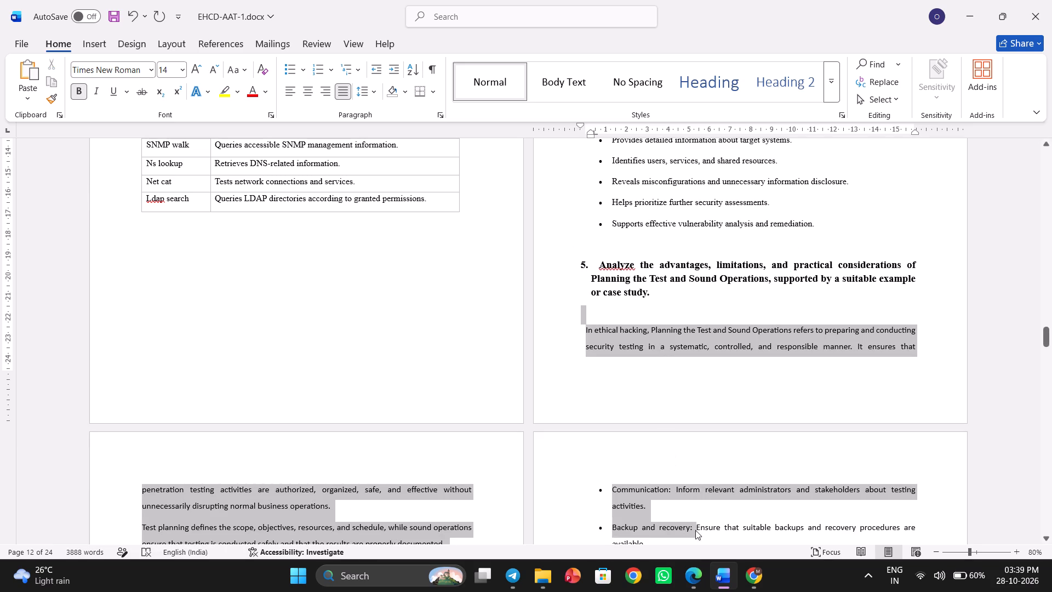
{"action": "left_click_drag", "start_coordinate": [695, 530], "coordinate": [696, 549]}
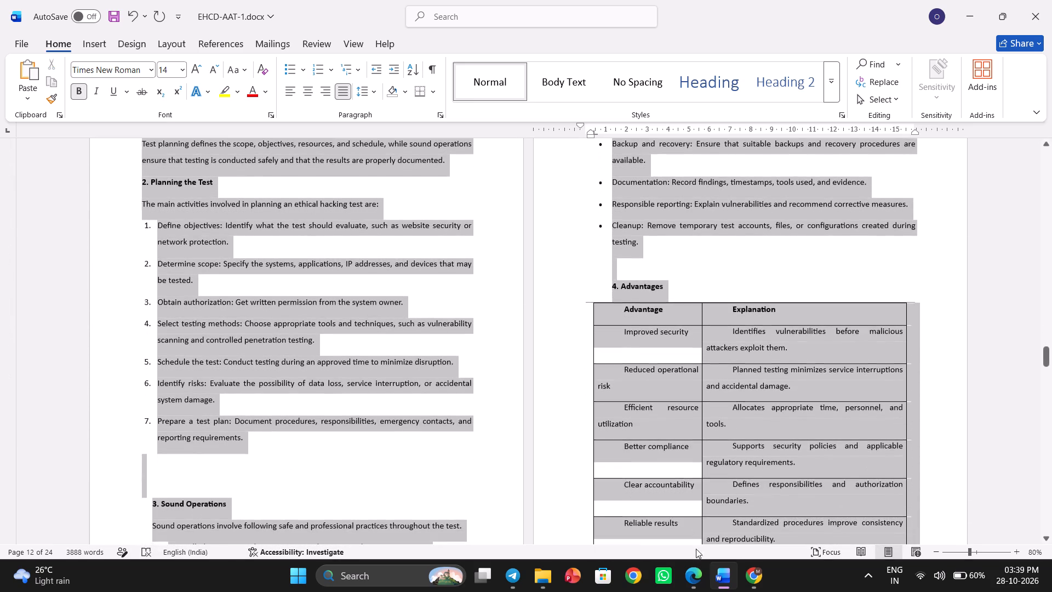
{"action": "left_click_drag", "start_coordinate": [696, 549], "coordinate": [664, 553]}
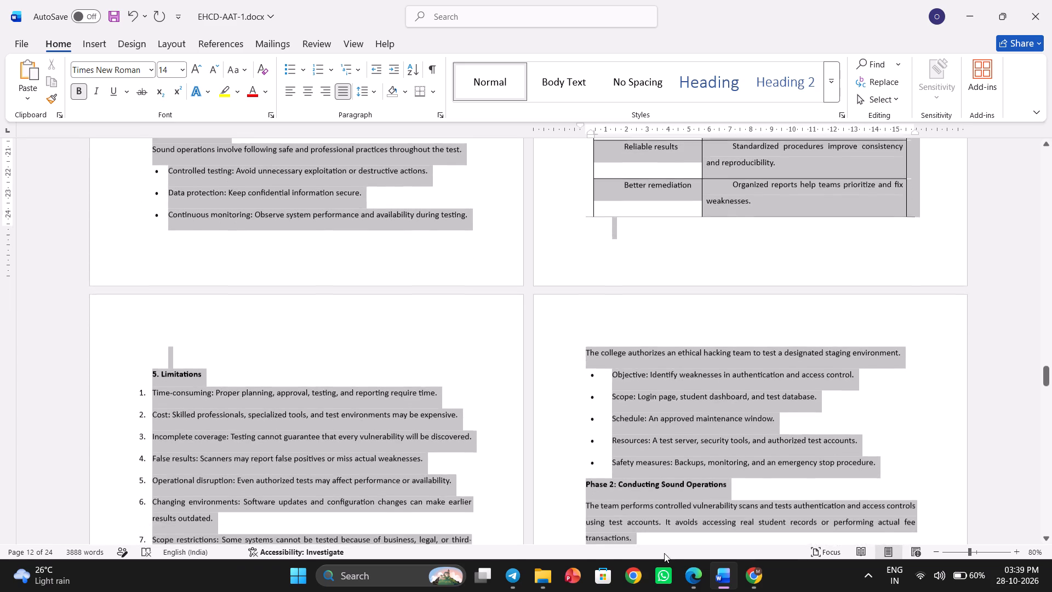
{"action": "left_click_drag", "start_coordinate": [664, 553], "coordinate": [665, 540]}
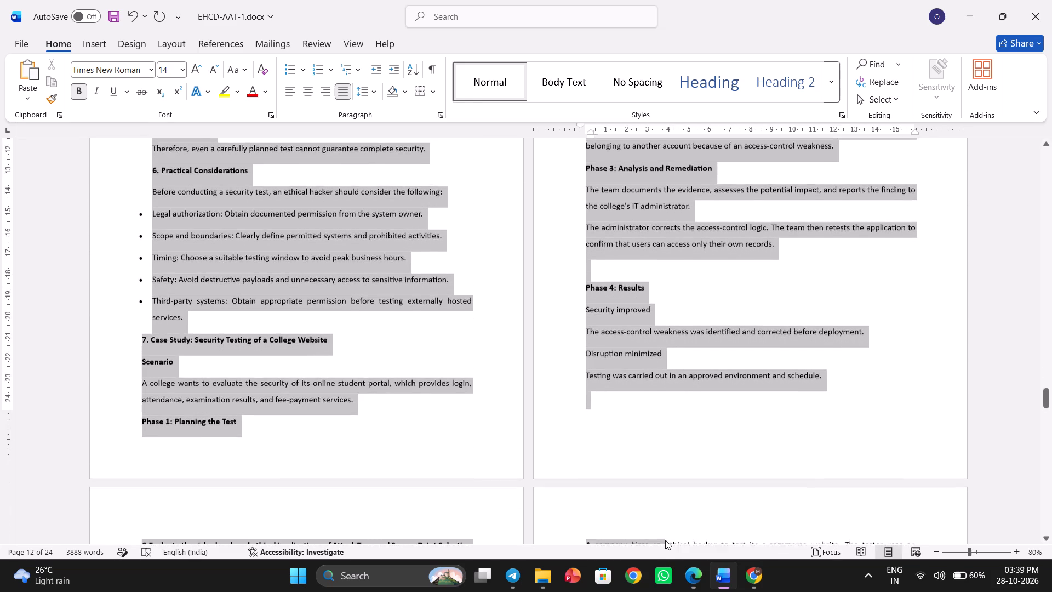
{"action": "left_click_drag", "start_coordinate": [665, 540], "coordinate": [632, 224]}
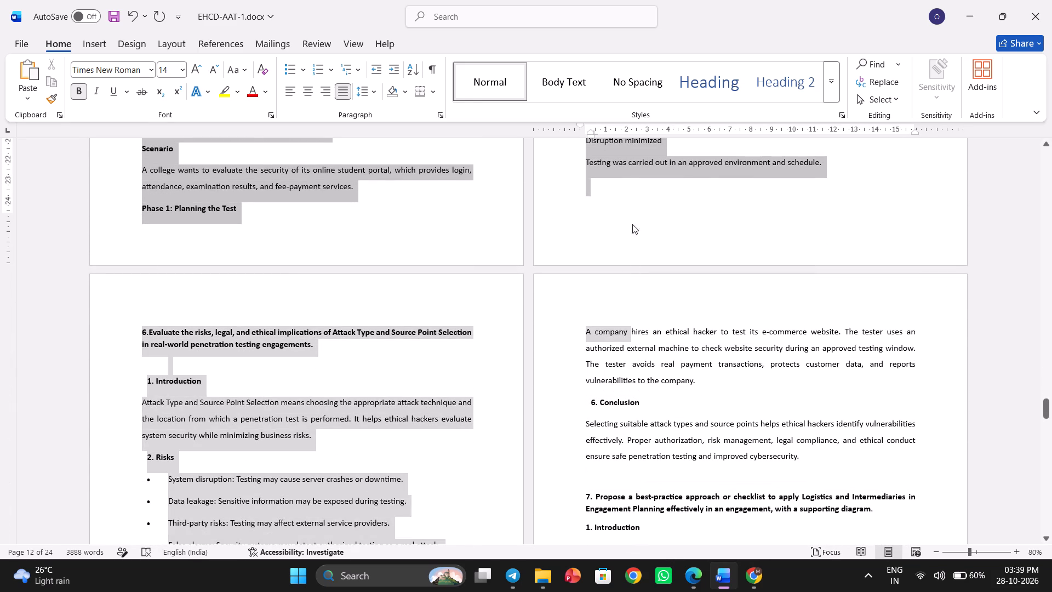
{"action": "left_click_drag", "start_coordinate": [632, 224], "coordinate": [630, 169]}
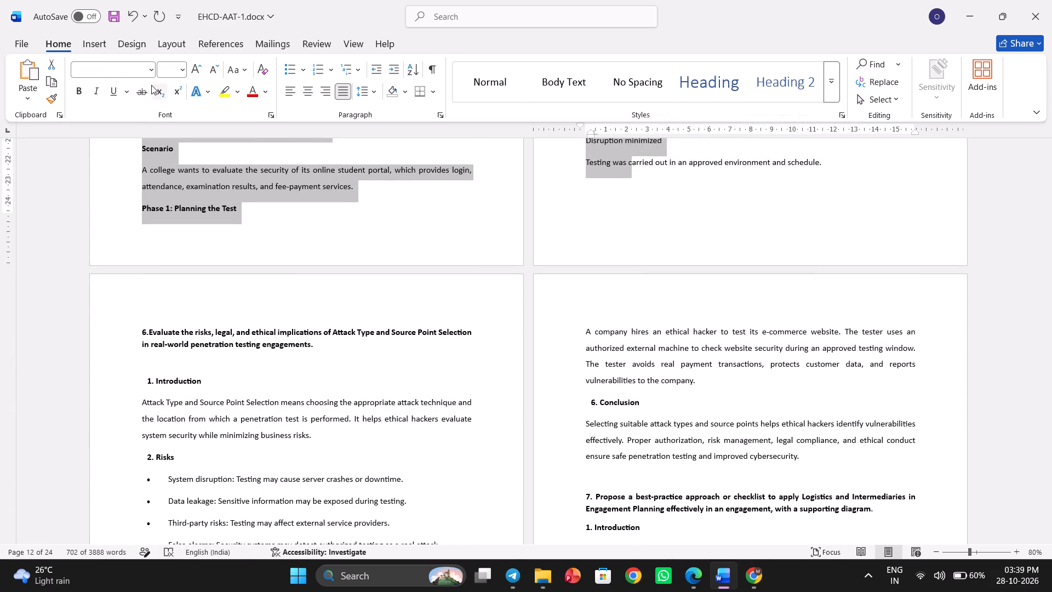
{"action": "left_click", "coordinate": [156, 70]}
{"action": "left_click", "coordinate": [147, 75]}
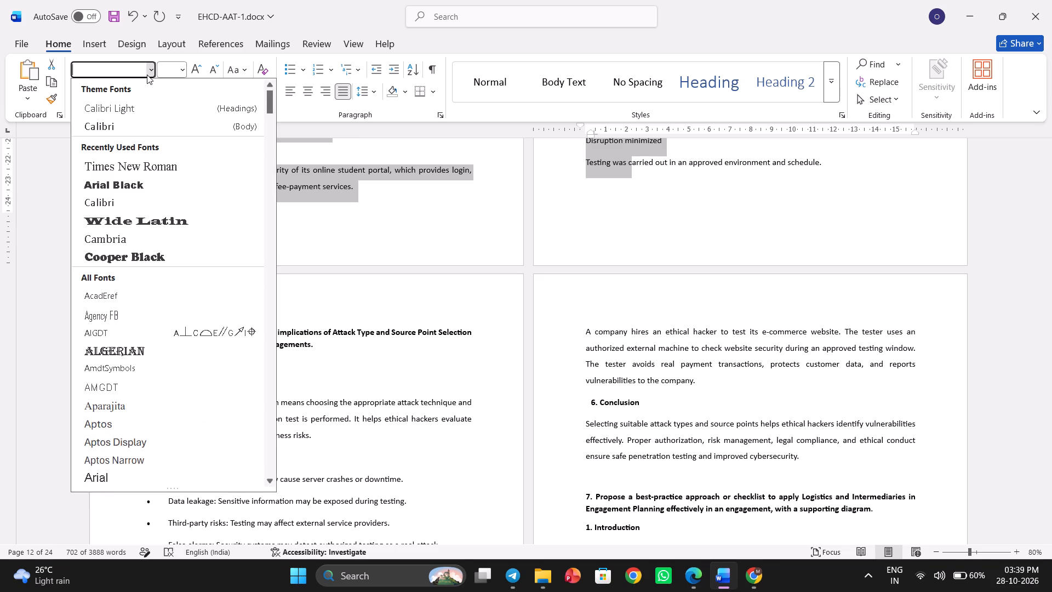
{"action": "left_click", "coordinate": [123, 163]}
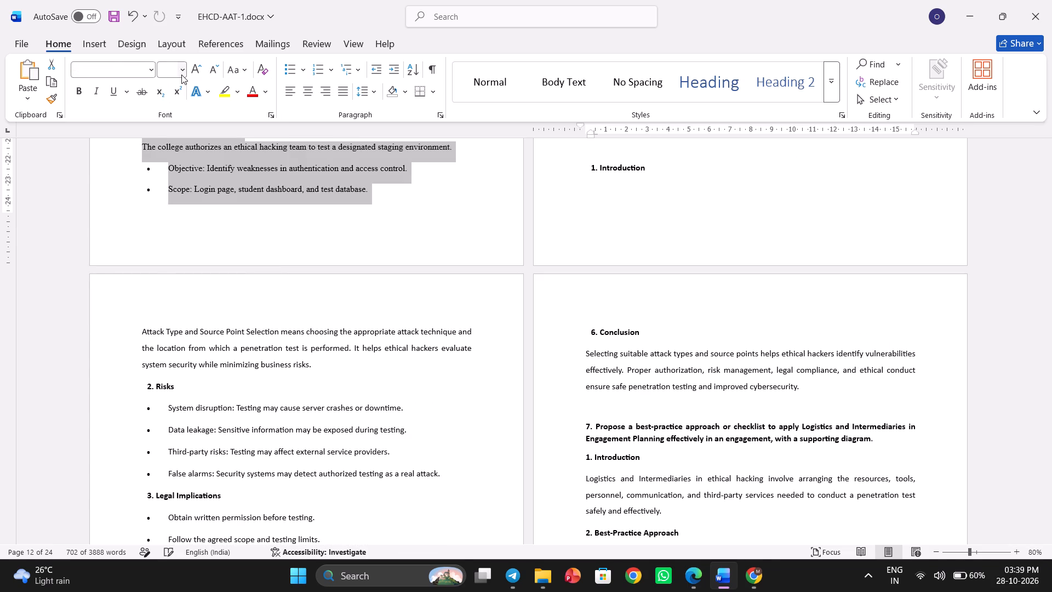
{"action": "left_click", "coordinate": [181, 75]}
{"action": "left_click", "coordinate": [170, 156]}
Apply Times New Roman and 1.5 line spacing to question 5 from the Limitations heading through the end of Phase 4: Results.
{"action": "scroll", "coordinate": [375, 275], "scroll_direction": "up", "scroll_amount": 1}
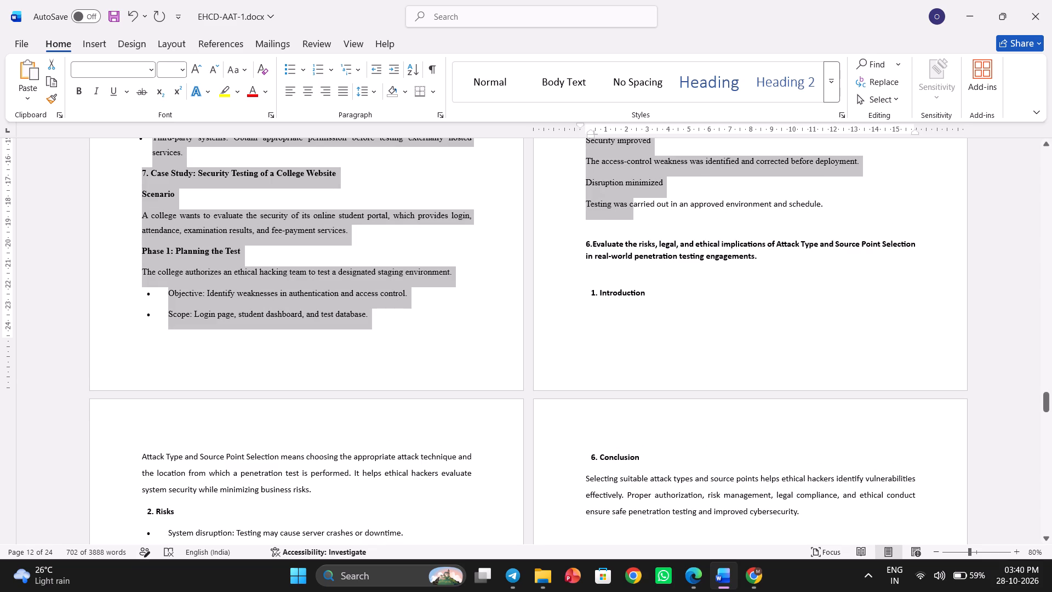
{"action": "left_click_drag", "start_coordinate": [833, 214], "coordinate": [621, 115]}
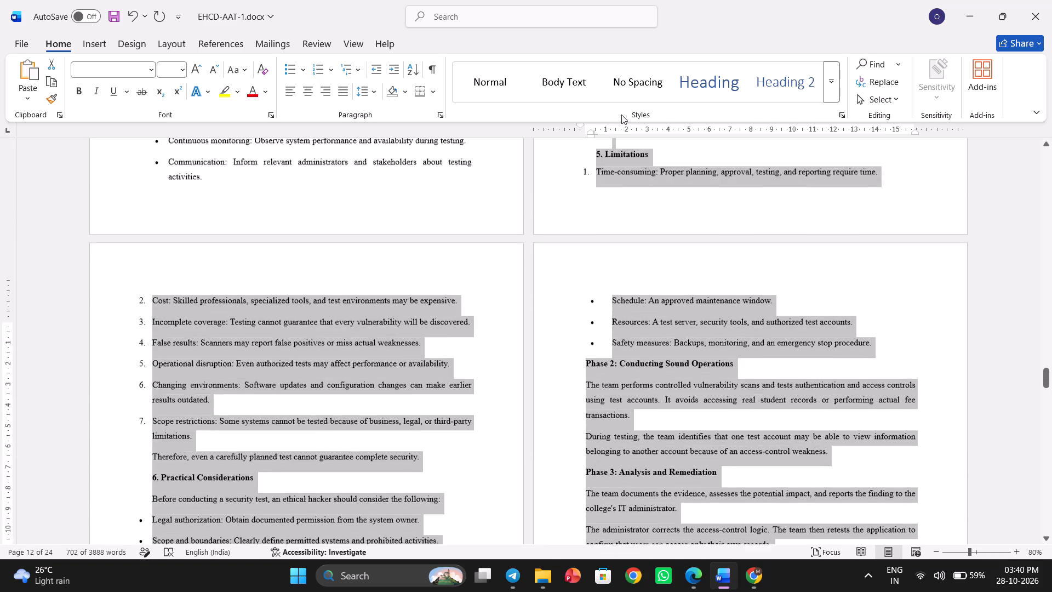
{"action": "left_click_drag", "start_coordinate": [621, 115], "coordinate": [593, 359]}
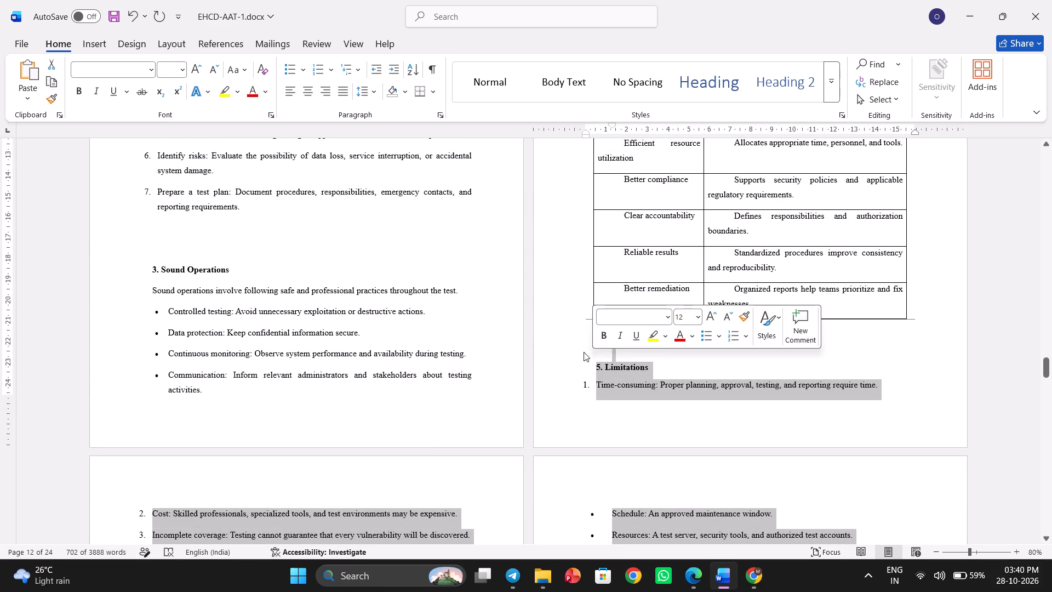
{"action": "left_click", "coordinate": [148, 71]}
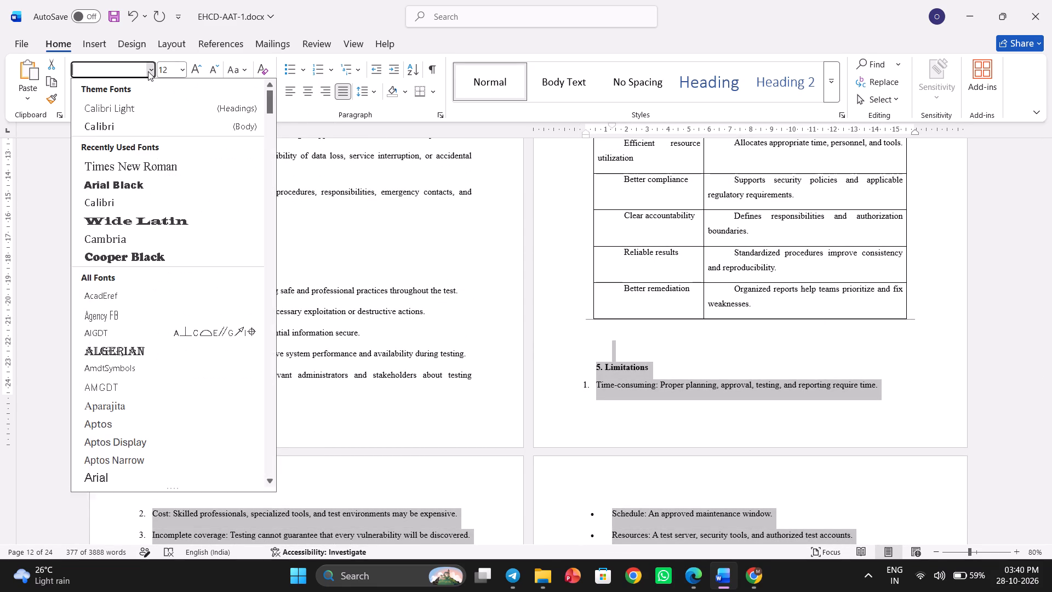
{"action": "left_click", "coordinate": [127, 164]}
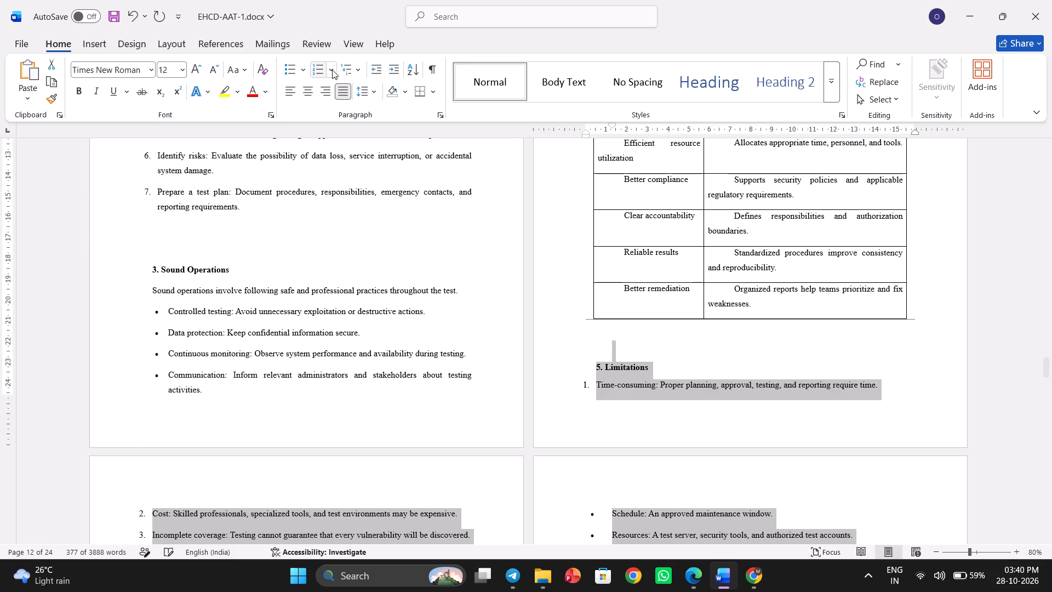
{"action": "left_click", "coordinate": [372, 91]}
{"action": "left_click", "coordinate": [378, 150]}
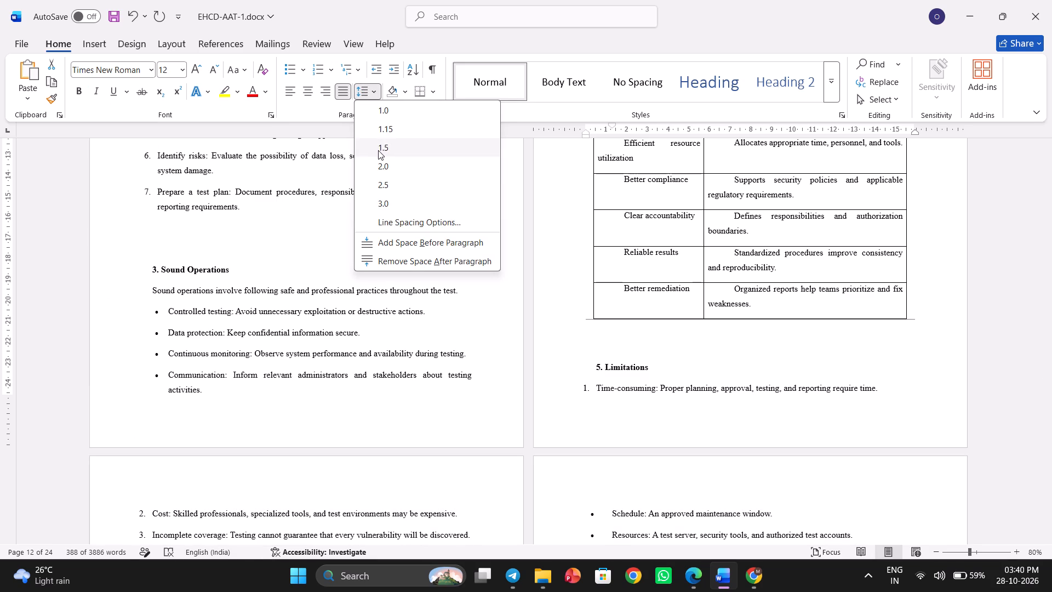
Set the question 6 heading to Times New Roman, size 14, with 1.5 line spacing.
{"action": "scroll", "coordinate": [457, 337], "scroll_direction": "down", "scroll_amount": 1}
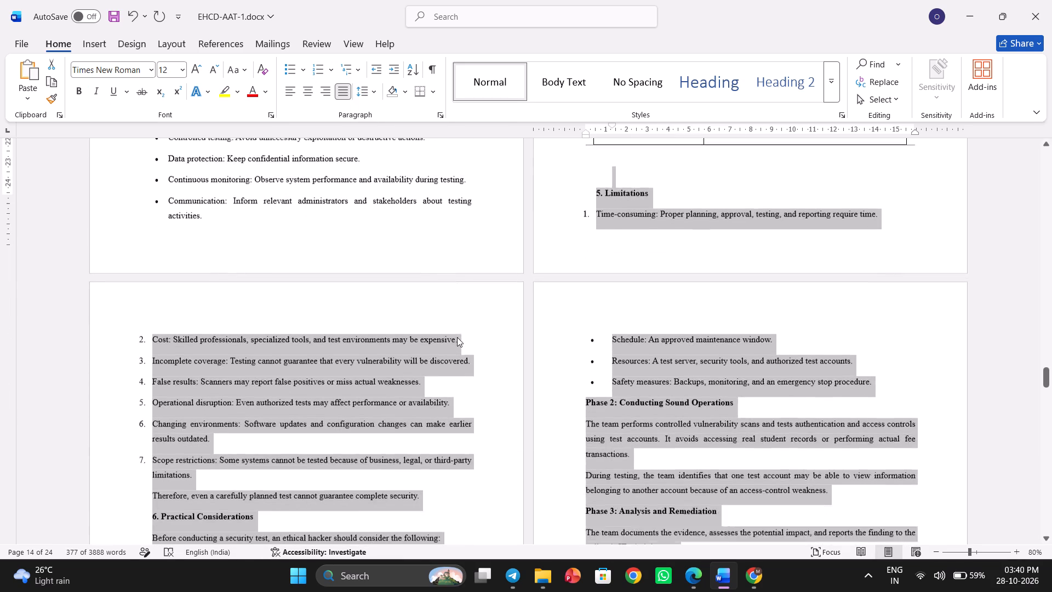
{"action": "scroll", "coordinate": [457, 337], "scroll_direction": "down", "scroll_amount": 1}
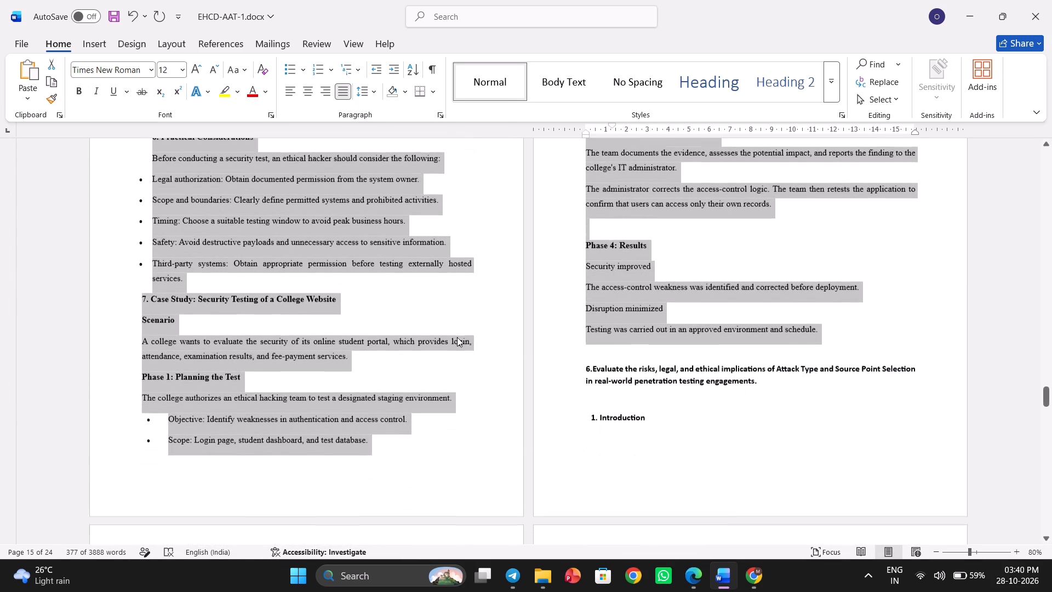
{"action": "left_click", "coordinate": [587, 320]}
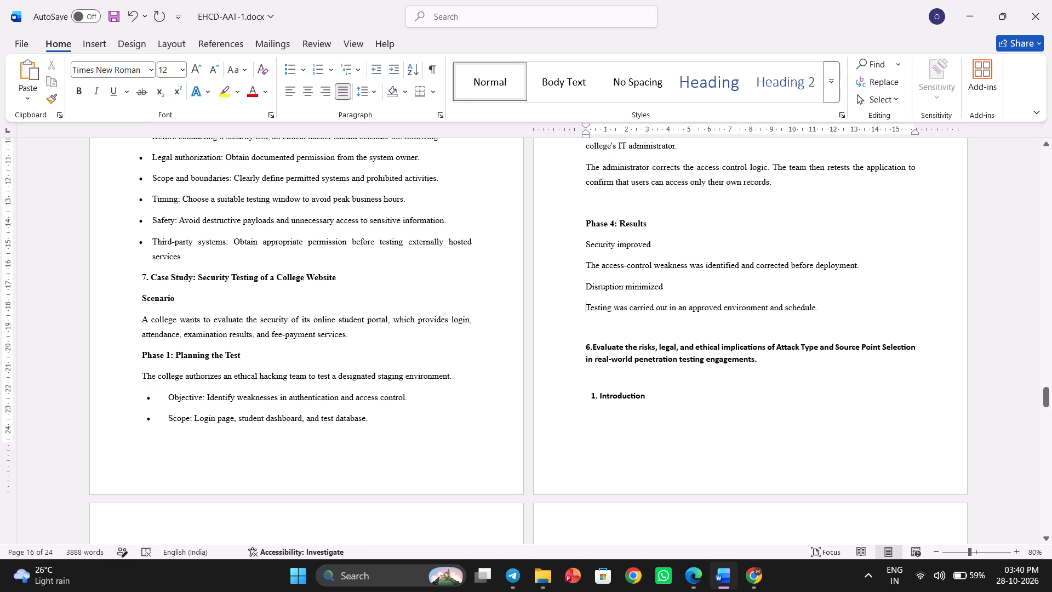
{"action": "left_click_drag", "start_coordinate": [577, 344], "coordinate": [748, 376]}
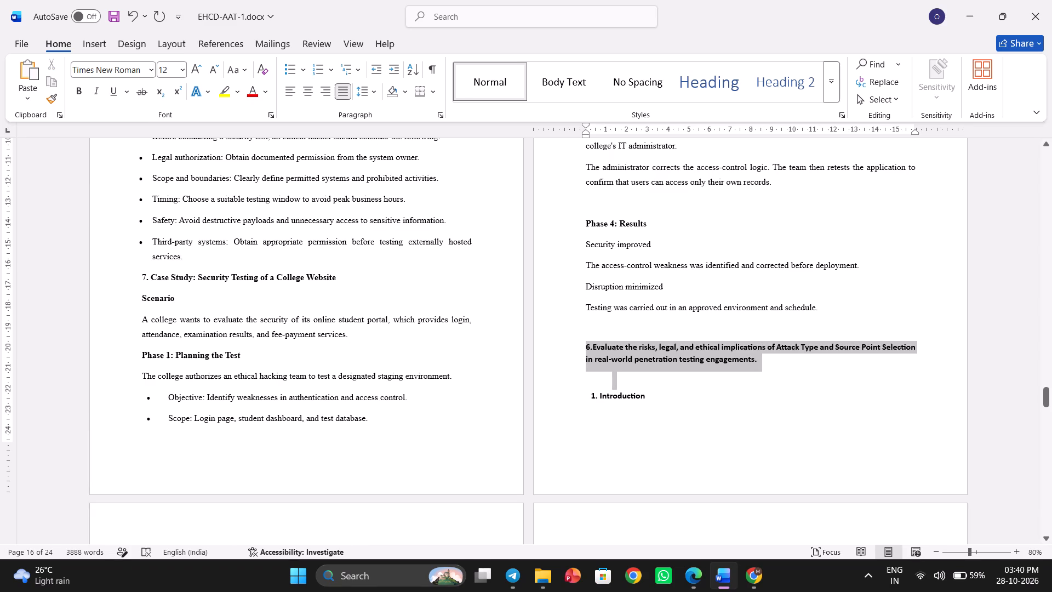
{"action": "left_click_drag", "start_coordinate": [748, 376], "coordinate": [755, 373]}
{"action": "left_click", "coordinate": [828, 332]}
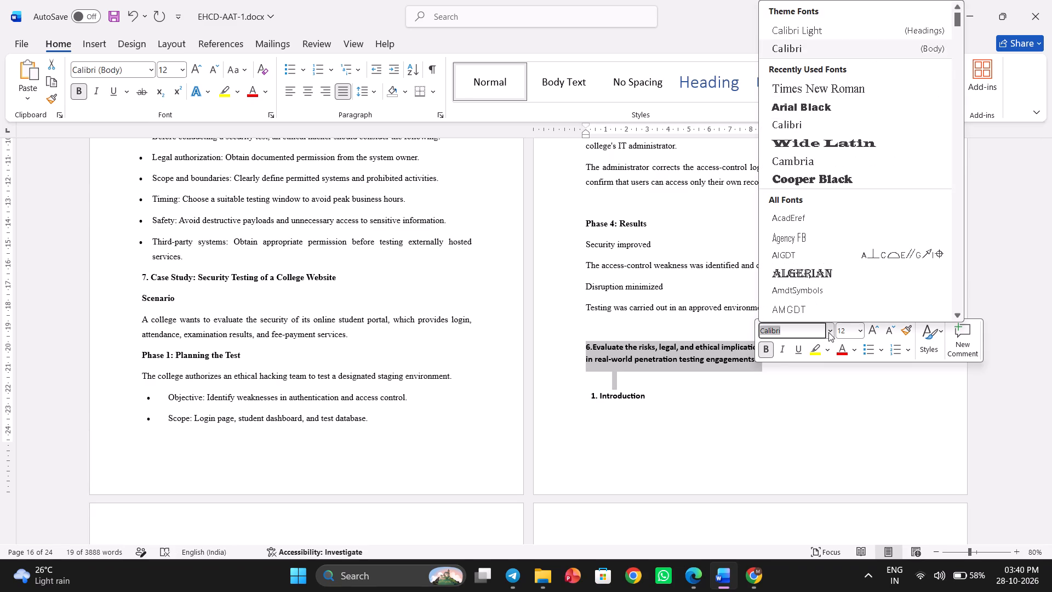
{"action": "left_click", "coordinate": [800, 94]}
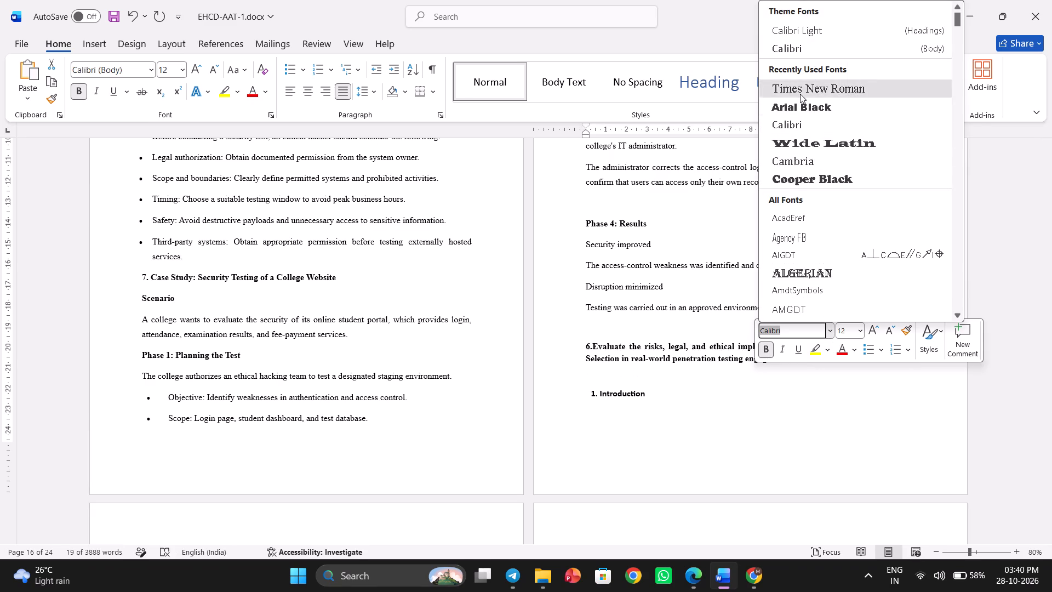
{"action": "left_click", "coordinate": [199, 67]}
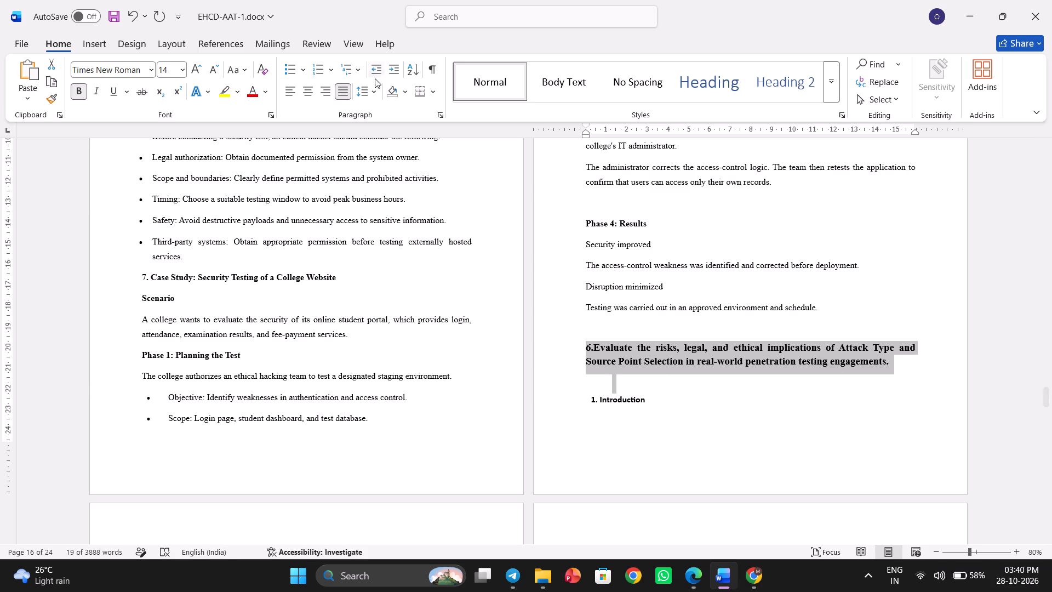
{"action": "left_click", "coordinate": [356, 89]}
{"action": "left_click", "coordinate": [370, 146]}
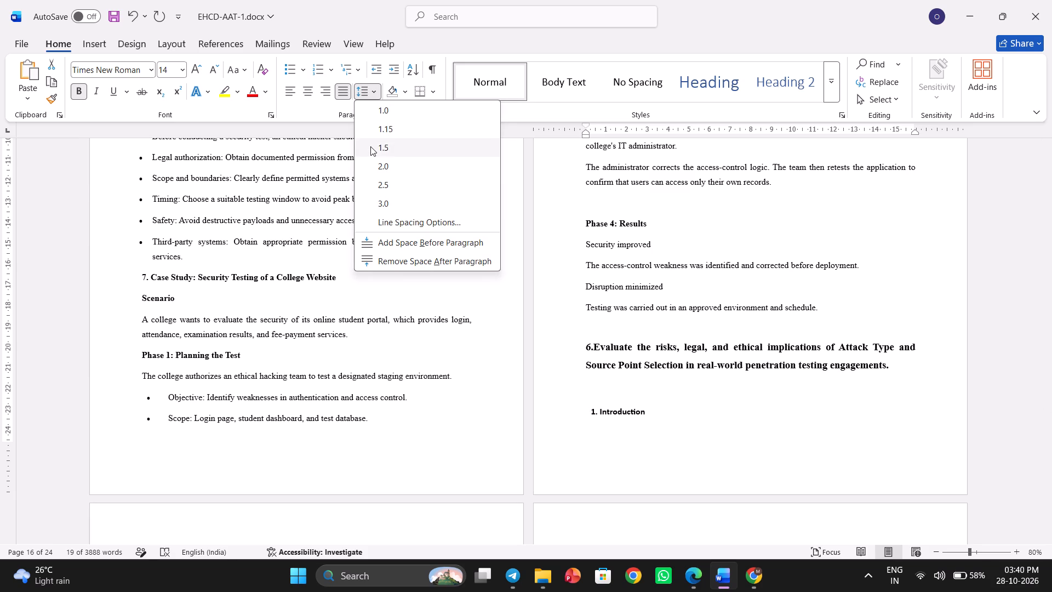
Delete the "1. Introduction" subheading and the blank line below the question 6 heading.
{"action": "left_click", "coordinate": [632, 413]}
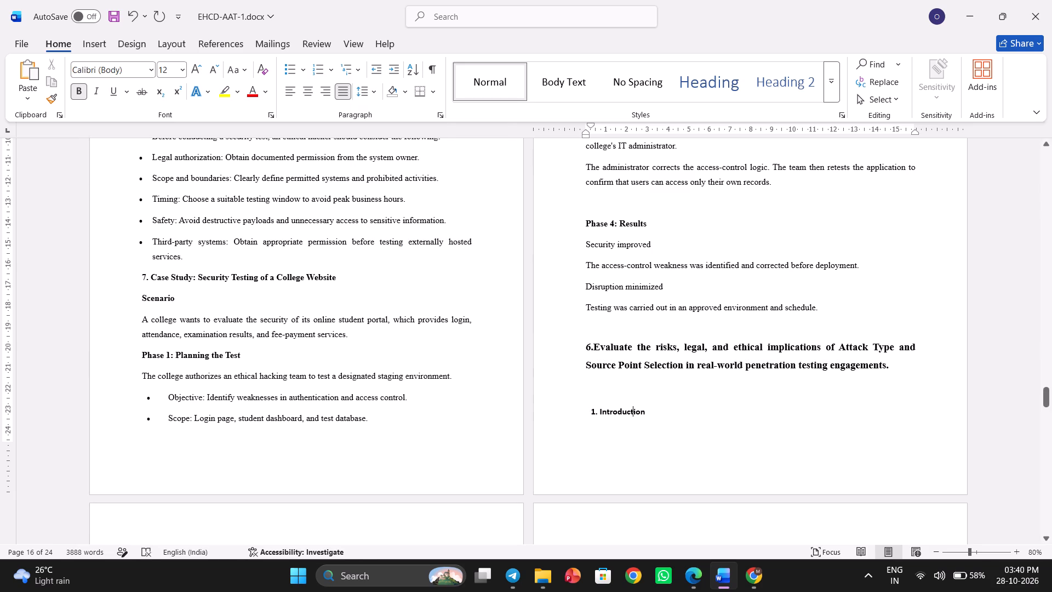
{"action": "left_click_drag", "start_coordinate": [677, 425], "coordinate": [573, 406]}
{"action": "key", "text": "BackSpace"}
{"action": "key", "text": "BackSpace"}
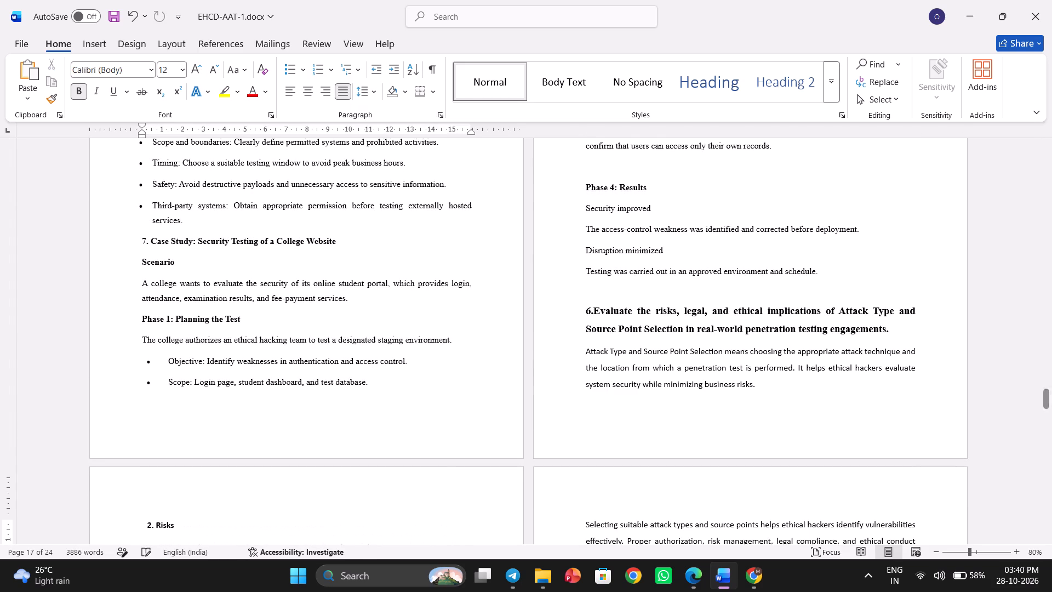
Format the first paragraph under the question 6 heading in Times New Roman with 1.5 line spacing.
{"action": "left_click_drag", "start_coordinate": [780, 419], "coordinate": [591, 353]}
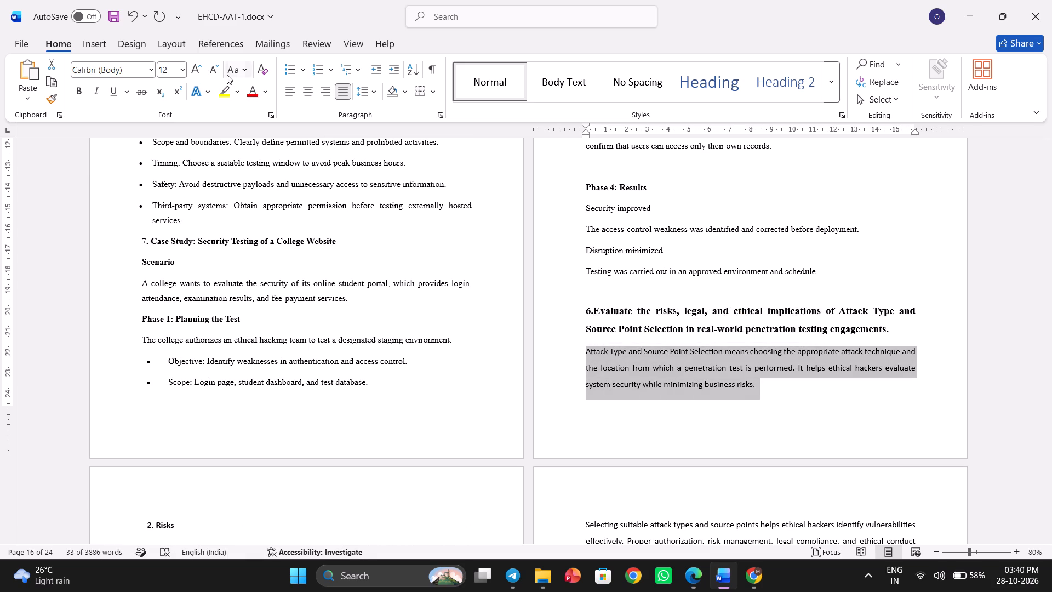
{"action": "left_click", "coordinate": [148, 67]}
{"action": "left_click", "coordinate": [129, 170]}
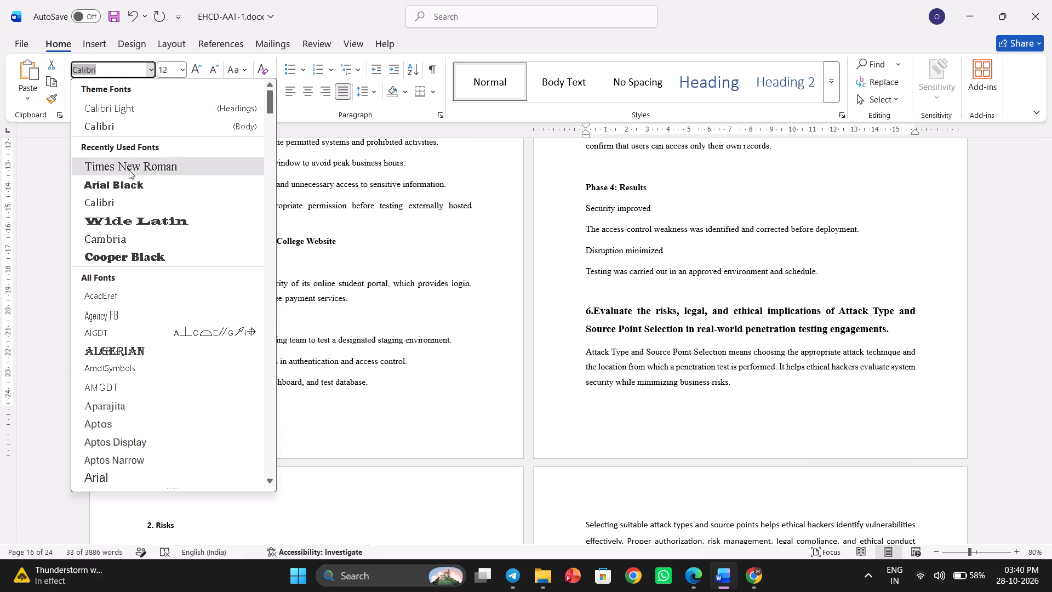
{"action": "left_click", "coordinate": [366, 83]}
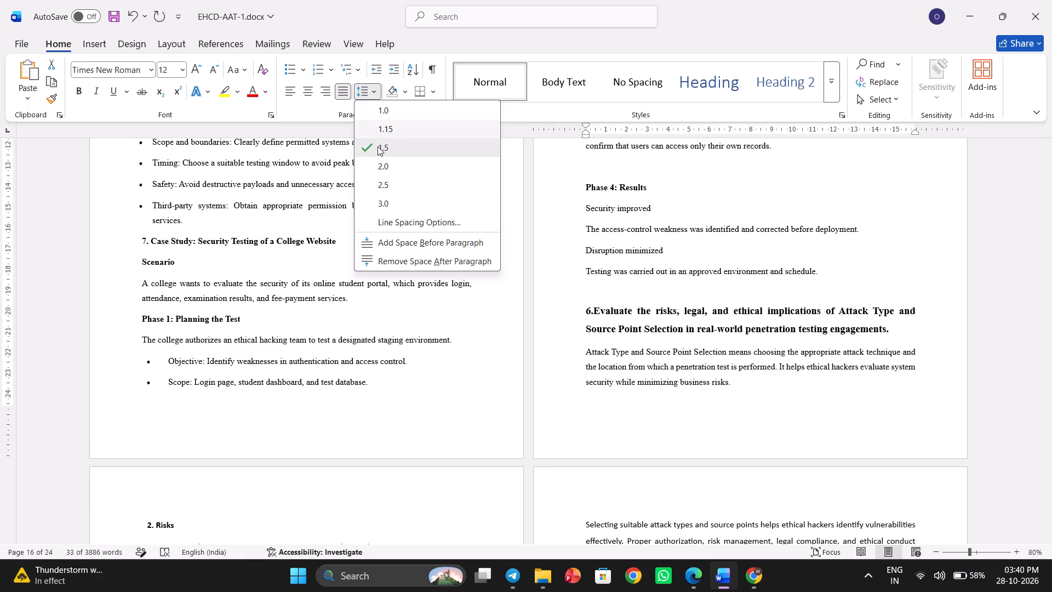
{"action": "left_click", "coordinate": [378, 149]}
Apply Times New Roman and 1.5 line spacing to the rest of question 6, from the Risks bullets through the Conclusion paragraph.
{"action": "scroll", "coordinate": [414, 358], "scroll_direction": "down", "scroll_amount": 1}
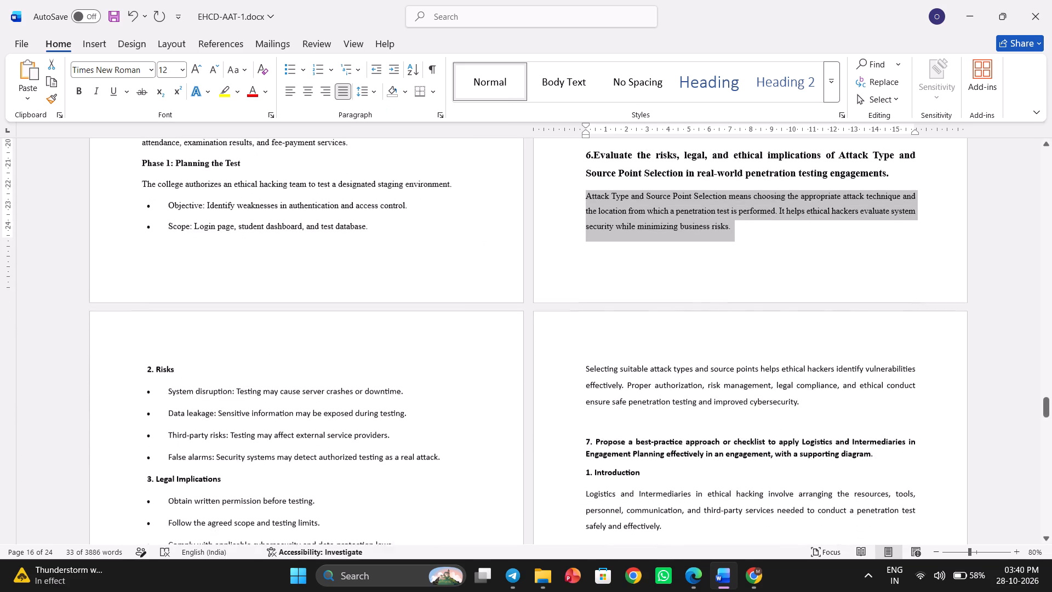
{"action": "scroll", "coordinate": [414, 358], "scroll_direction": "down", "scroll_amount": 1}
{"action": "left_click_drag", "start_coordinate": [805, 271], "coordinate": [277, 232]}
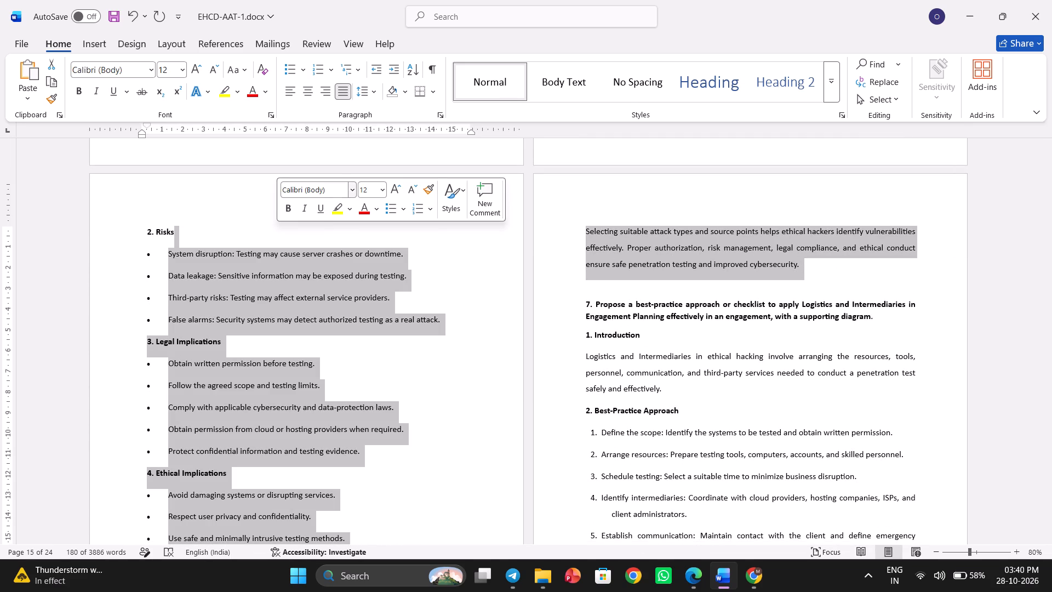
{"action": "left_click", "coordinate": [351, 193]}
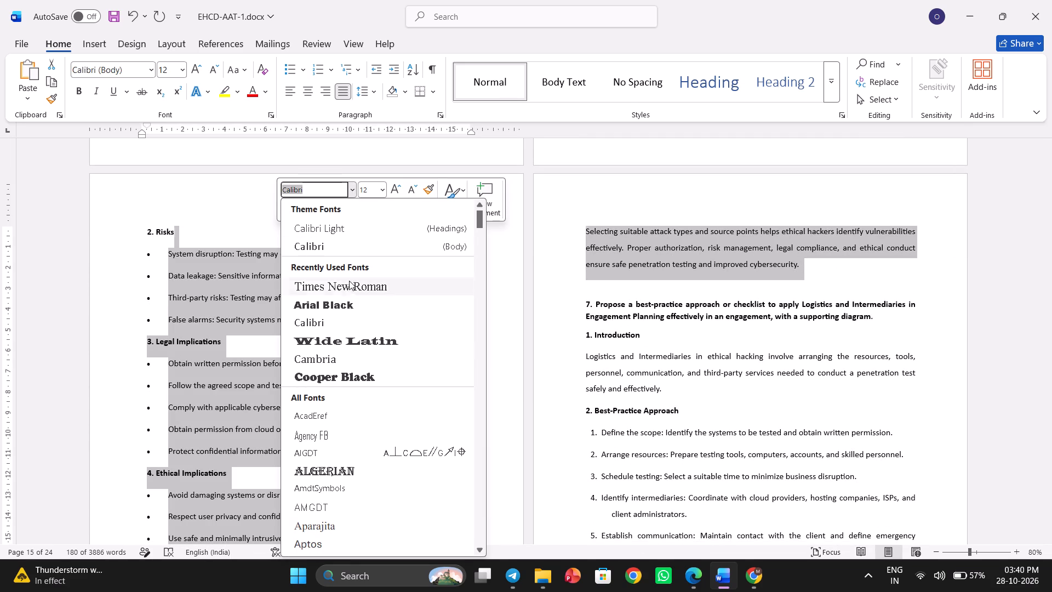
{"action": "left_click", "coordinate": [348, 283]}
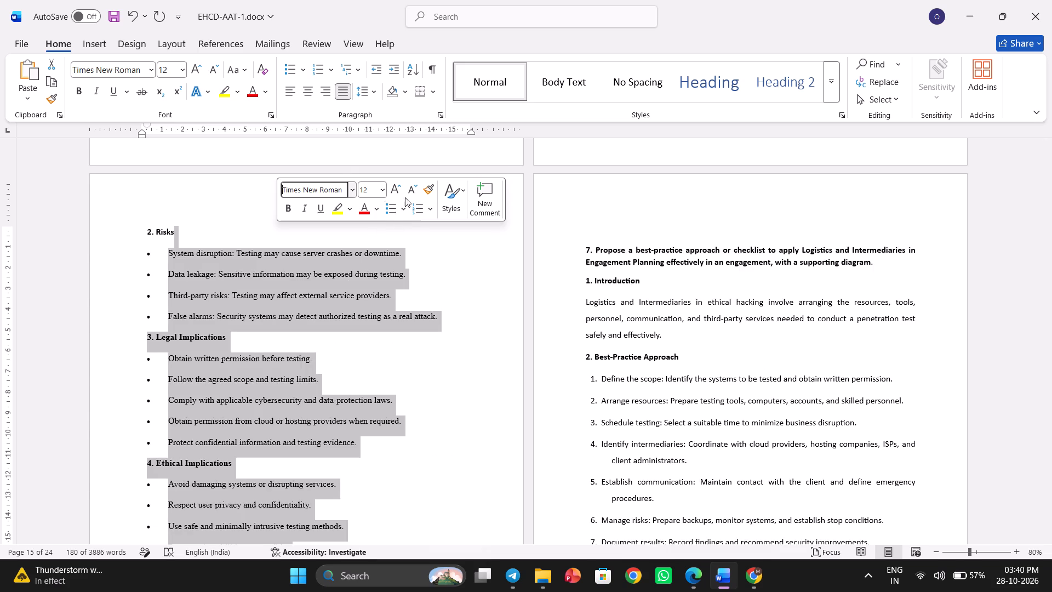
{"action": "left_click", "coordinate": [368, 98]}
{"action": "left_click", "coordinate": [382, 151]}
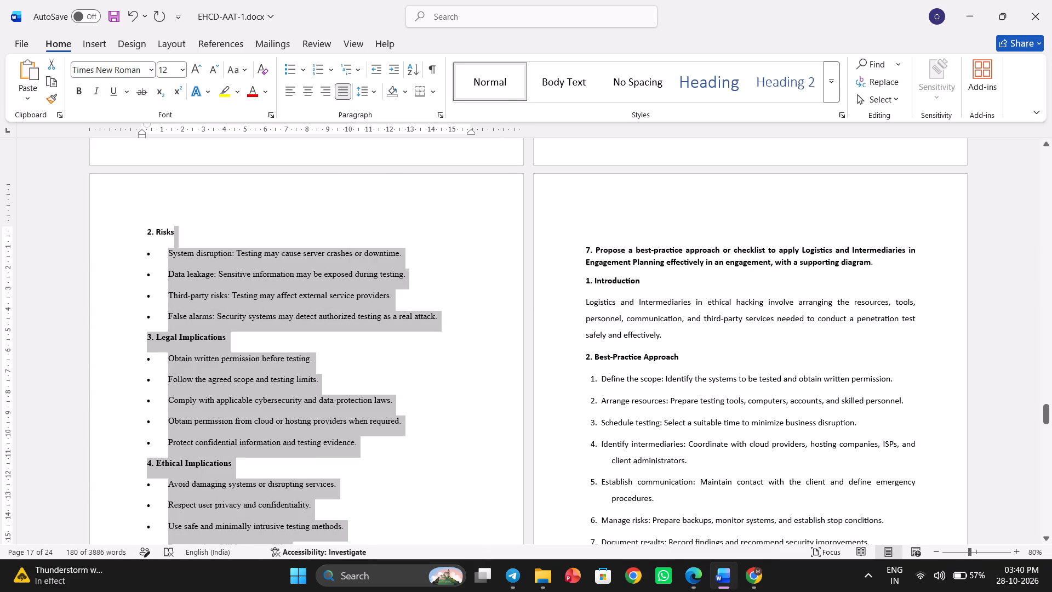
Set the question 7 heading to Times New Roman, size 14.
{"action": "left_click_drag", "start_coordinate": [877, 266], "coordinate": [580, 241]}
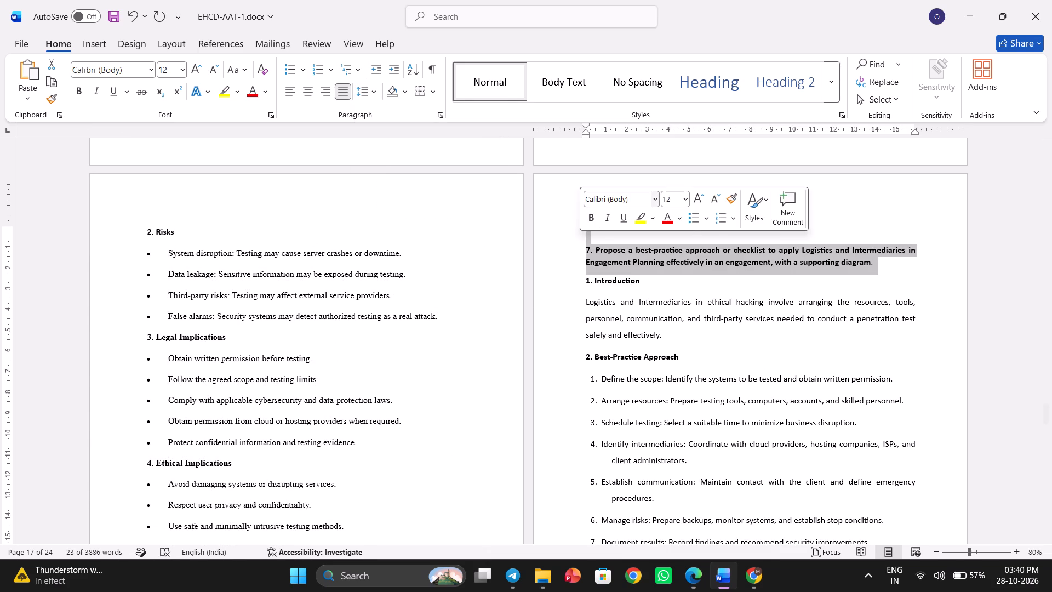
{"action": "left_click", "coordinate": [657, 202]}
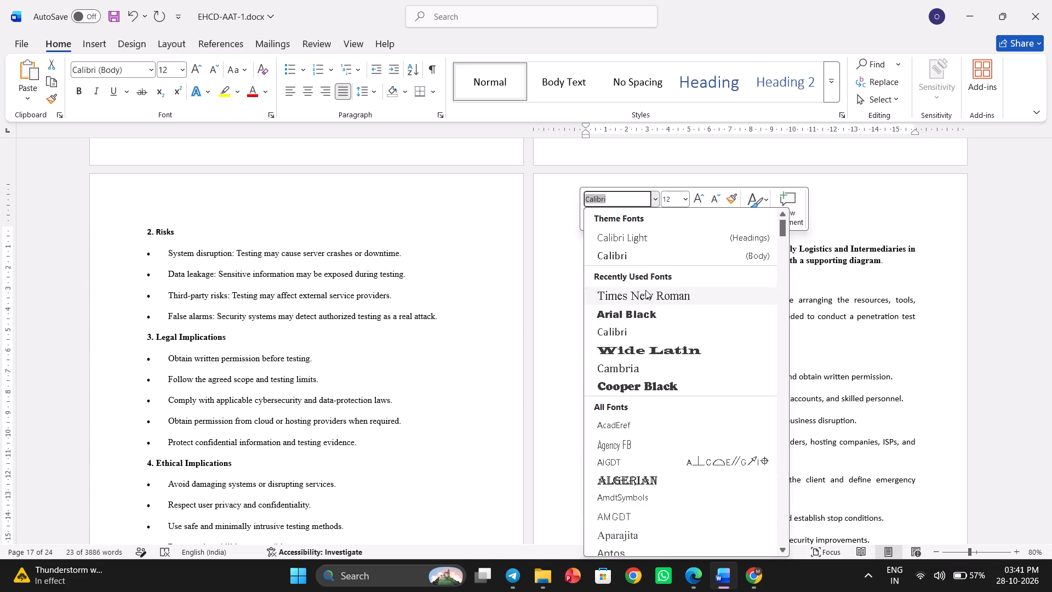
{"action": "left_click", "coordinate": [645, 290]}
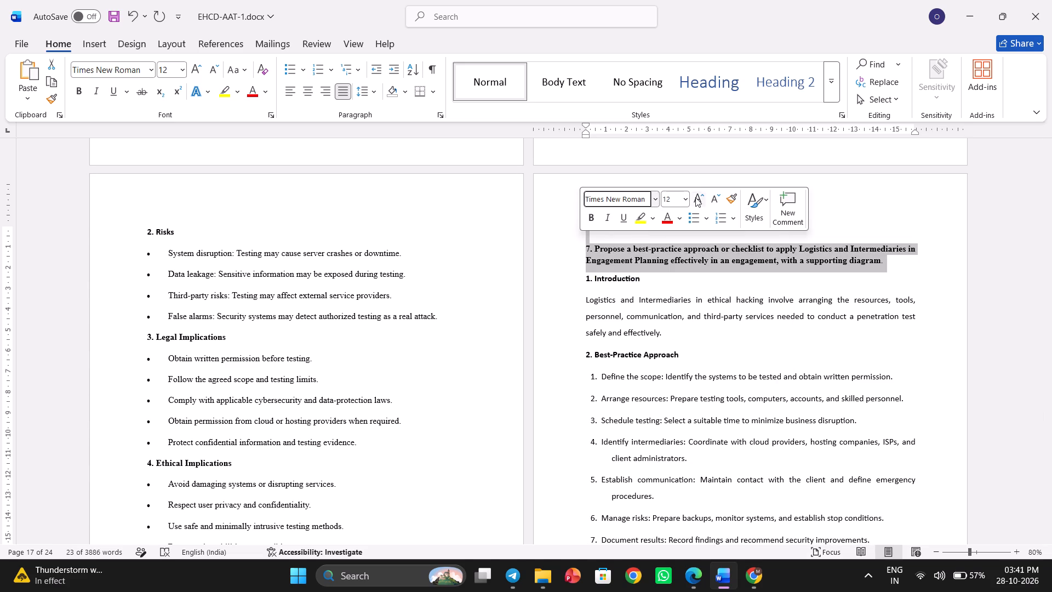
{"action": "left_click", "coordinate": [695, 197]}
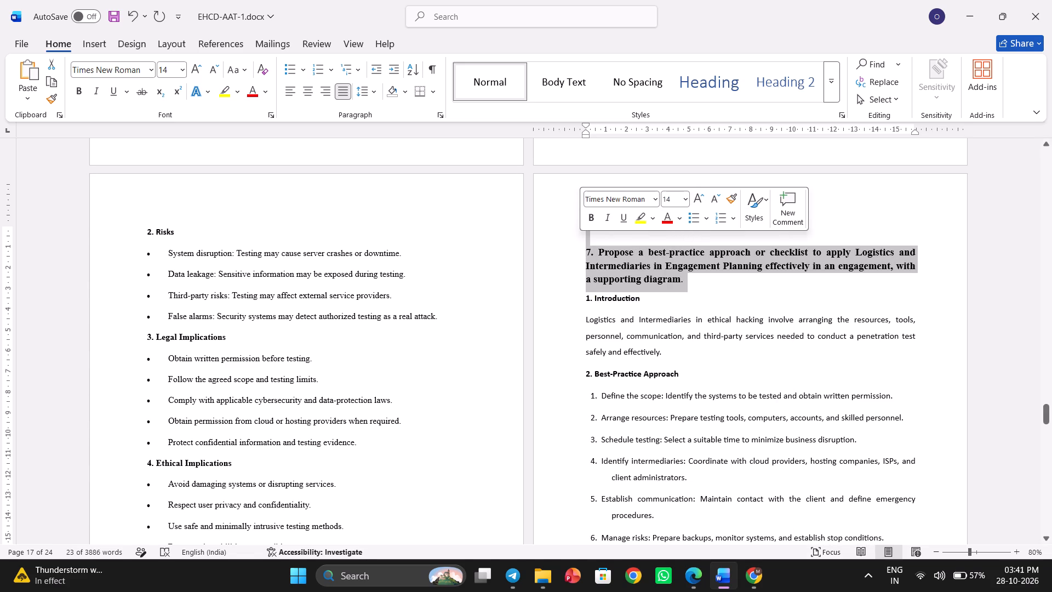
{"action": "left_click", "coordinate": [567, 292]}
Delete the "1. Introduction" subheading below the question 7 heading, leaving no blank line there.
{"action": "left_click_drag", "start_coordinate": [638, 303], "coordinate": [590, 303]}
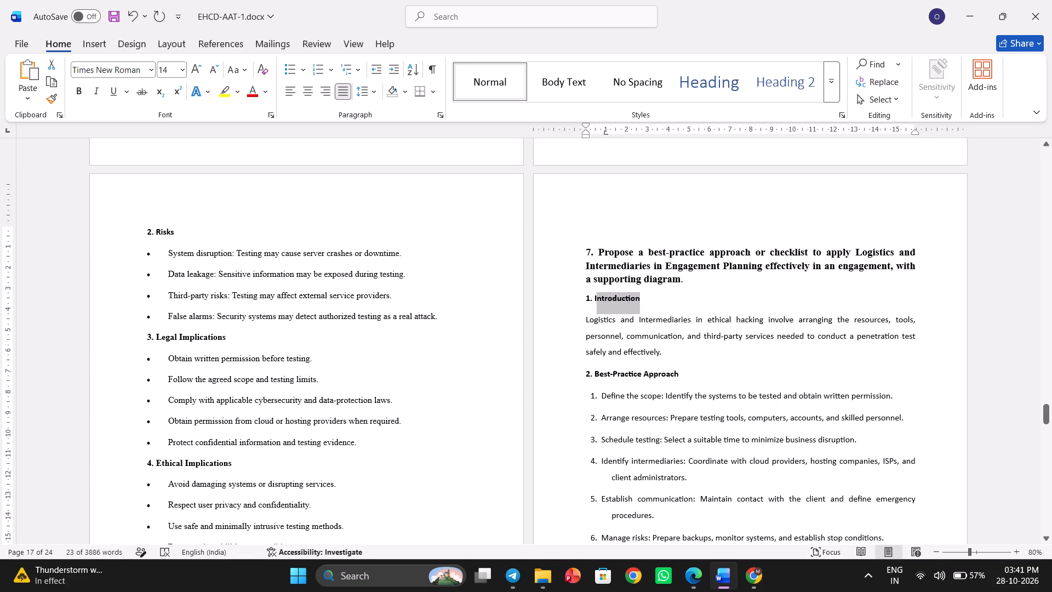
{"action": "left_click_drag", "start_coordinate": [590, 303], "coordinate": [586, 303]}
{"action": "key", "text": "BackSpace"}
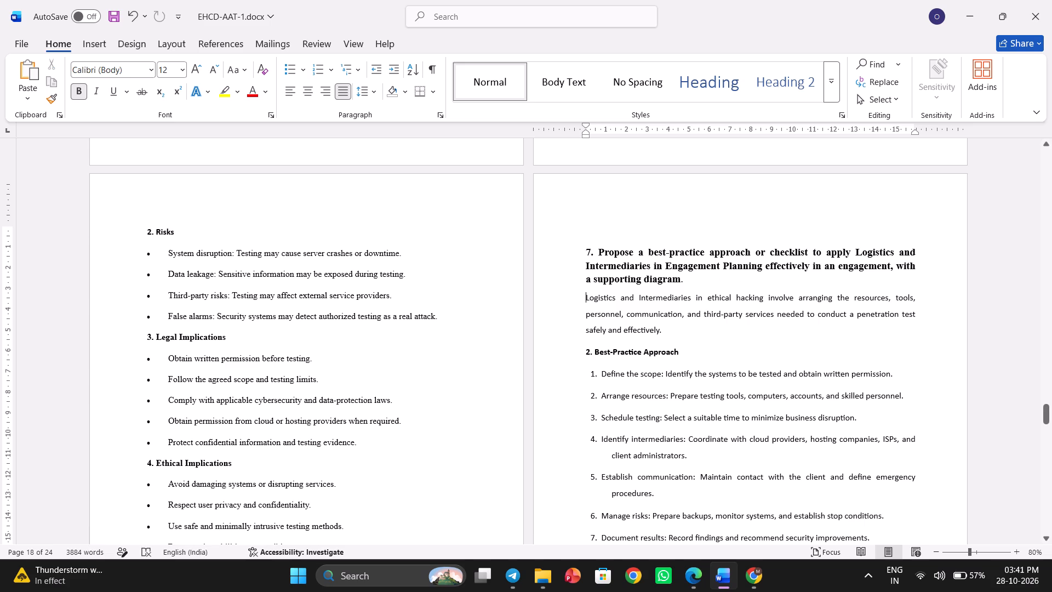
{"action": "scroll", "coordinate": [633, 436], "scroll_direction": "down", "scroll_amount": 1}
{"action": "key", "text": "Return"}
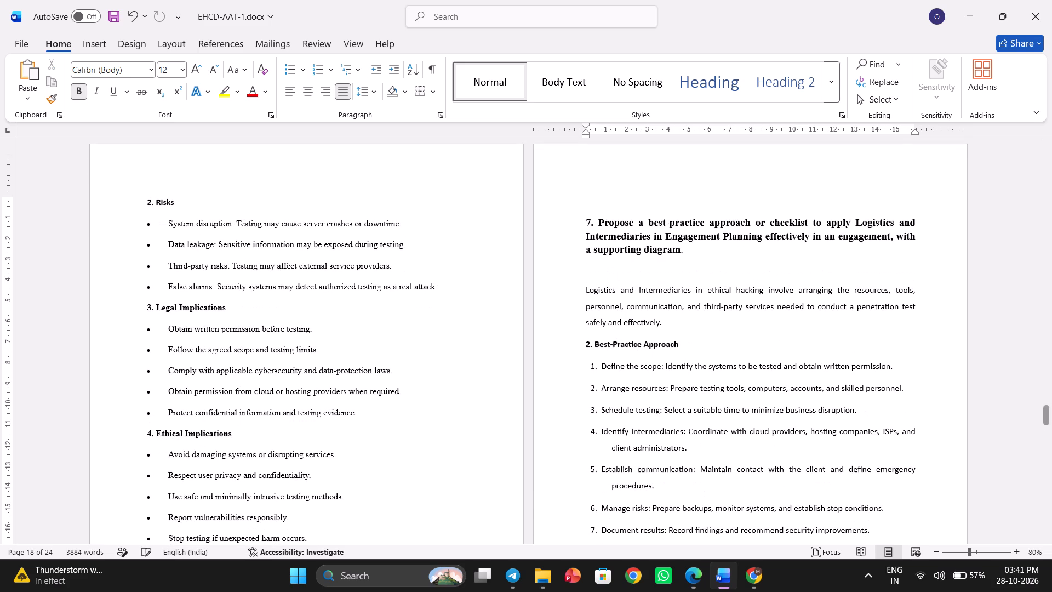
{"action": "key", "text": "BackSpace"}
Apply Times New Roman and 1.5 line spacing to the question 7 answer, from its first paragraph through the Example paragraph.
{"action": "scroll", "coordinate": [633, 433], "scroll_direction": "down", "scroll_amount": 1}
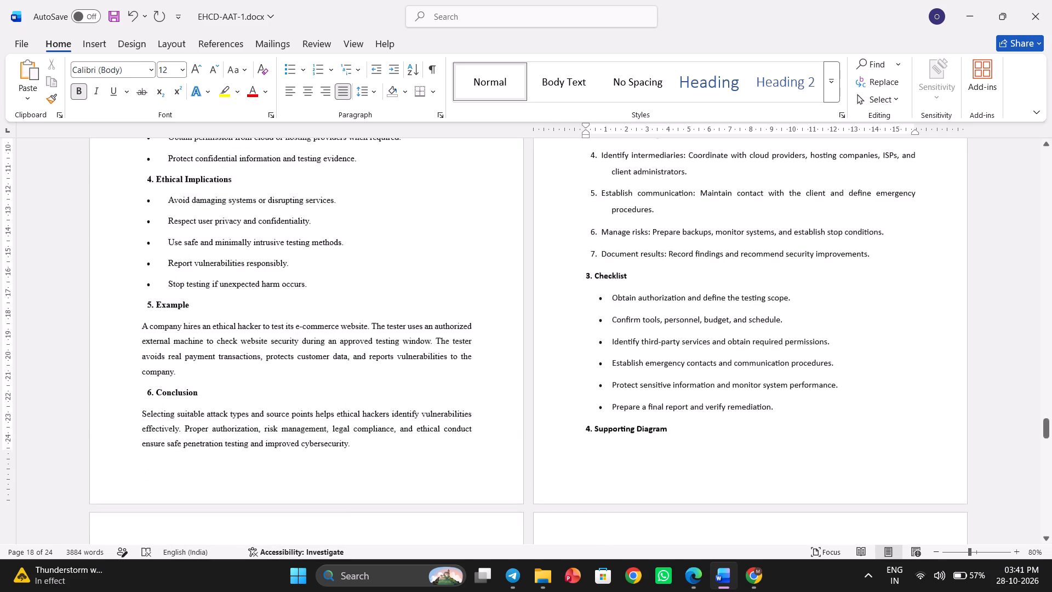
{"action": "scroll", "coordinate": [655, 434], "scroll_direction": "up", "scroll_amount": 1}
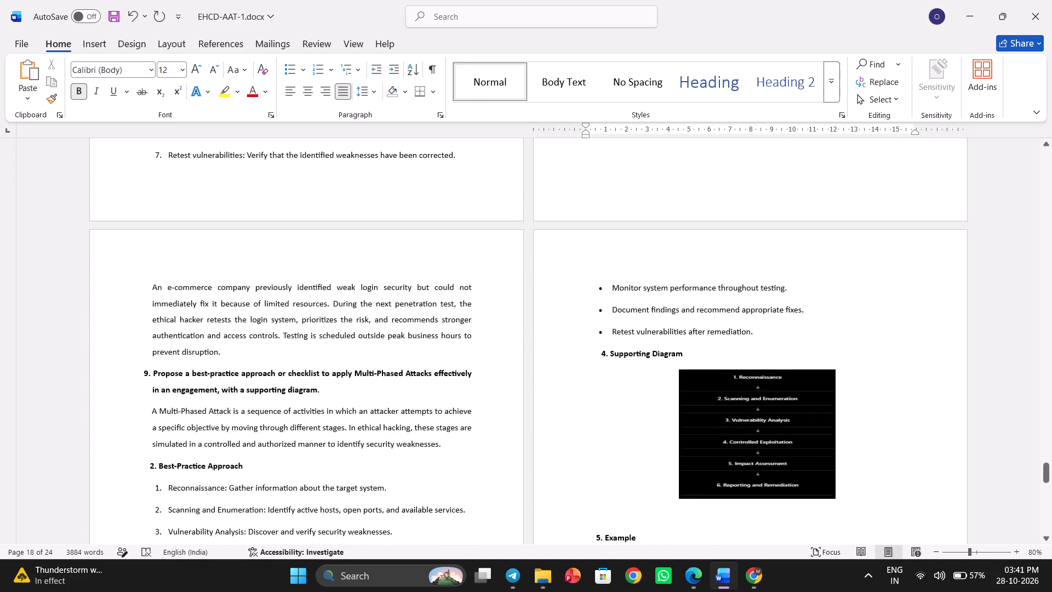
{"action": "scroll", "coordinate": [655, 434], "scroll_direction": "up", "scroll_amount": 1}
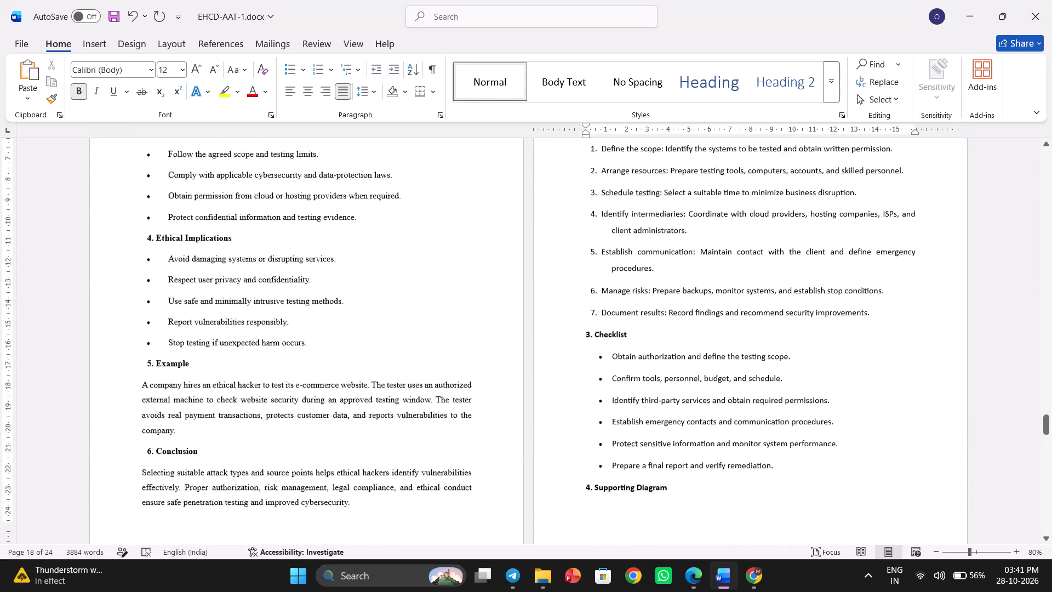
{"action": "scroll", "coordinate": [655, 434], "scroll_direction": "up", "scroll_amount": 1}
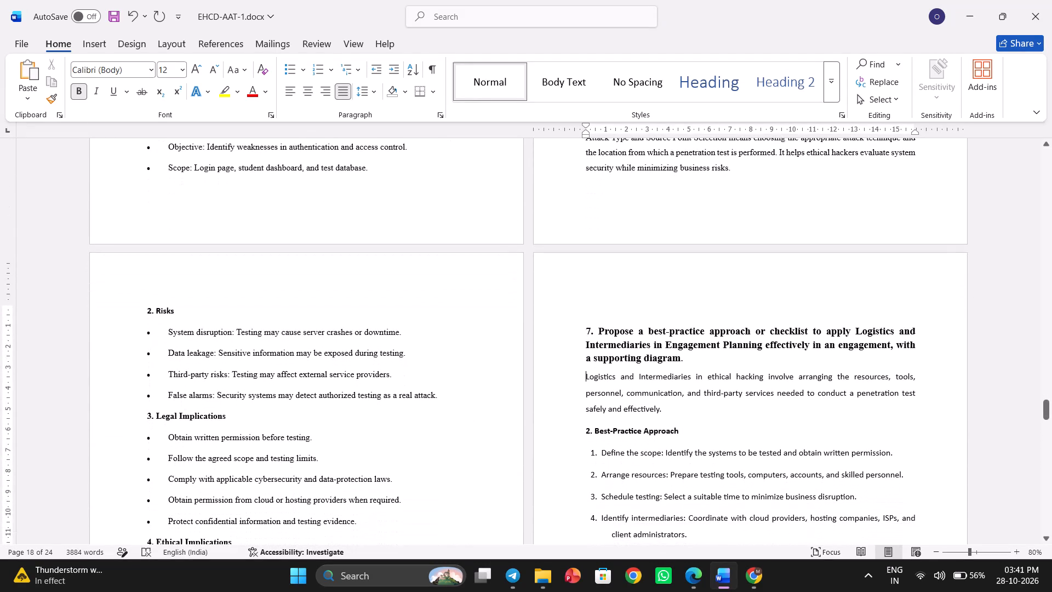
{"action": "left_click_drag", "start_coordinate": [582, 385], "coordinate": [652, 577]}
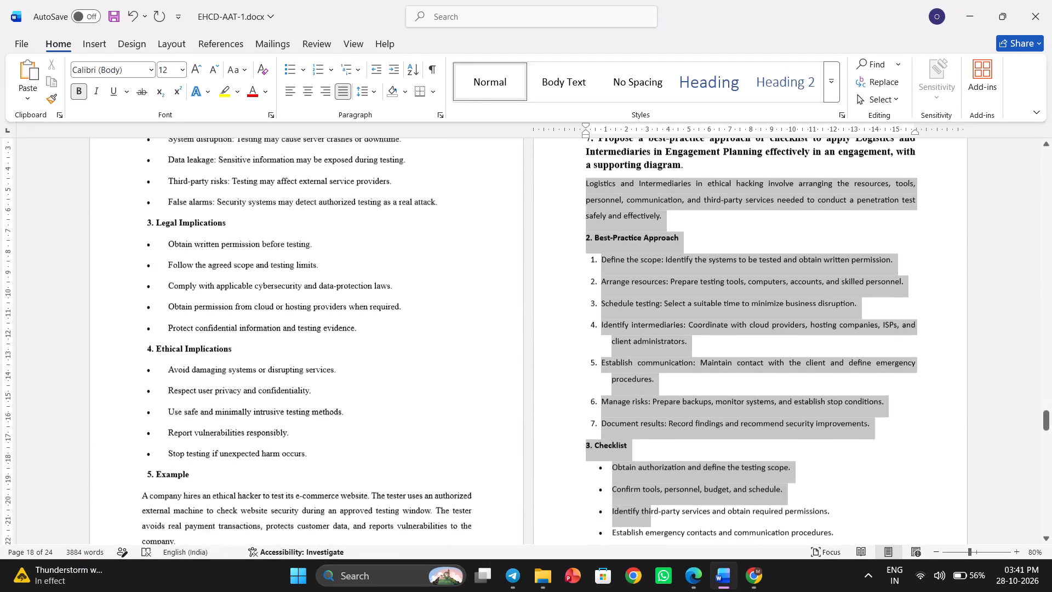
{"action": "left_click_drag", "start_coordinate": [652, 577], "coordinate": [654, 590]}
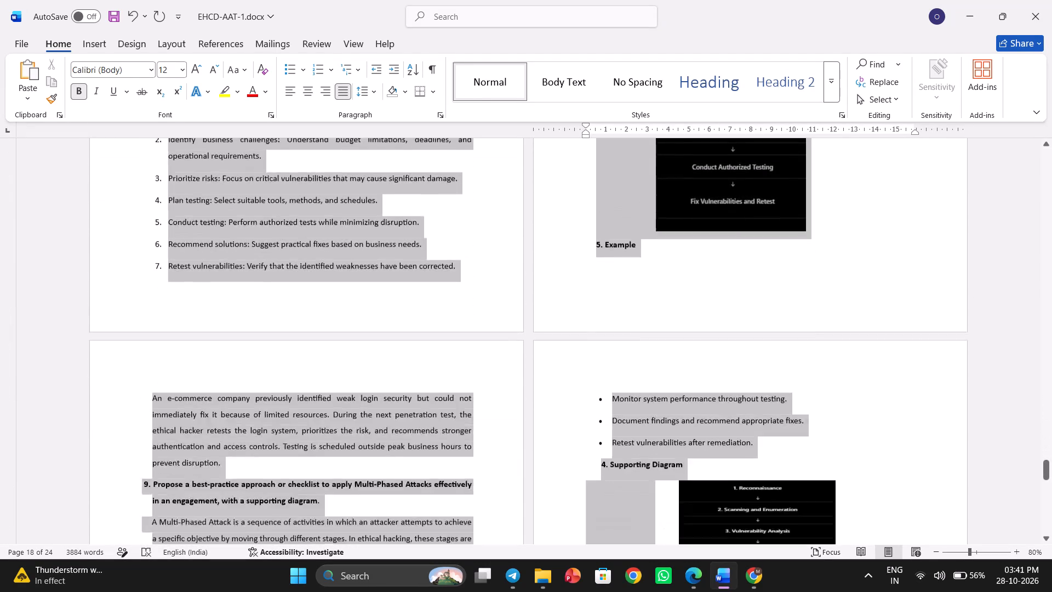
{"action": "left_click_drag", "start_coordinate": [654, 590], "coordinate": [494, 227]}
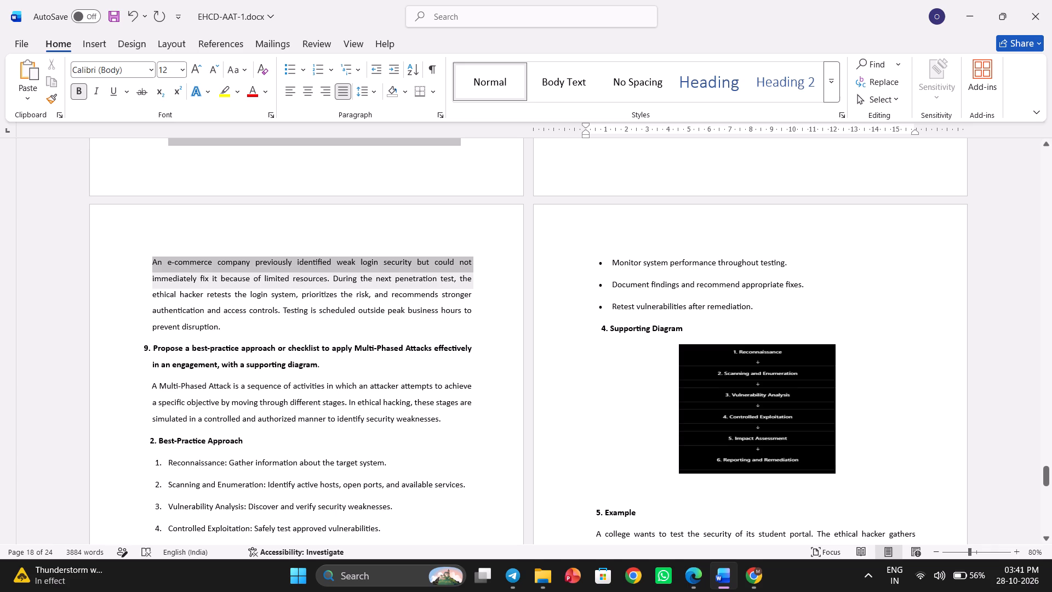
{"action": "left_click_drag", "start_coordinate": [494, 227], "coordinate": [456, 128]}
{"action": "scroll", "coordinate": [489, 191], "scroll_direction": "left", "scroll_amount": 1}
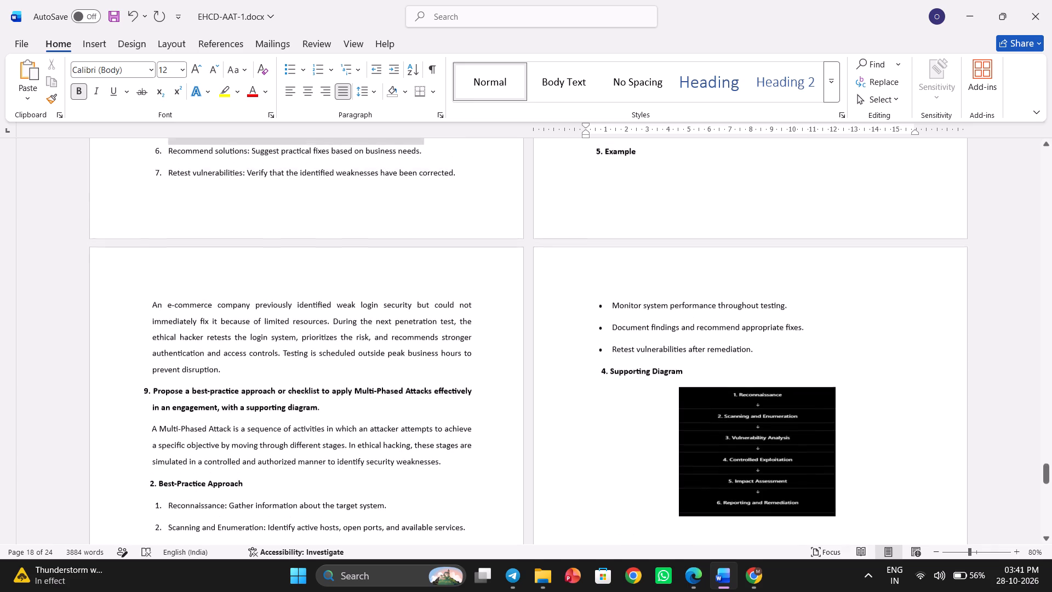
{"action": "scroll", "coordinate": [456, 128], "scroll_direction": "left", "scroll_amount": 1}
{"action": "left_click_drag", "start_coordinate": [456, 128], "coordinate": [451, 163]}
{"action": "scroll", "coordinate": [456, 129], "scroll_direction": "left", "scroll_amount": 2}
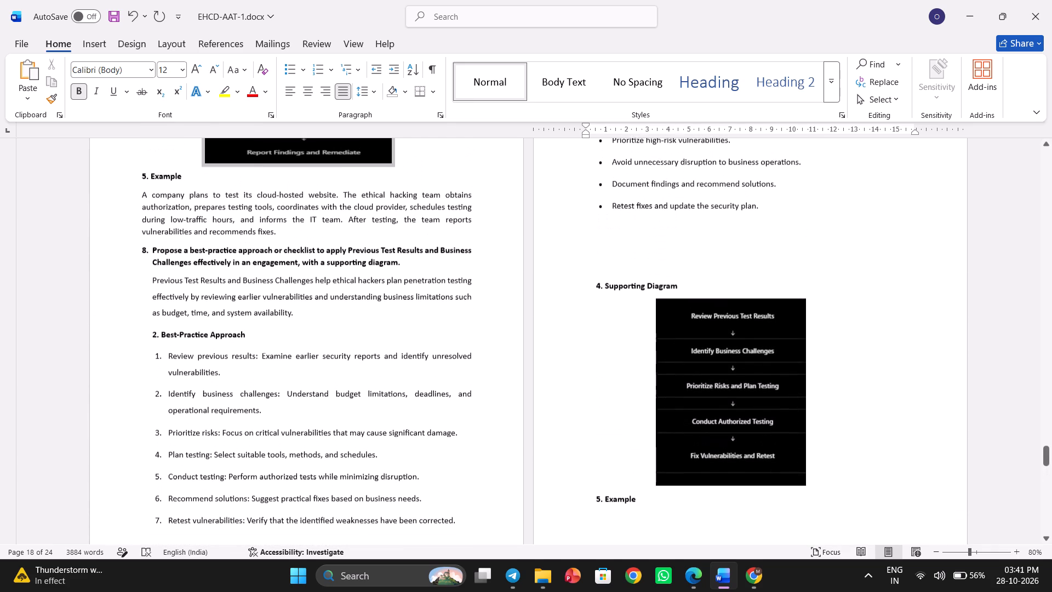
{"action": "scroll", "coordinate": [451, 163], "scroll_direction": "left", "scroll_amount": 1}
{"action": "left_click_drag", "start_coordinate": [451, 163], "coordinate": [433, 235]}
{"action": "scroll", "coordinate": [433, 235], "scroll_direction": "left", "scroll_amount": 1}
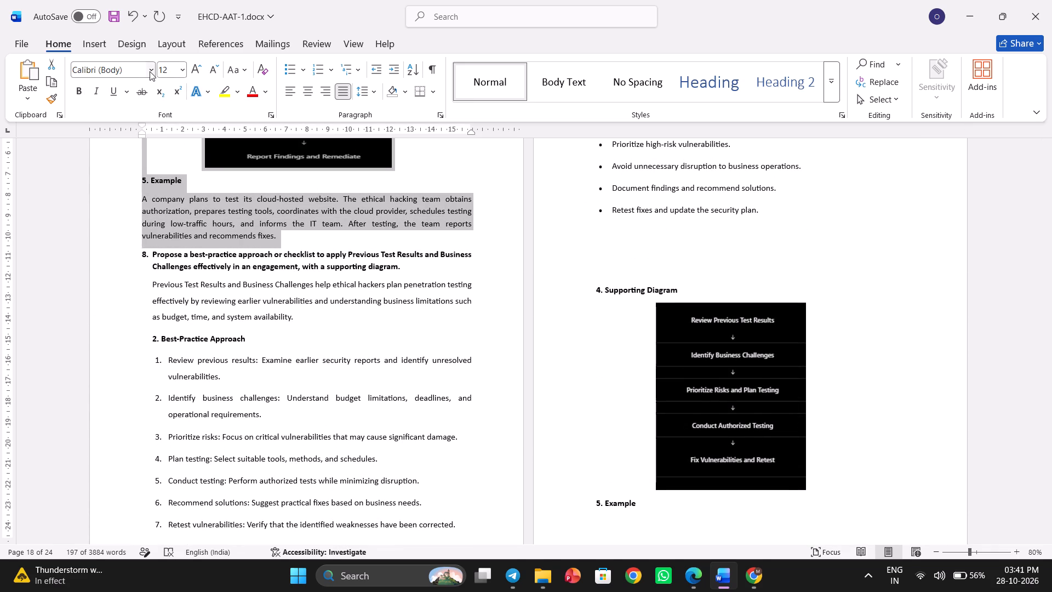
{"action": "left_click", "coordinate": [150, 71]}
{"action": "left_click", "coordinate": [136, 168]}
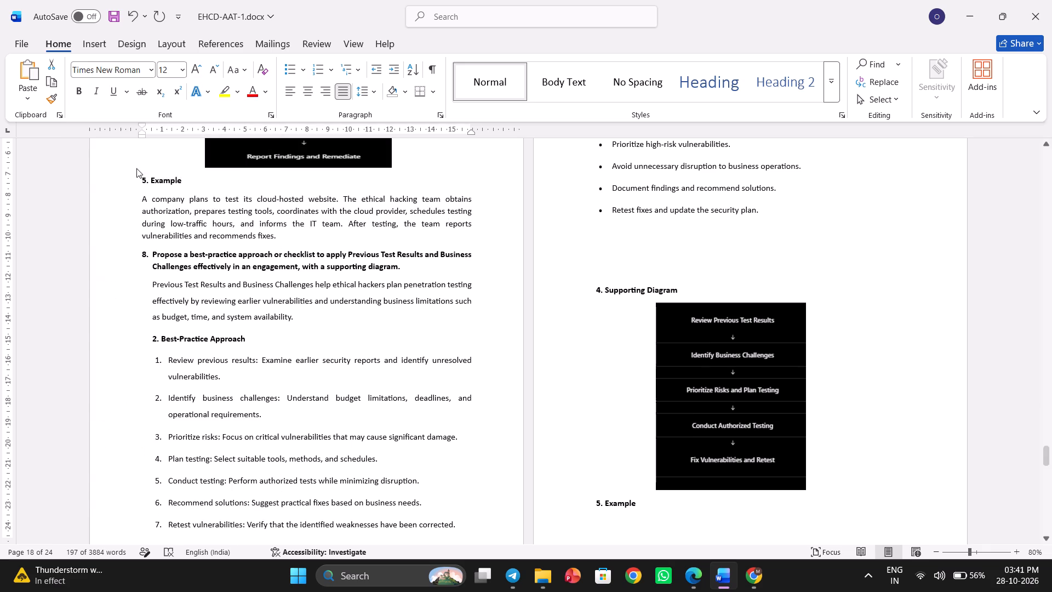
{"action": "left_click", "coordinate": [368, 87]}
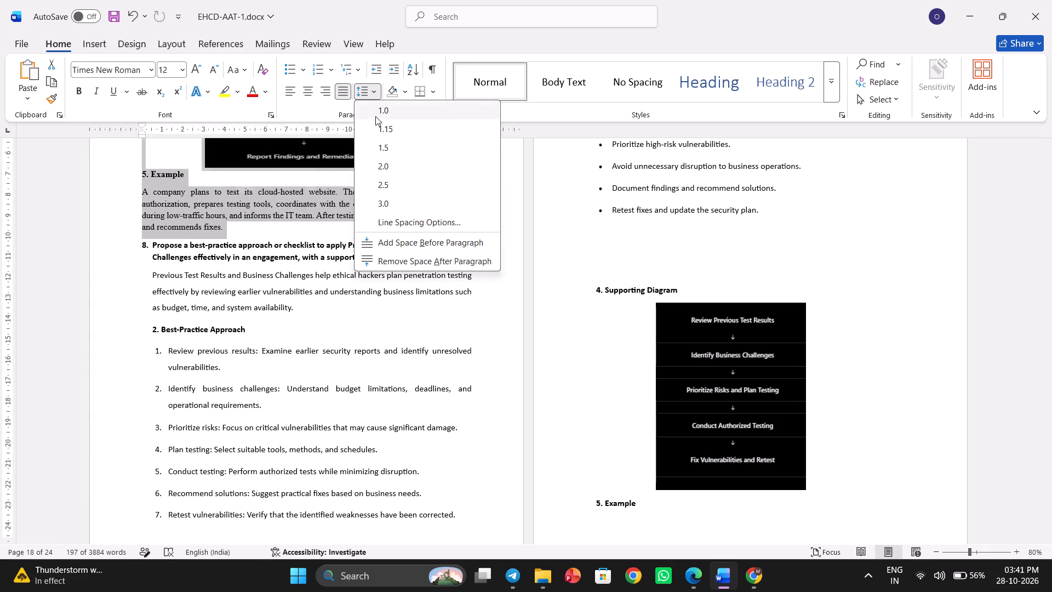
{"action": "left_click", "coordinate": [384, 152]}
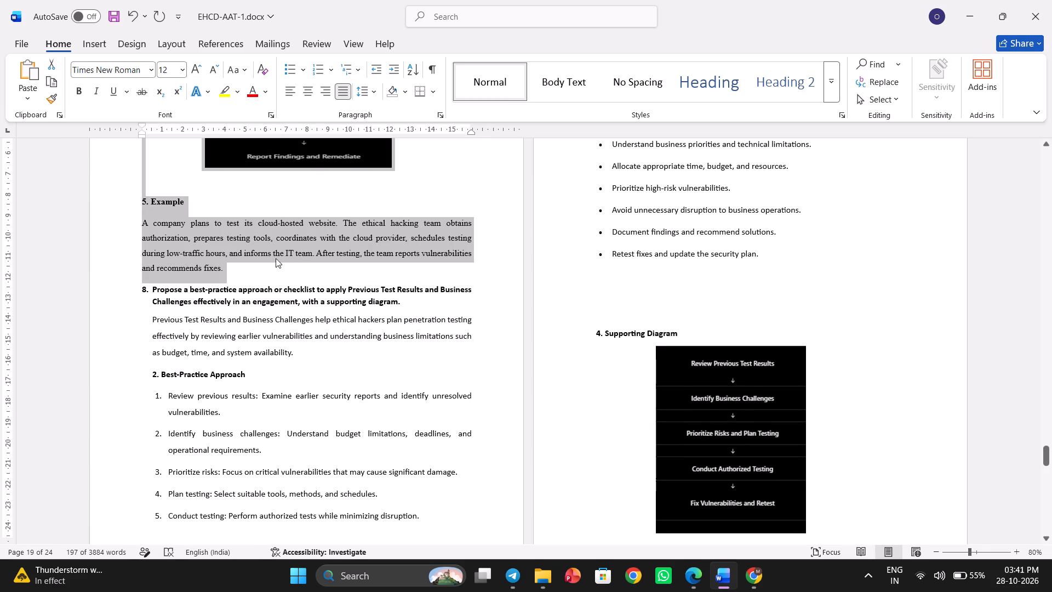
Insert a blank line between question 7's Example paragraph and the question 8 heading.
{"action": "left_click", "coordinate": [259, 264]}
{"action": "key", "text": "Return"}
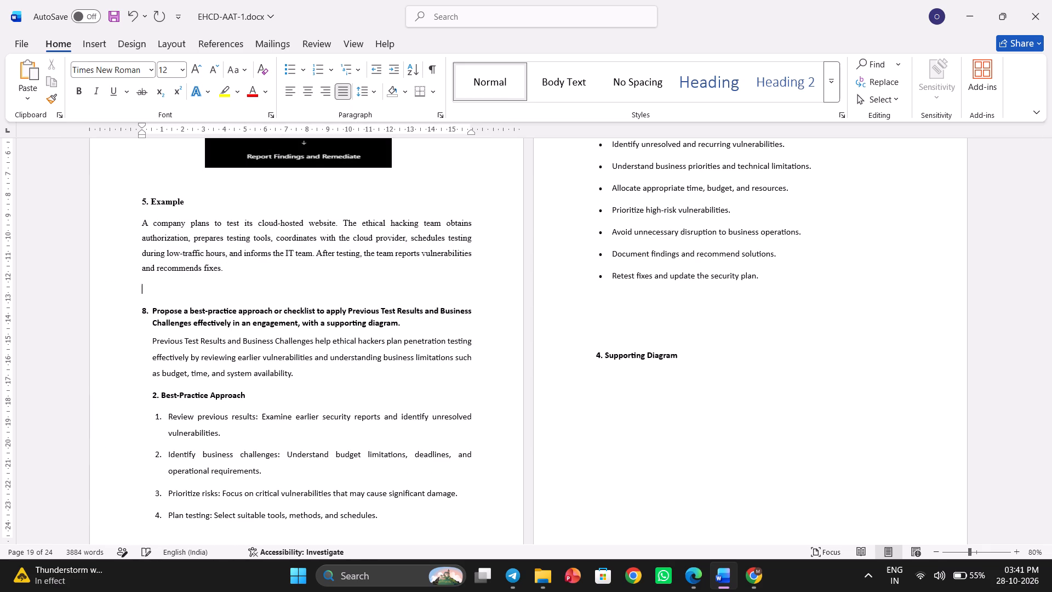
Set the question 8 heading to Times New Roman, size 14.
{"action": "left_click_drag", "start_coordinate": [418, 321], "coordinate": [90, 318]}
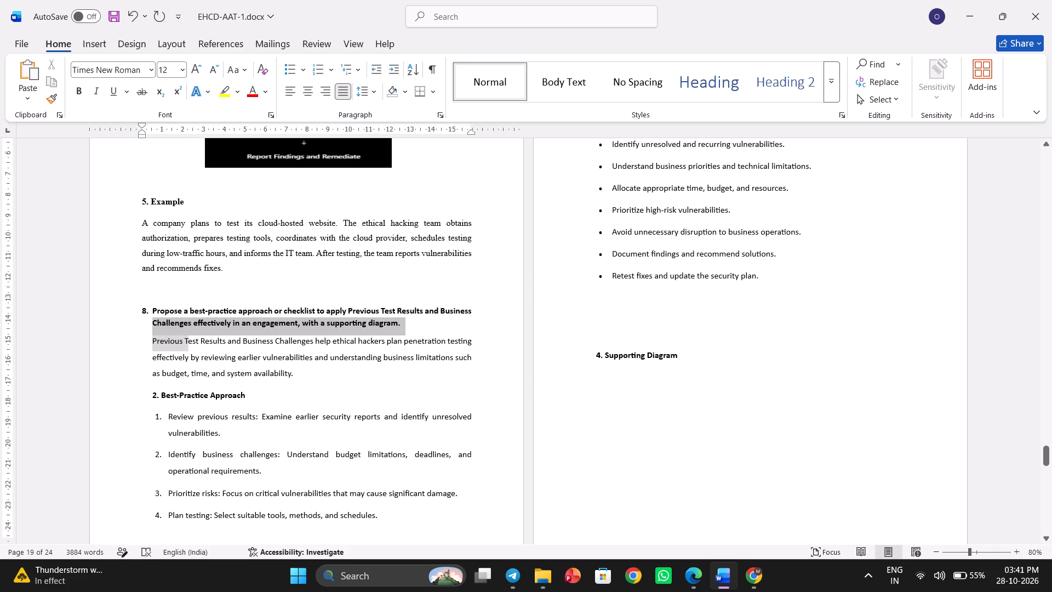
{"action": "left_click_drag", "start_coordinate": [90, 318], "coordinate": [94, 312]}
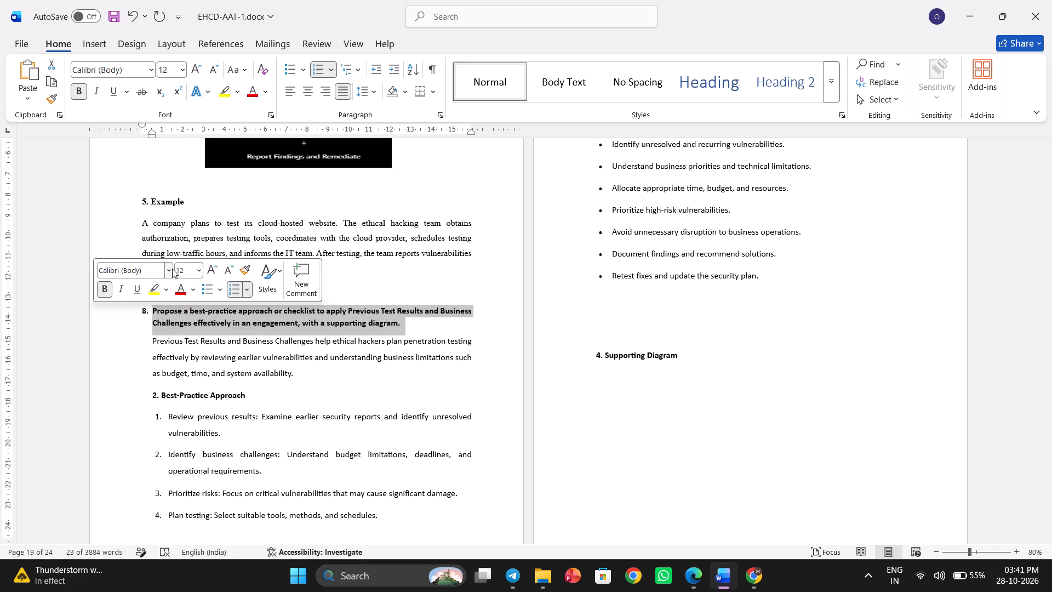
{"action": "left_click", "coordinate": [172, 269]}
{"action": "left_click", "coordinate": [153, 360]}
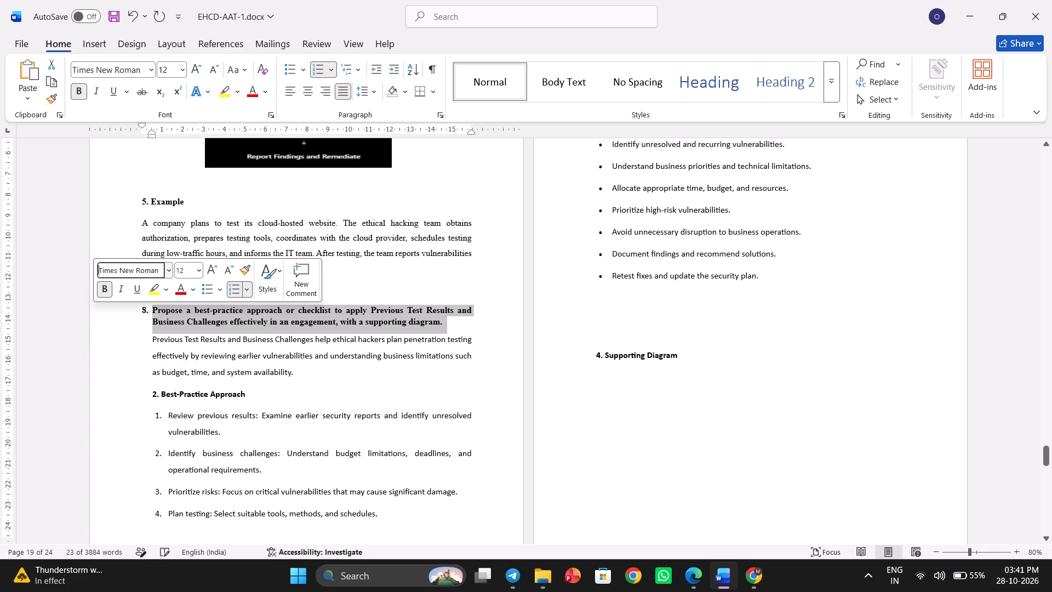
{"action": "left_click", "coordinate": [211, 272]}
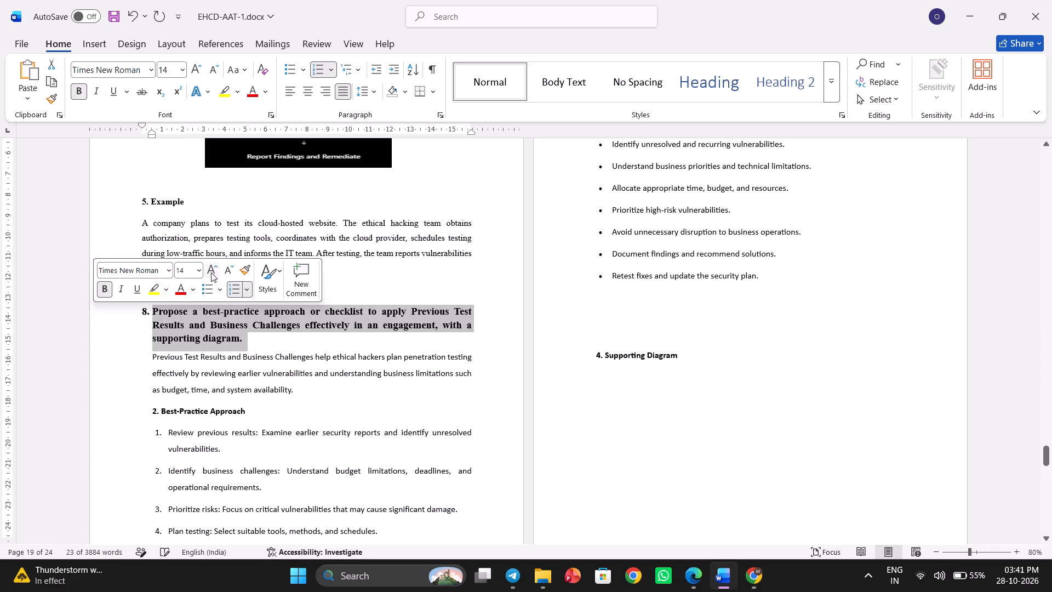
Add an unnumbered blank line below the question 8 heading.
{"action": "left_click", "coordinate": [245, 345]}
{"action": "key", "text": "Return"}
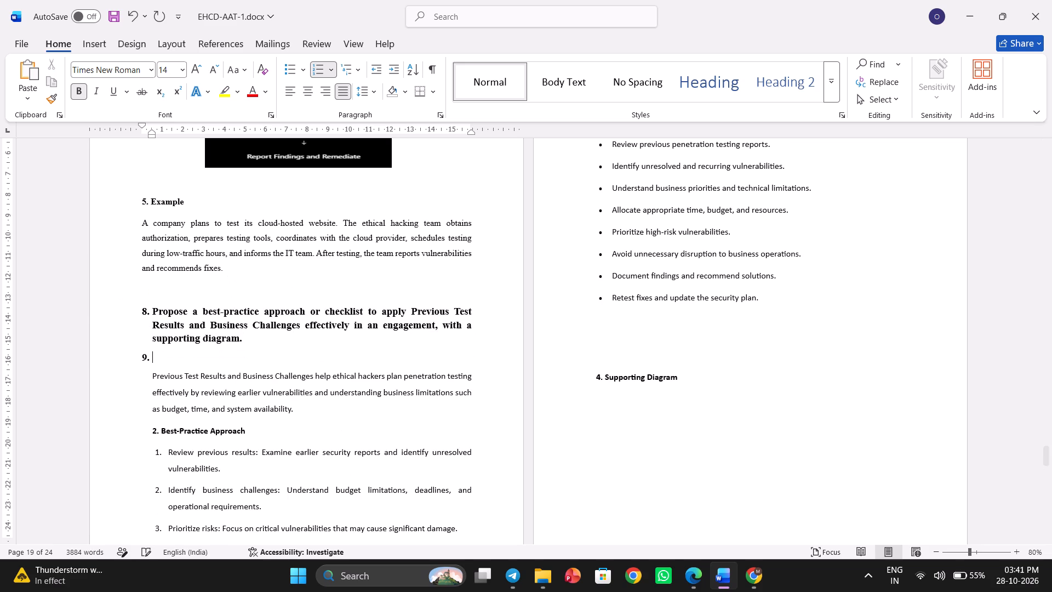
{"action": "key", "text": "BackSpace"}
Remove the blank lines between question 8's Checklist bullets and the "4. Supporting Diagram" subheading.
{"action": "scroll", "coordinate": [245, 345], "scroll_direction": "down", "scroll_amount": 1}
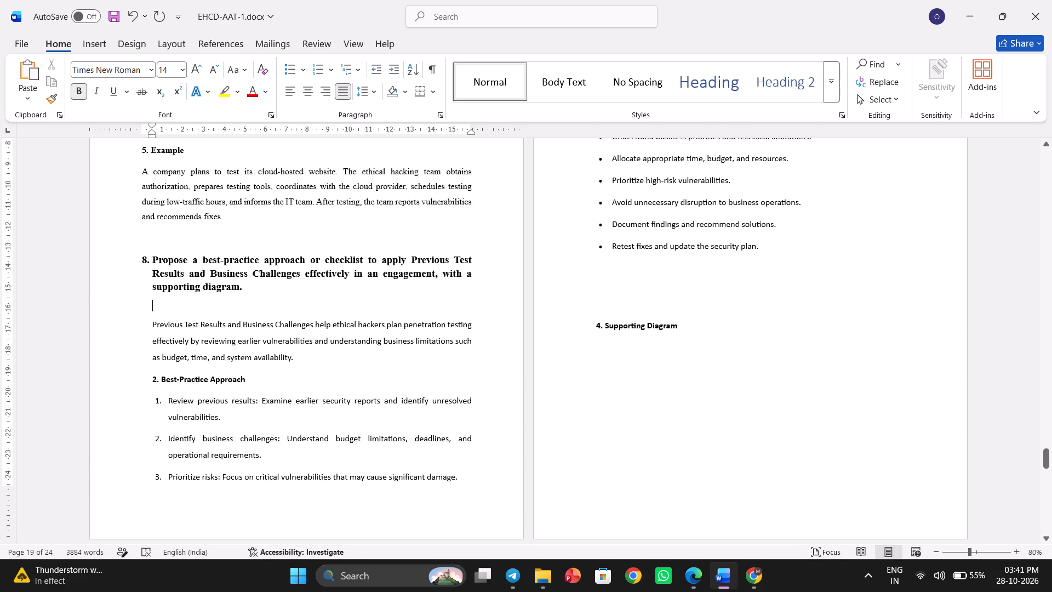
{"action": "left_click", "coordinate": [611, 304]}
{"action": "key", "text": "BackSpace"}
{"action": "key", "text": "BackSpace"}
{"action": "key", "text": "BackSpace"}
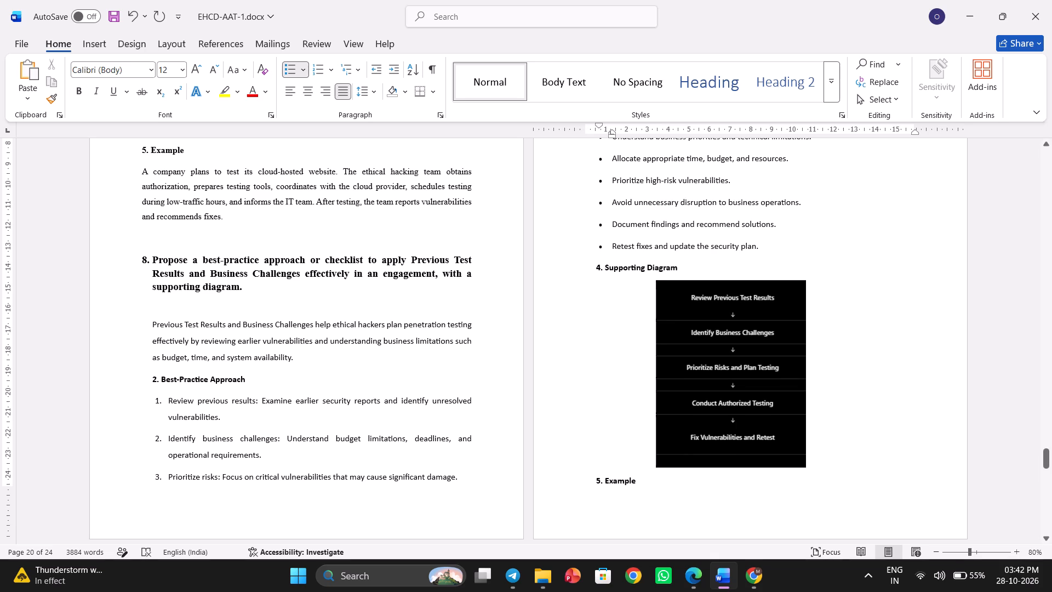
Insert a blank line between question 8's "4. Supporting Diagram" subheading and its diagram.
{"action": "left_click", "coordinate": [596, 470]}
{"action": "key", "text": "Return"}
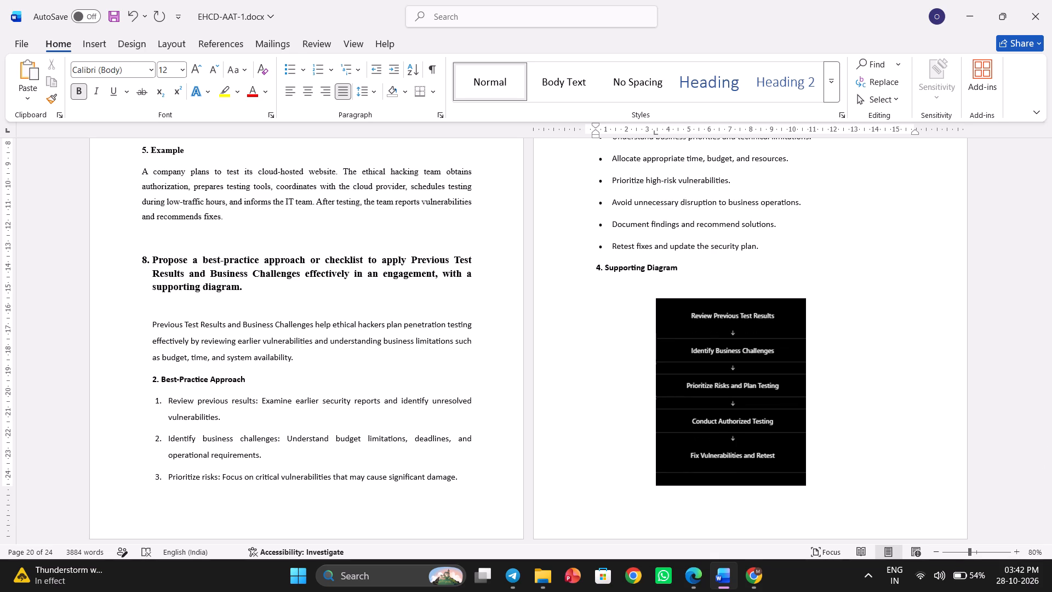
Set question 8's whole answer, from the introduction through the Example paragraph, to Times New Roman with 1.5 line spacing.
{"action": "scroll", "coordinate": [649, 295], "scroll_direction": "down", "scroll_amount": 1}
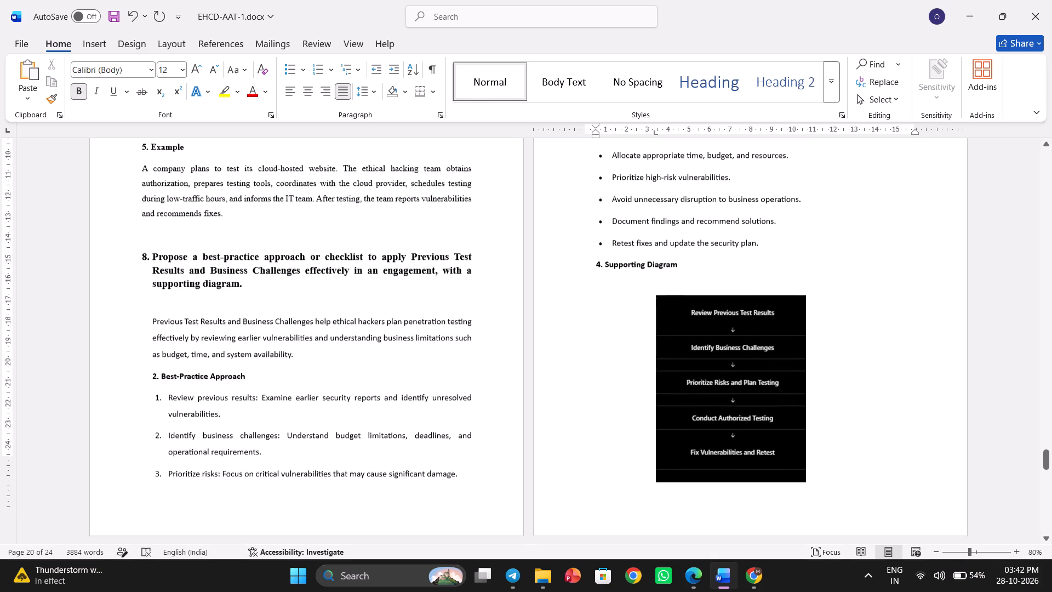
{"action": "scroll", "coordinate": [649, 295], "scroll_direction": "down", "scroll_amount": 1}
{"action": "scroll", "coordinate": [462, 317], "scroll_direction": "up", "scroll_amount": 1}
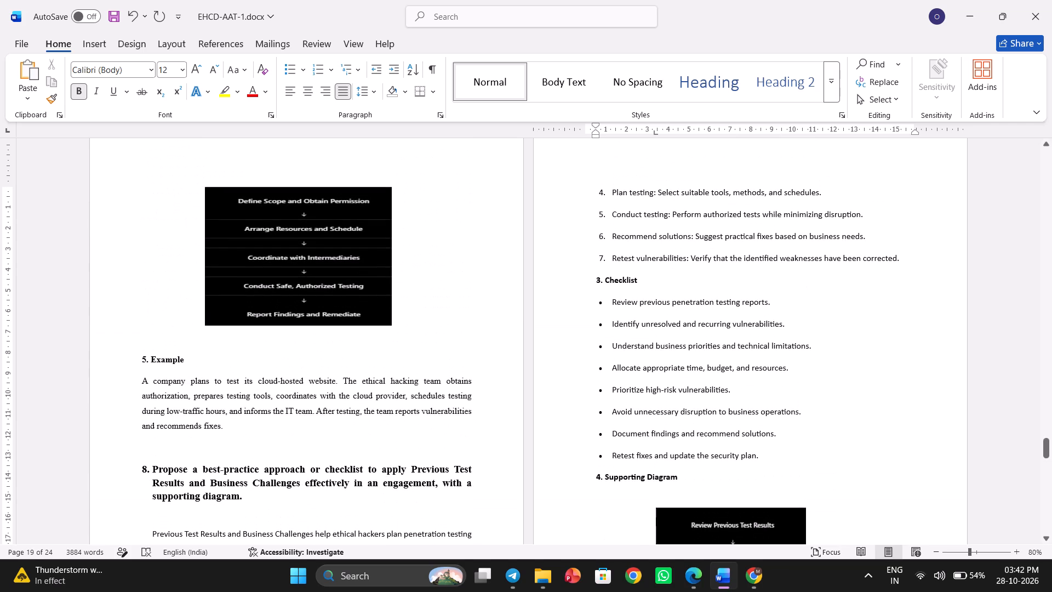
{"action": "scroll", "coordinate": [277, 485], "scroll_direction": "down", "scroll_amount": 1}
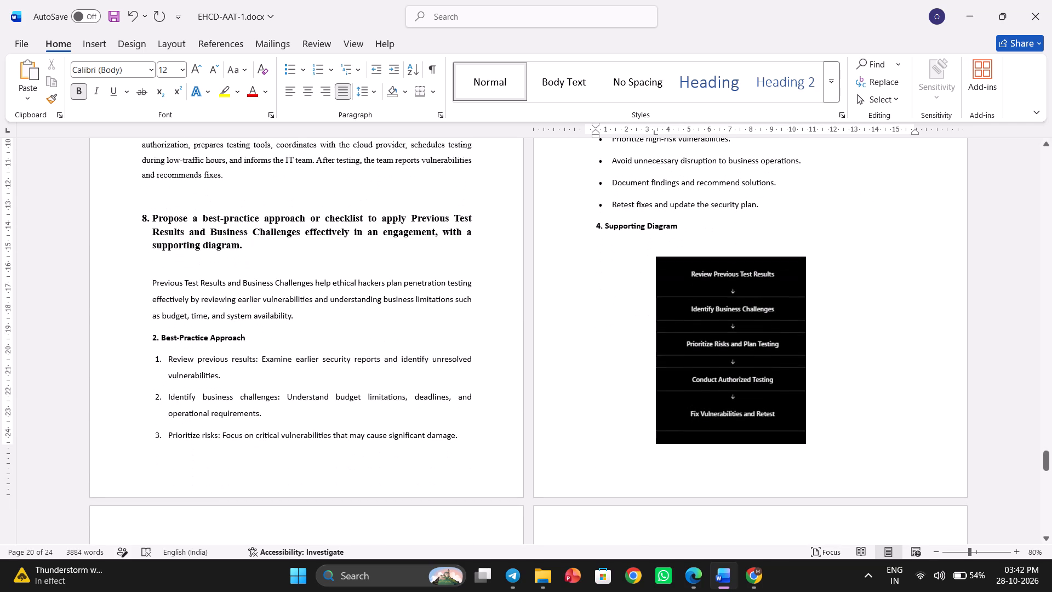
{"action": "left_click_drag", "start_coordinate": [149, 281], "coordinate": [508, 591]}
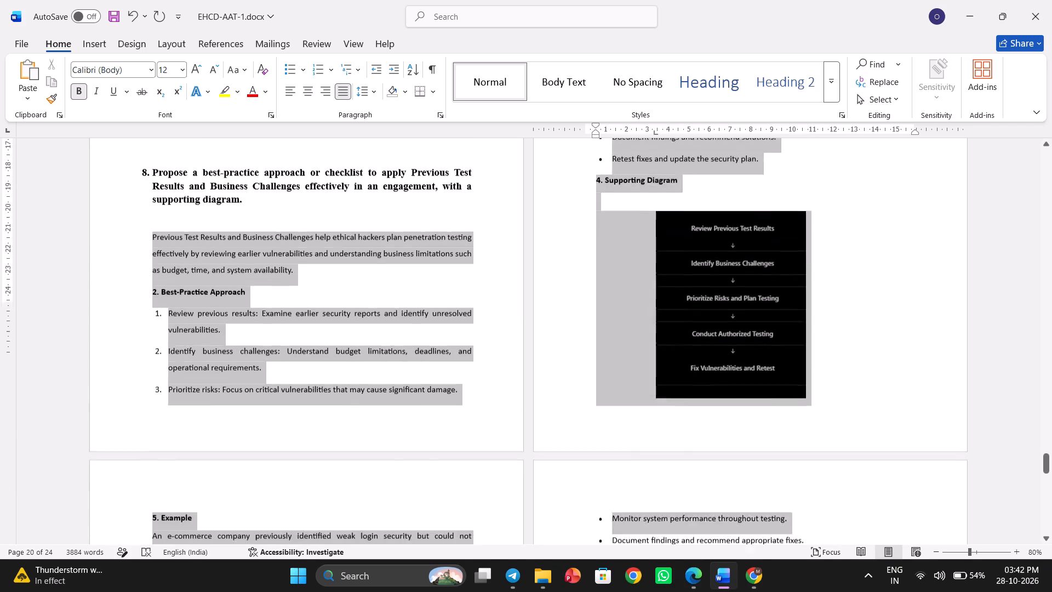
{"action": "left_click_drag", "start_coordinate": [508, 591], "coordinate": [327, 448]}
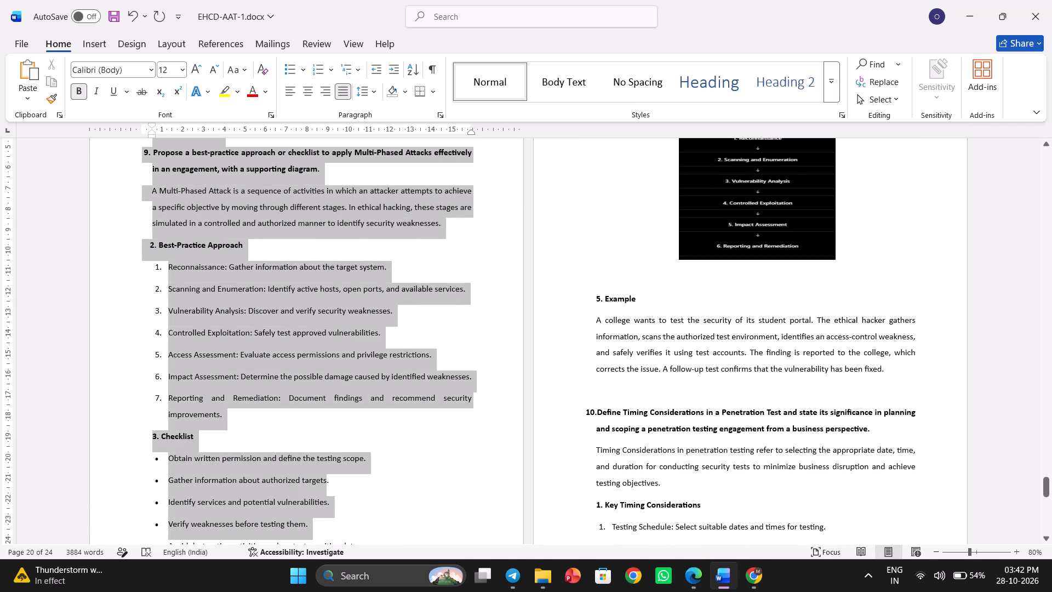
{"action": "left_click_drag", "start_coordinate": [327, 448], "coordinate": [243, 193]}
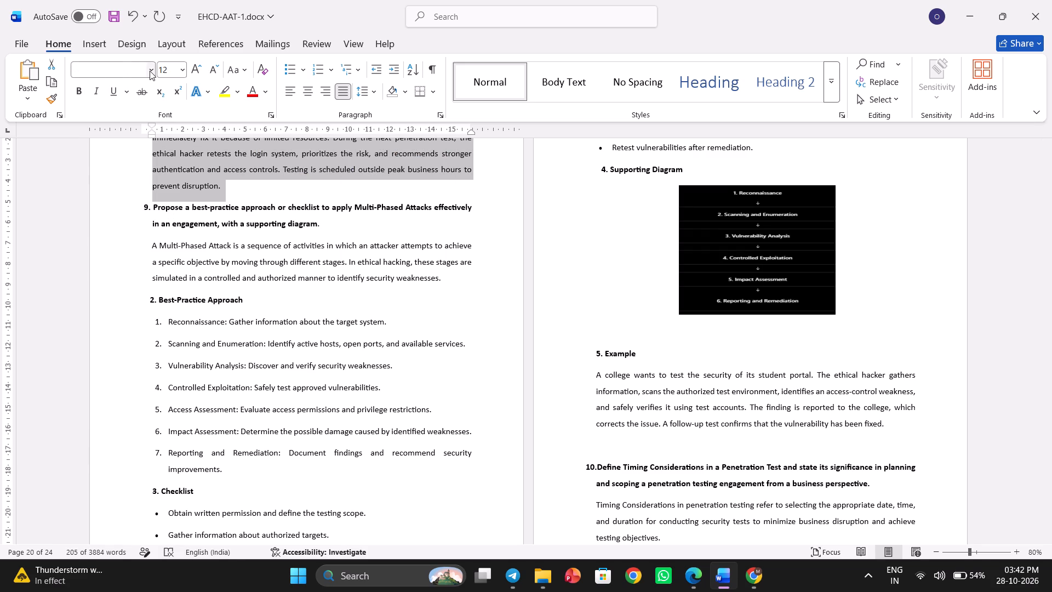
{"action": "left_click", "coordinate": [150, 71]}
{"action": "left_click", "coordinate": [116, 170]}
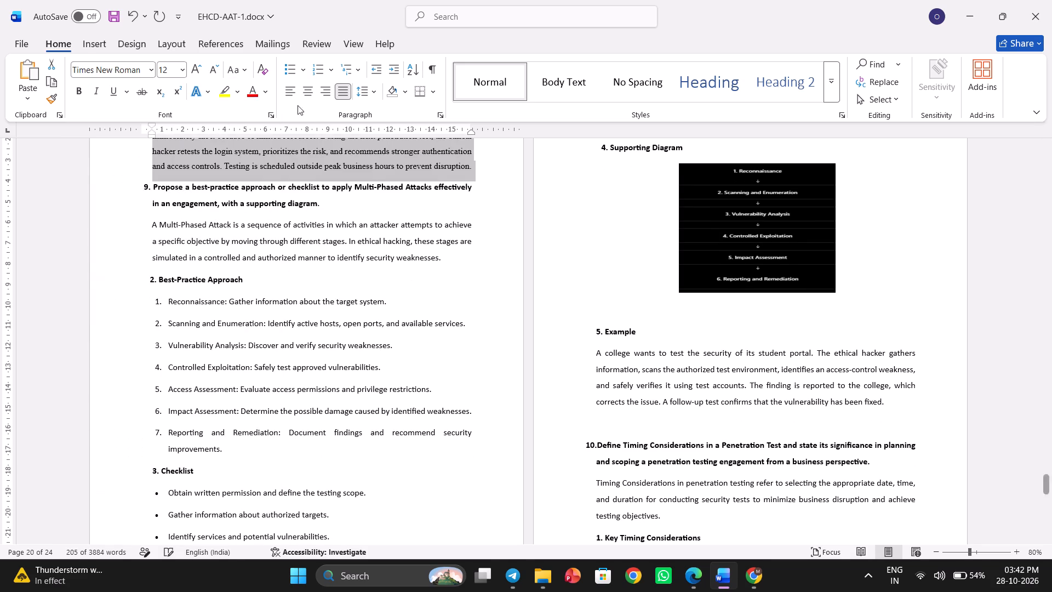
{"action": "left_click", "coordinate": [370, 92]}
{"action": "left_click", "coordinate": [378, 150]}
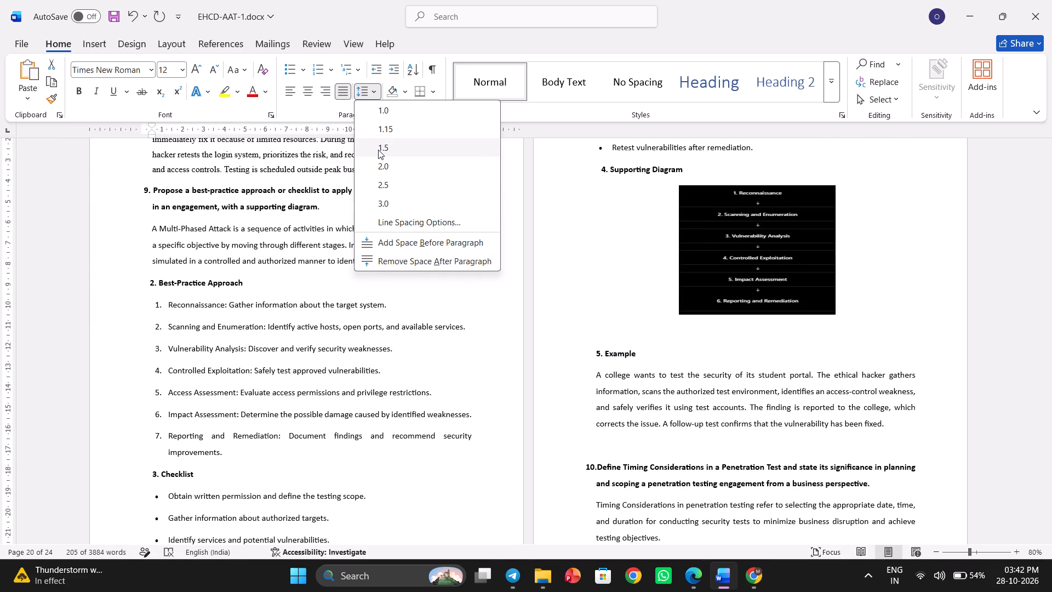
Set the question 9 heading to Times New Roman, size 14, entirely bold.
{"action": "left_click", "coordinate": [252, 213]}
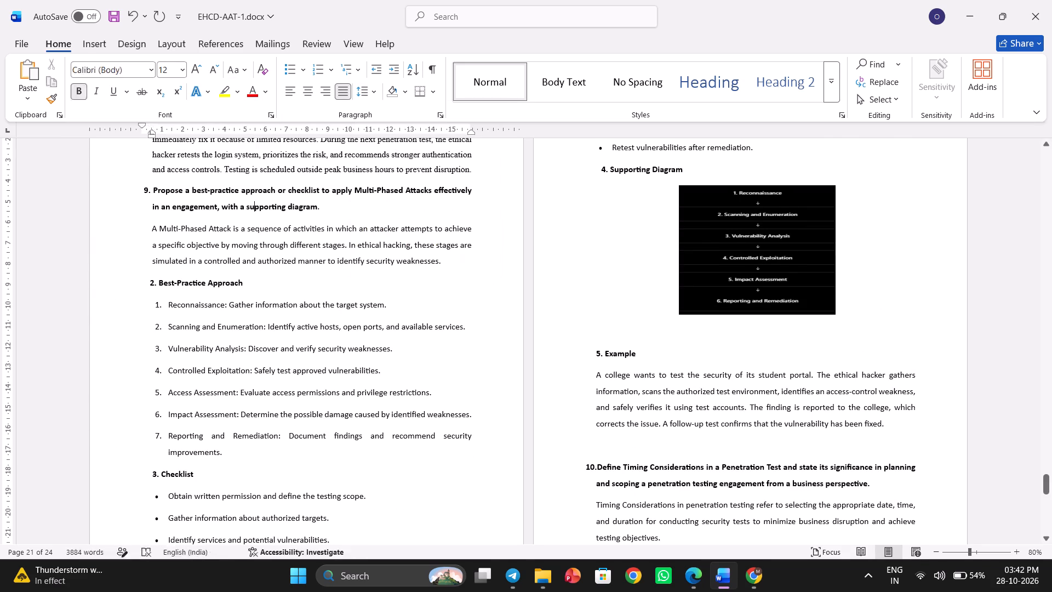
{"action": "left_click_drag", "start_coordinate": [324, 212], "coordinate": [148, 190]}
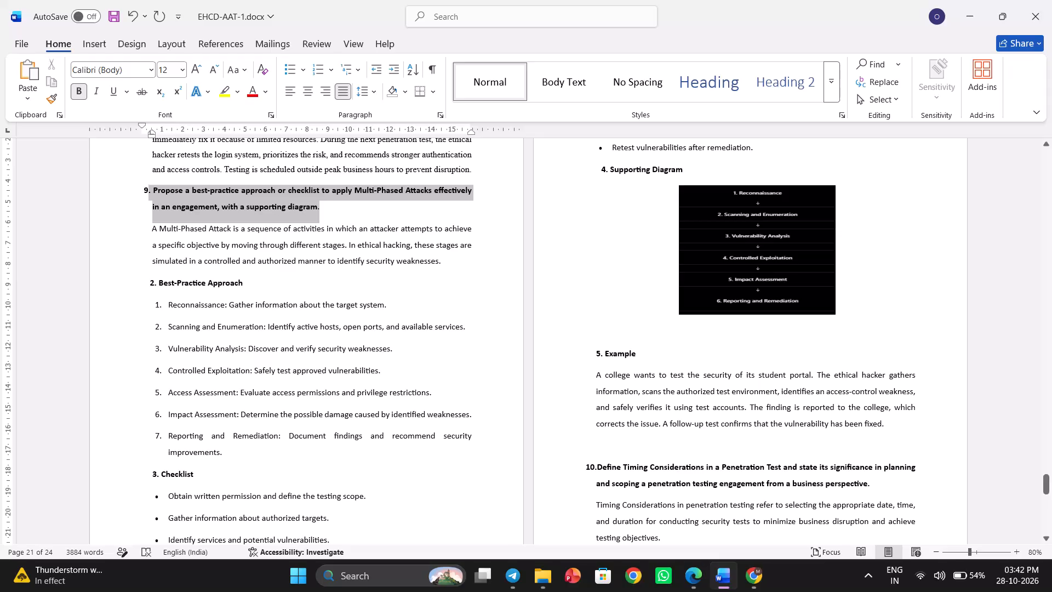
{"action": "left_click_drag", "start_coordinate": [148, 190], "coordinate": [142, 189]}
{"action": "left_click", "coordinate": [215, 151]}
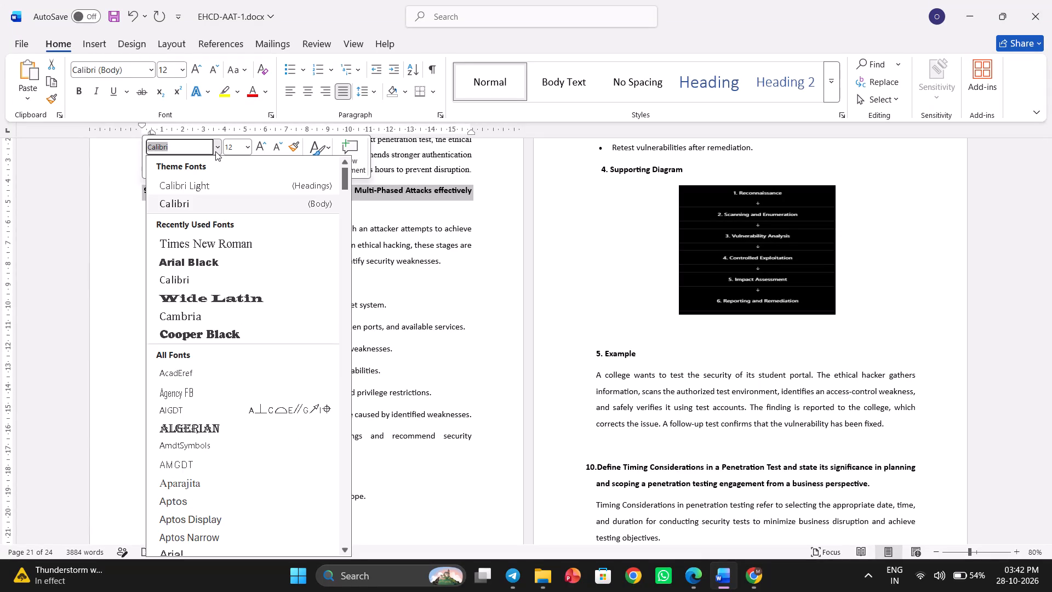
{"action": "left_click", "coordinate": [199, 237]}
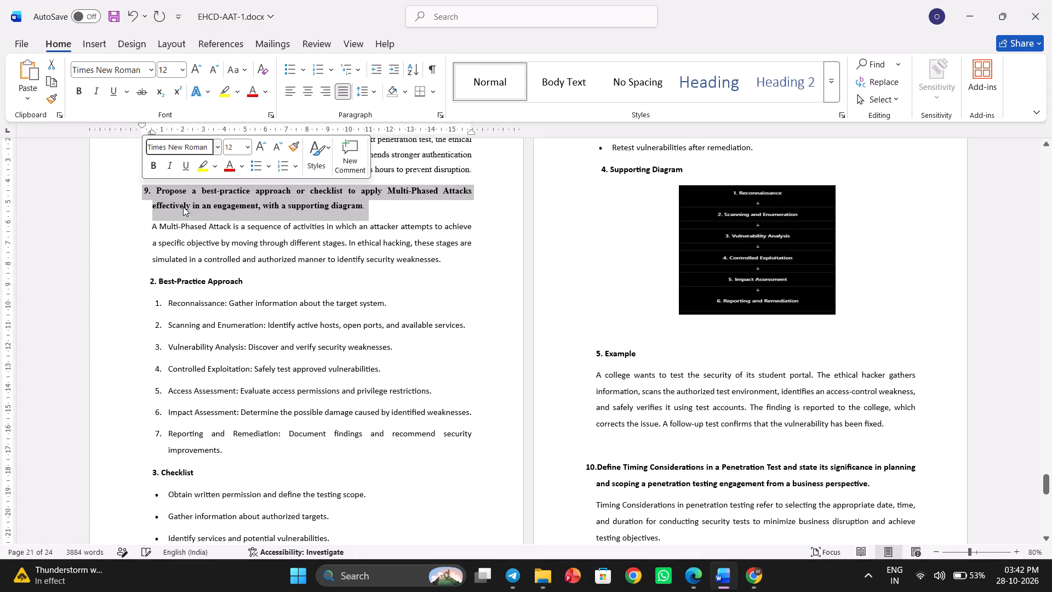
{"action": "left_click", "coordinate": [258, 146]}
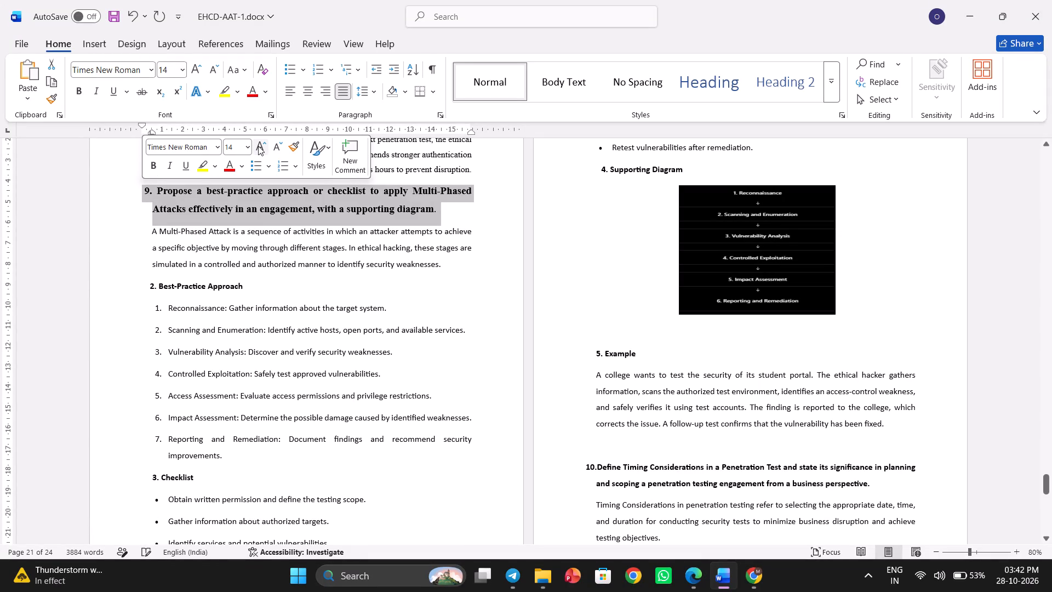
{"action": "left_click", "coordinate": [157, 166]}
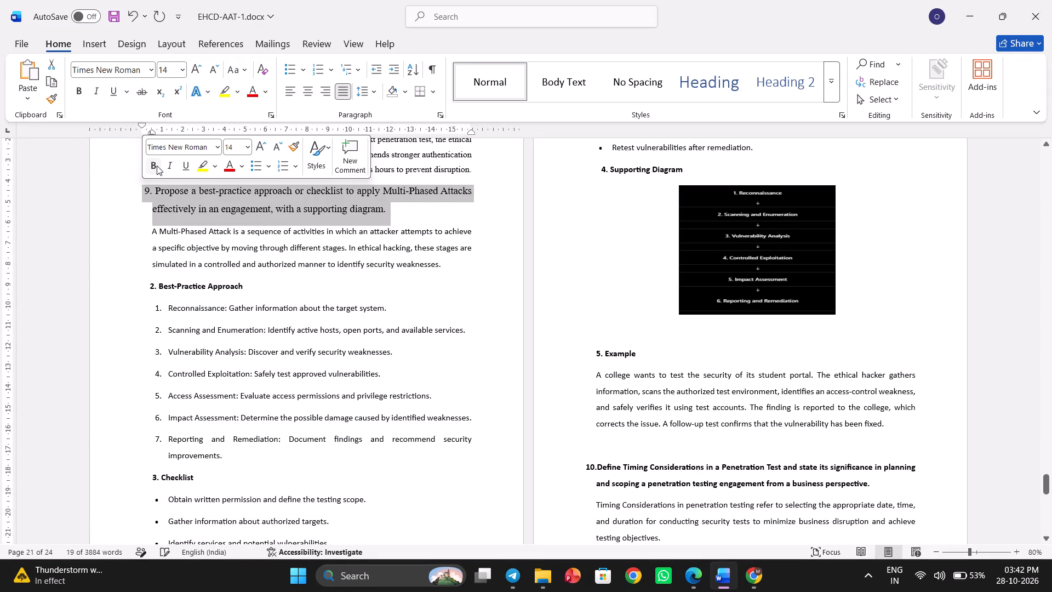
{"action": "left_click", "coordinate": [157, 166]}
{"action": "left_click", "coordinate": [332, 204]}
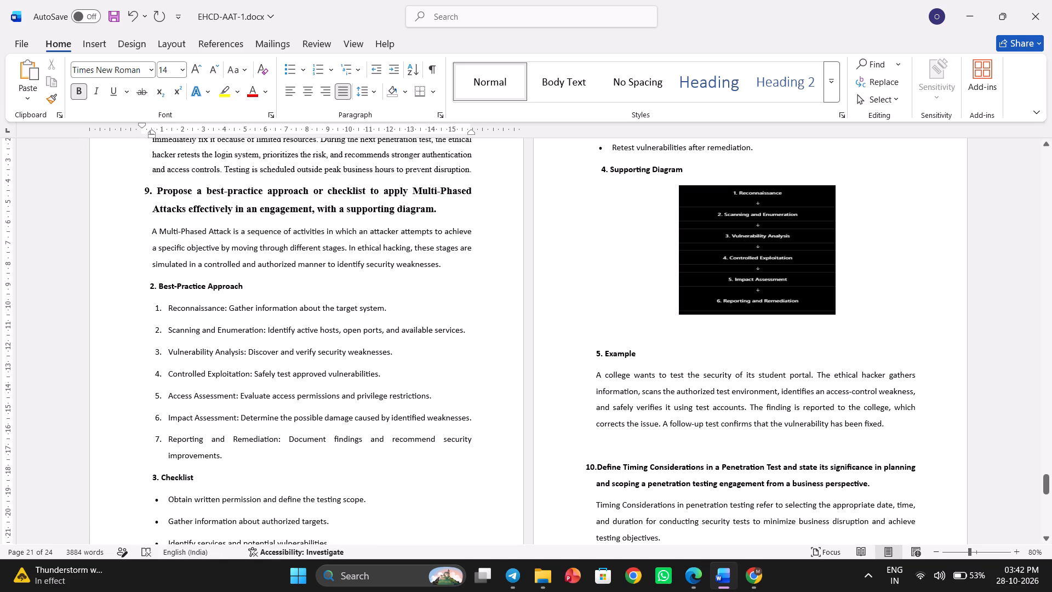
Set question 9's whole answer, from the introduction through the Example paragraph, to Times New Roman with 1.5 line spacing.
{"action": "left_click_drag", "start_coordinate": [150, 229], "coordinate": [431, 548]}
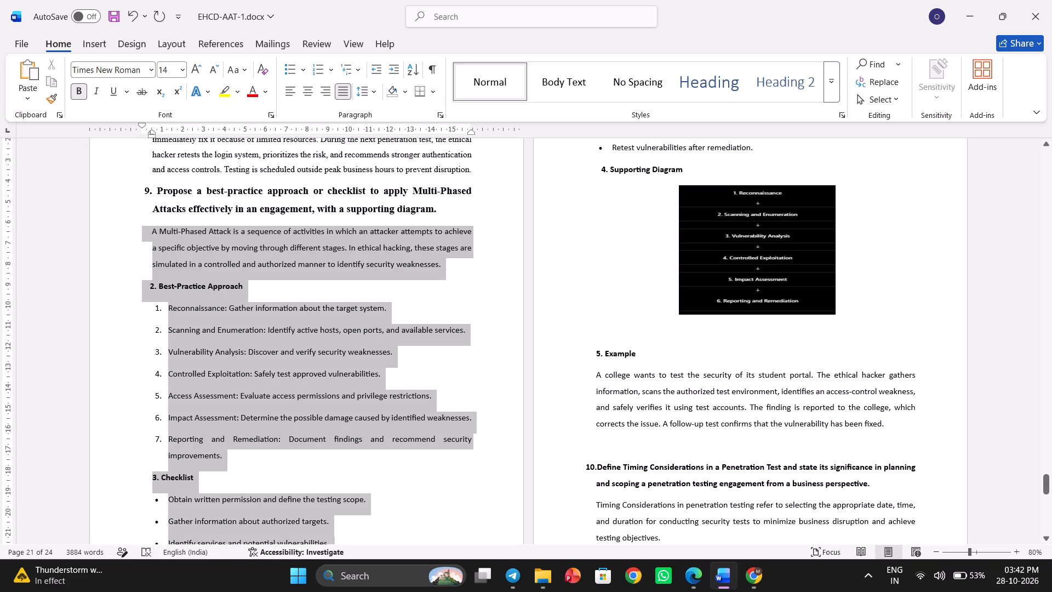
{"action": "left_click_drag", "start_coordinate": [431, 548], "coordinate": [570, 212]}
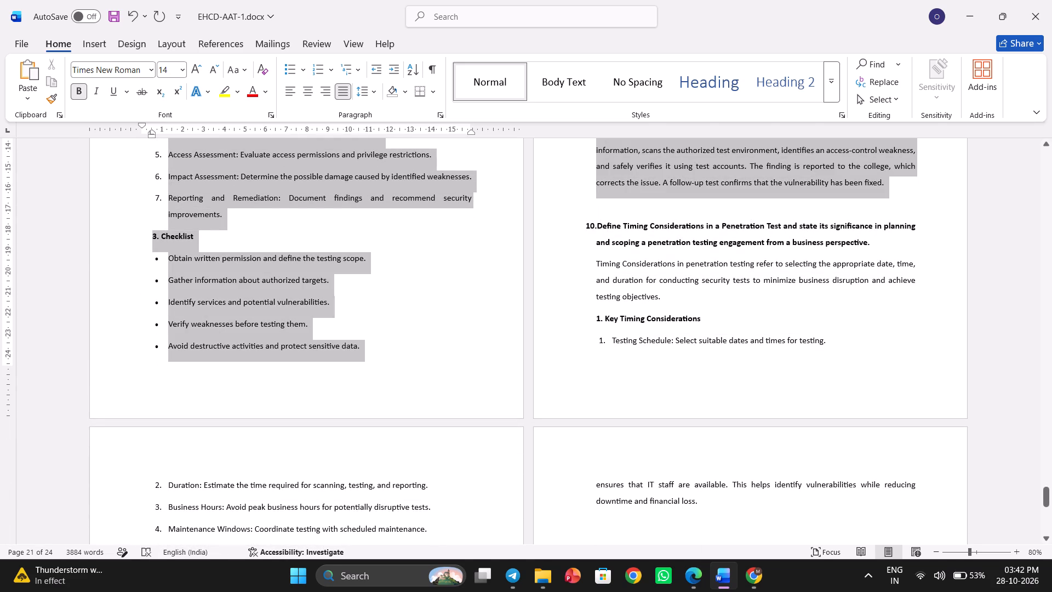
{"action": "left_click_drag", "start_coordinate": [570, 212], "coordinate": [582, 214]}
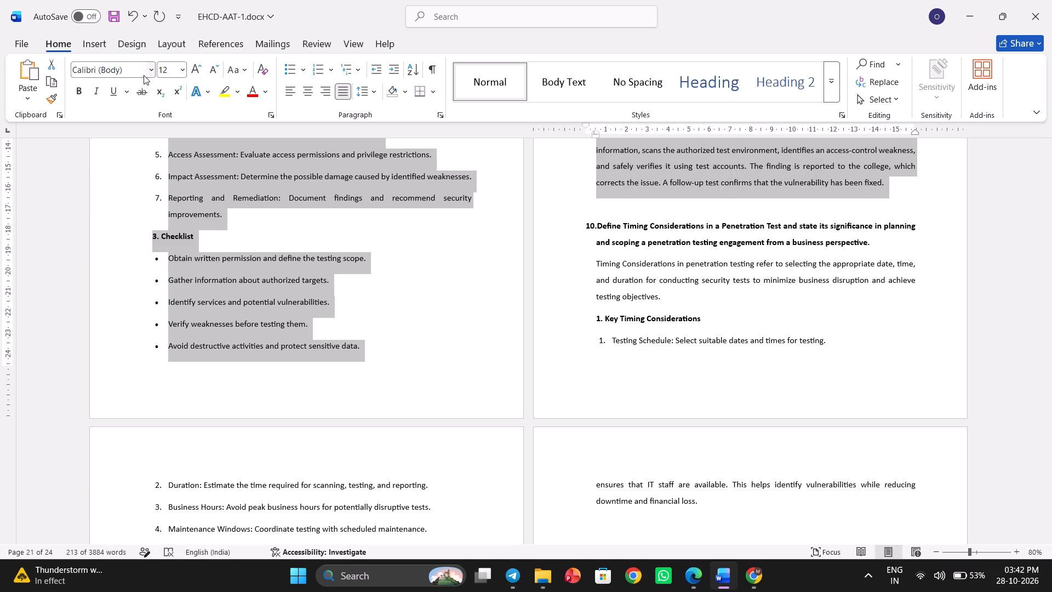
{"action": "left_click", "coordinate": [149, 69]}
{"action": "left_click", "coordinate": [126, 163]}
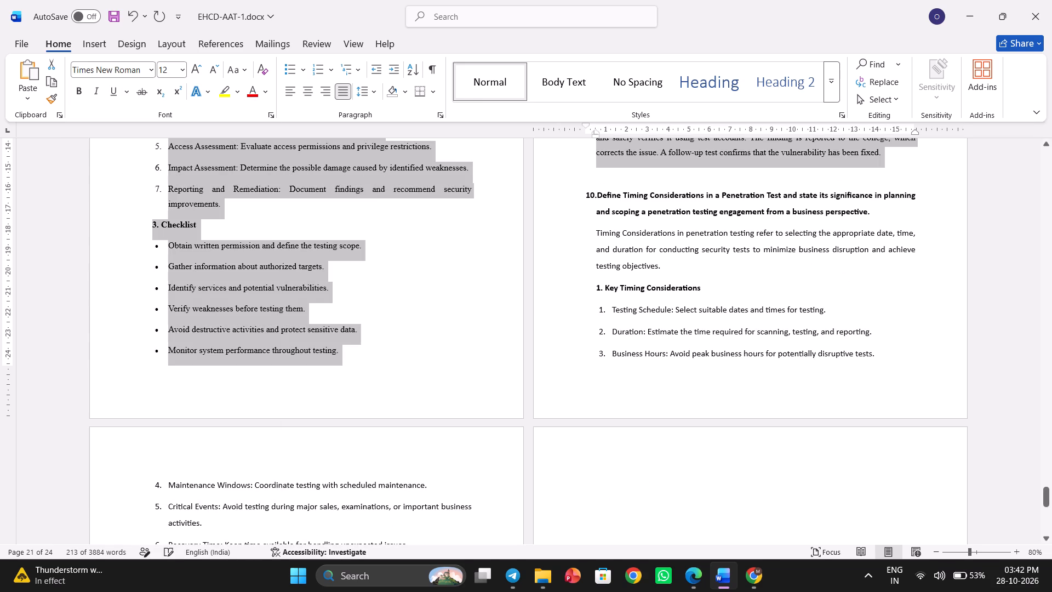
{"action": "left_click", "coordinate": [370, 93]}
{"action": "left_click", "coordinate": [381, 147]}
Set the question 10 heading to Times New Roman, size 14.
{"action": "left_click", "coordinate": [611, 196]}
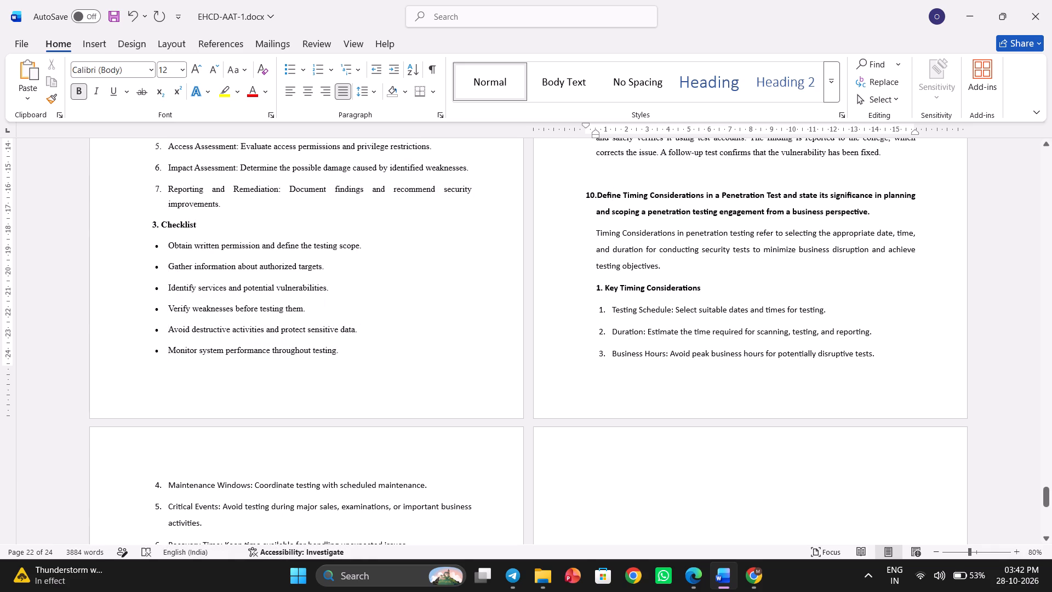
{"action": "left_click_drag", "start_coordinate": [868, 213], "coordinate": [599, 185]}
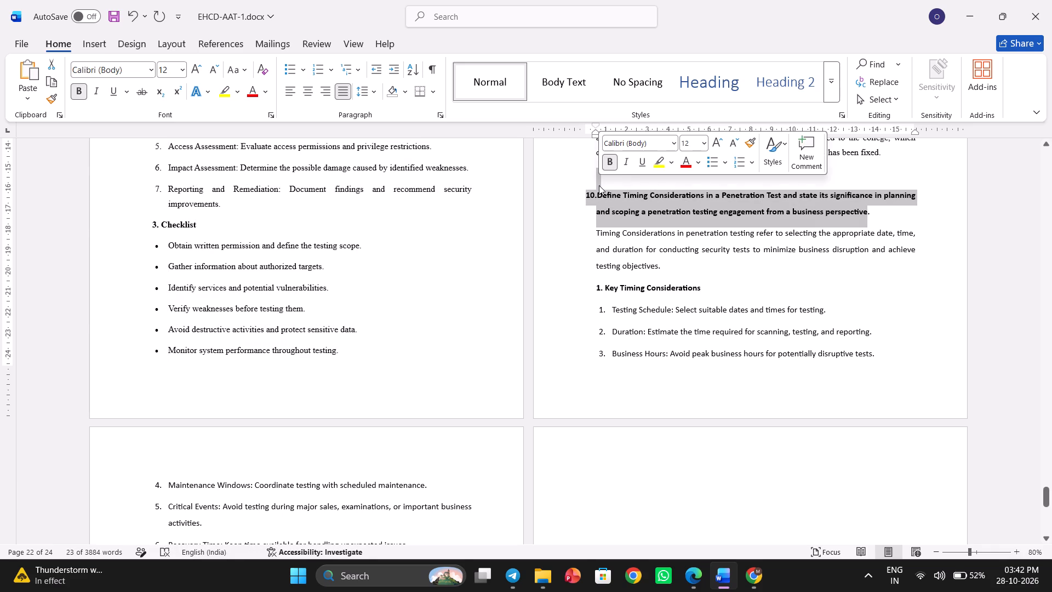
{"action": "left_click", "coordinate": [671, 144]}
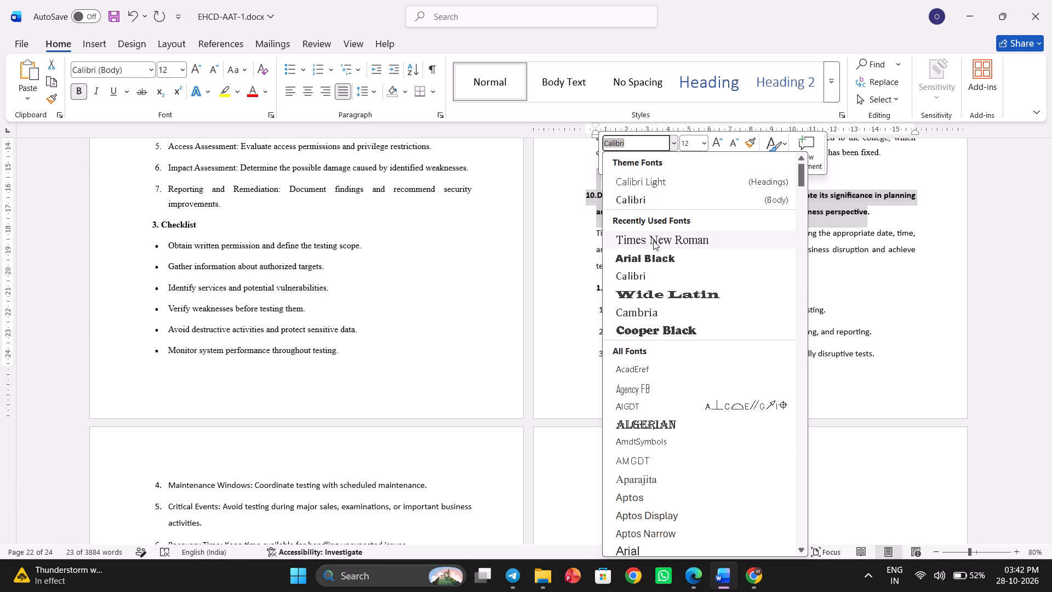
{"action": "left_click", "coordinate": [651, 243]}
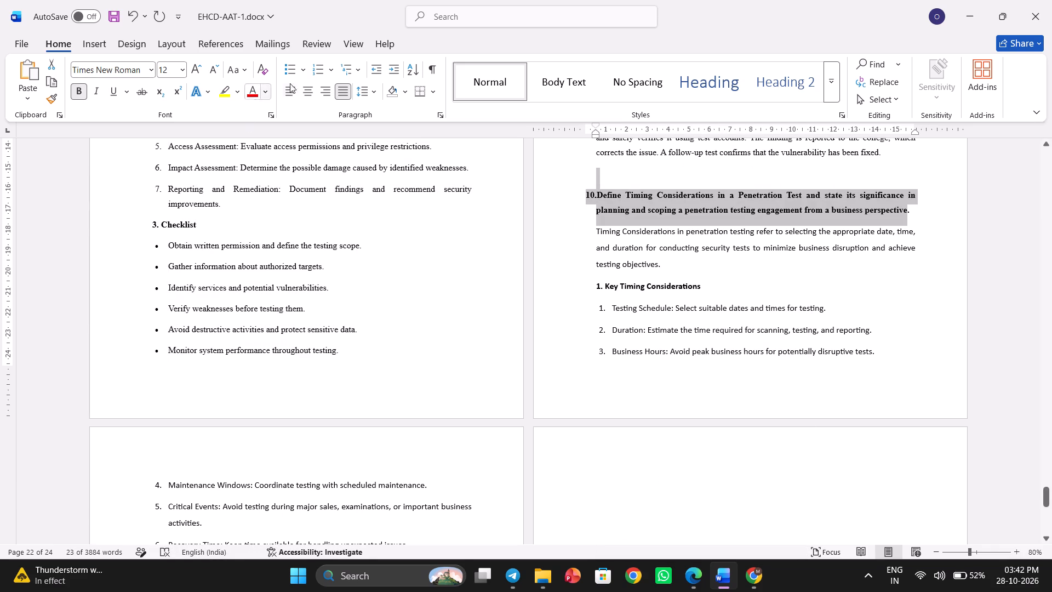
{"action": "left_click", "coordinate": [195, 69]}
Remove the blank line between question 9's Example paragraph and the question 10 heading.
{"action": "left_click", "coordinate": [590, 180]}
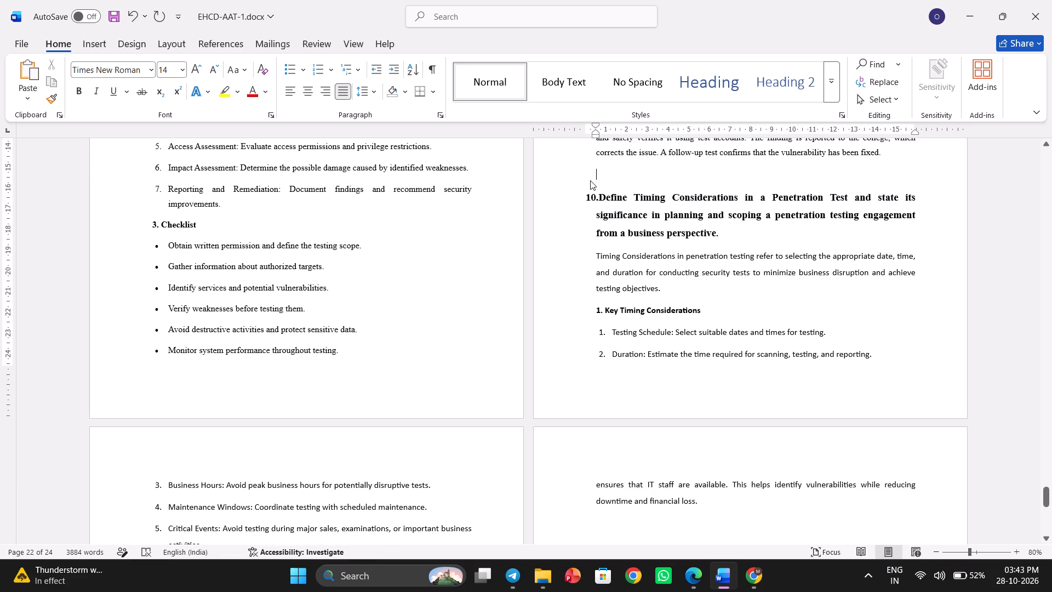
{"action": "key", "text": "BackSpace"}
{"action": "key", "text": "BackSpace"}
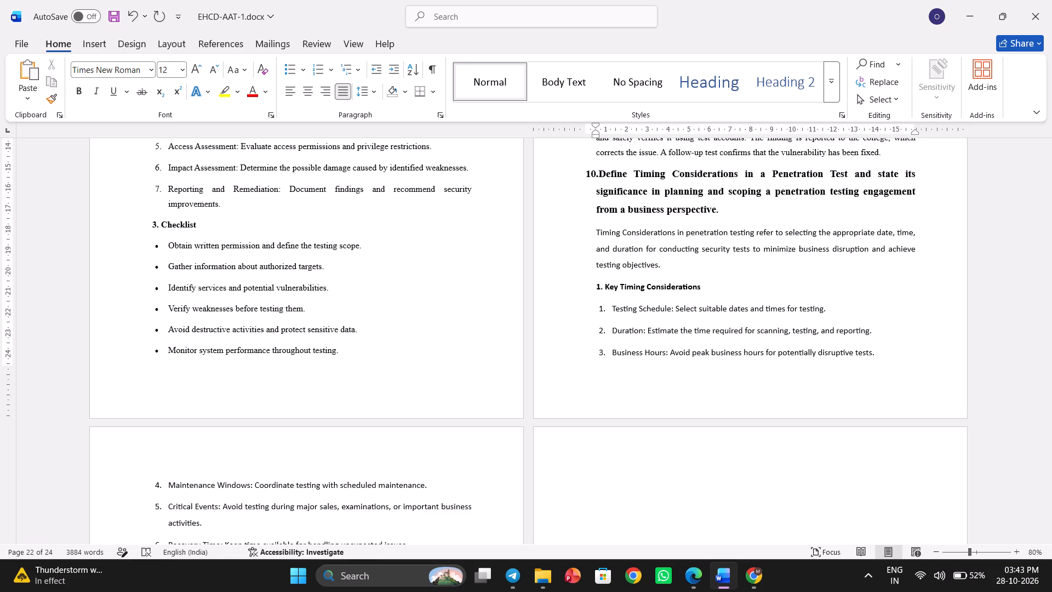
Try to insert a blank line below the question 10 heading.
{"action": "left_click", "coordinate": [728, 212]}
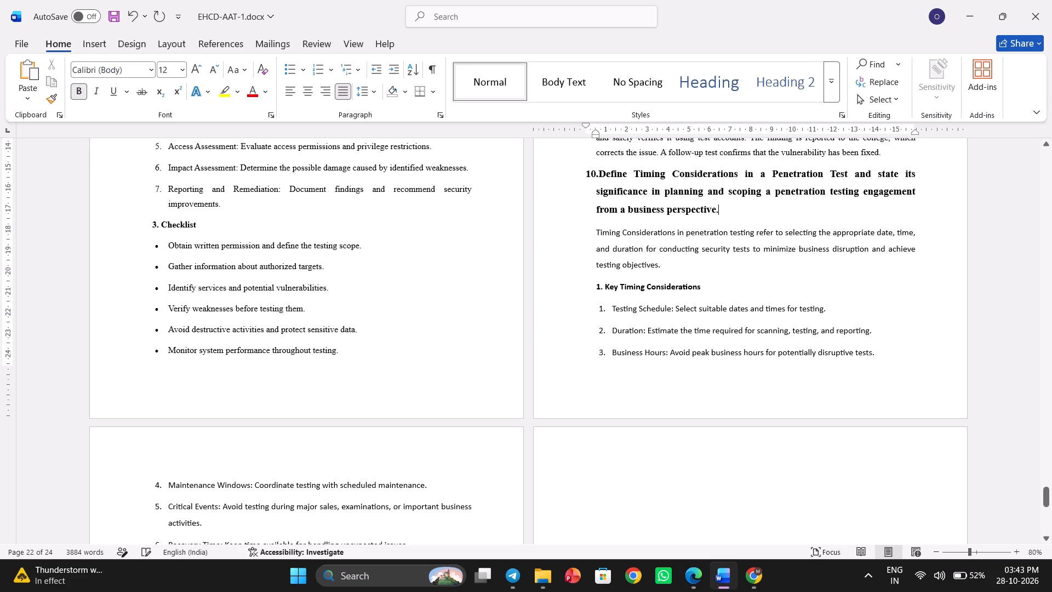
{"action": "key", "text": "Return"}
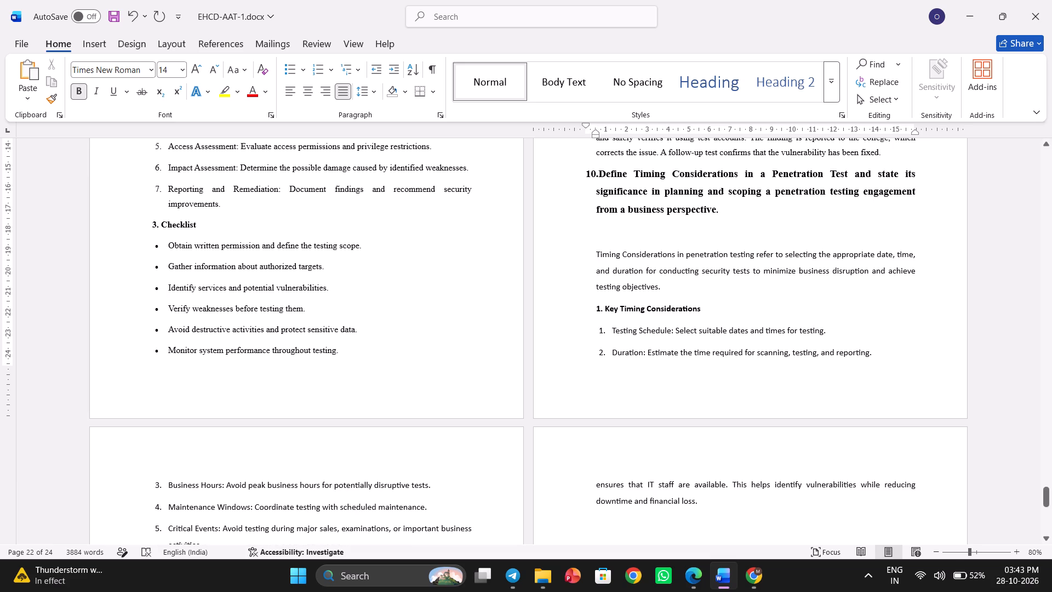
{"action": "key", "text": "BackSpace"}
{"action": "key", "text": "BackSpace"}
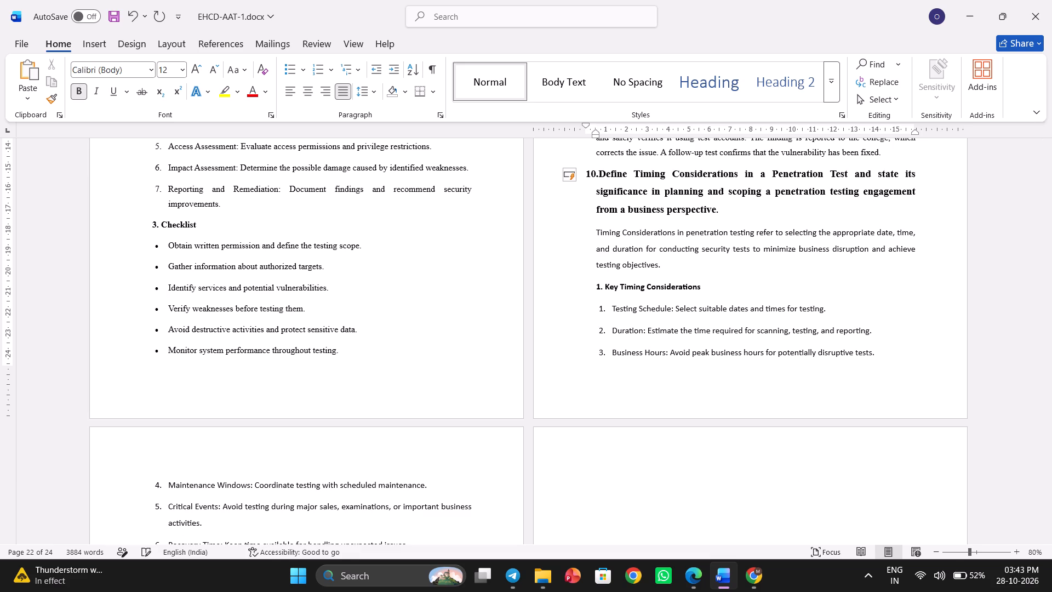
Set question 10's introduction and its Key Timing Considerations through item 3 to Times New Roman with 1.5 line spacing.
{"action": "left_click", "coordinate": [888, 365]}
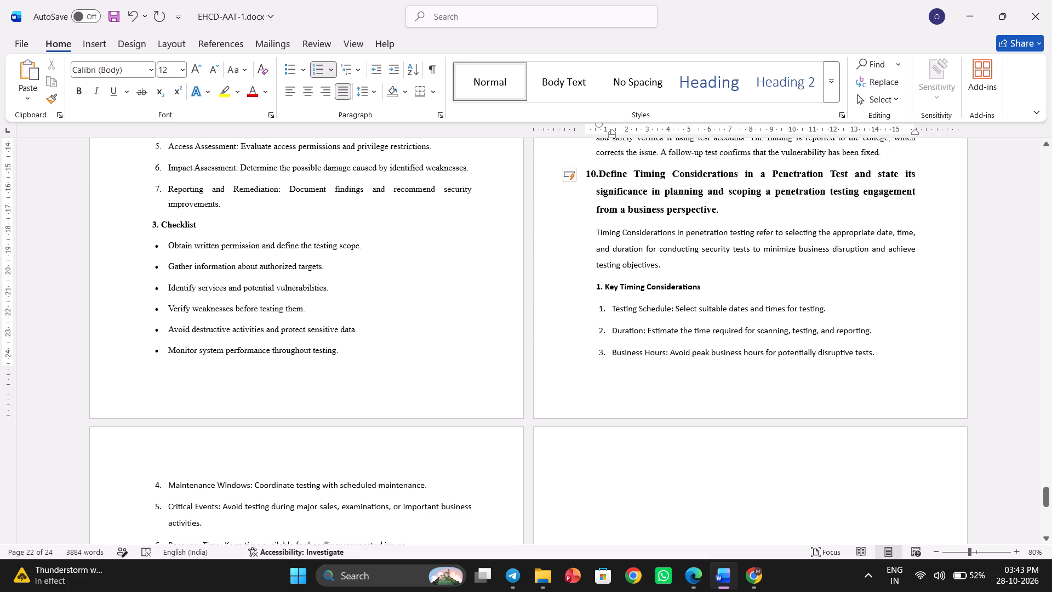
{"action": "left_click_drag", "start_coordinate": [599, 235], "coordinate": [879, 378]}
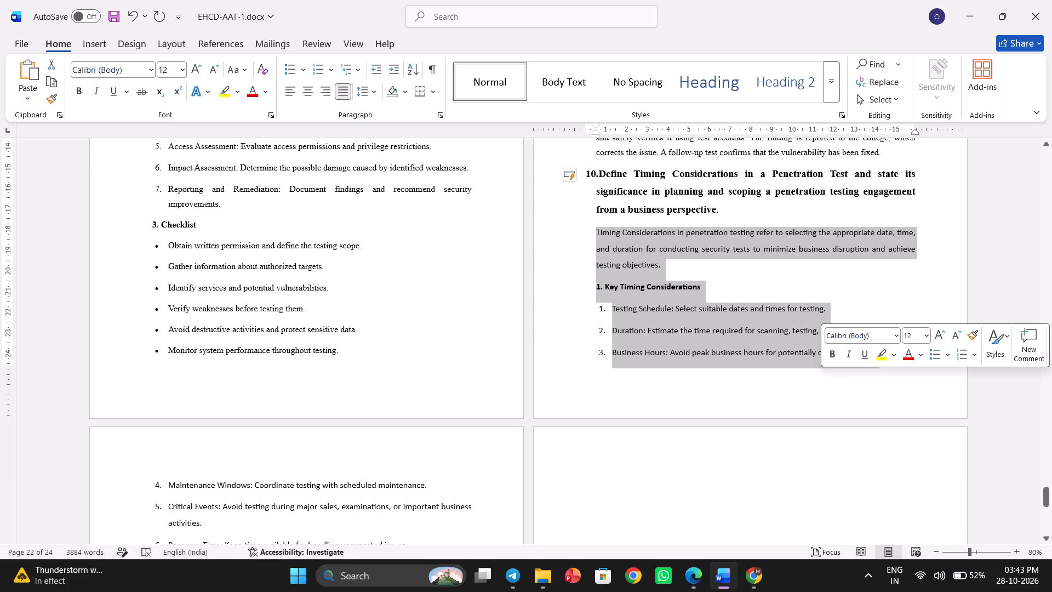
{"action": "left_click", "coordinate": [895, 335]}
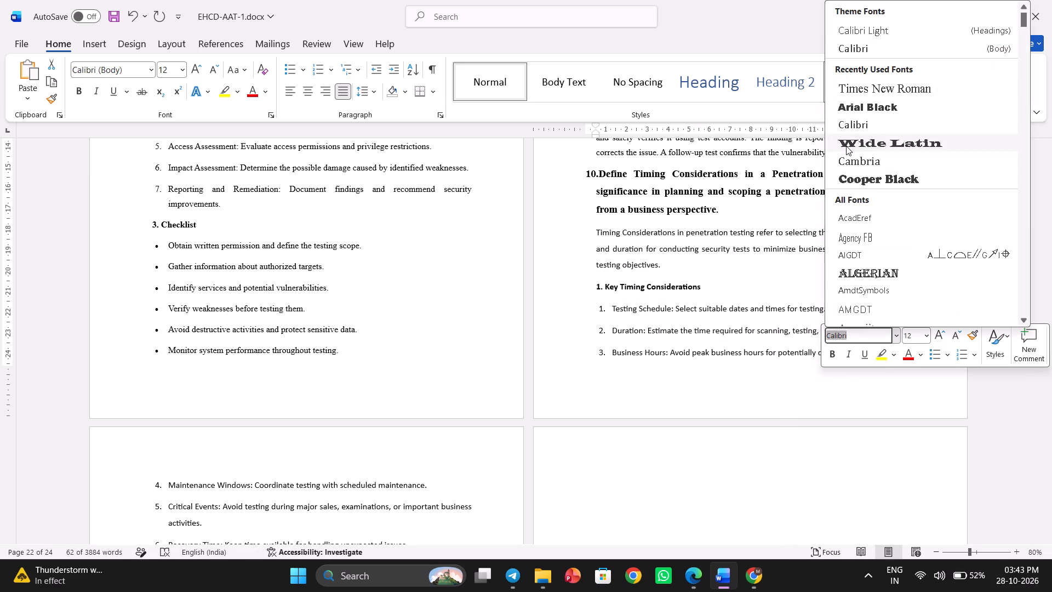
{"action": "left_click", "coordinate": [860, 90]}
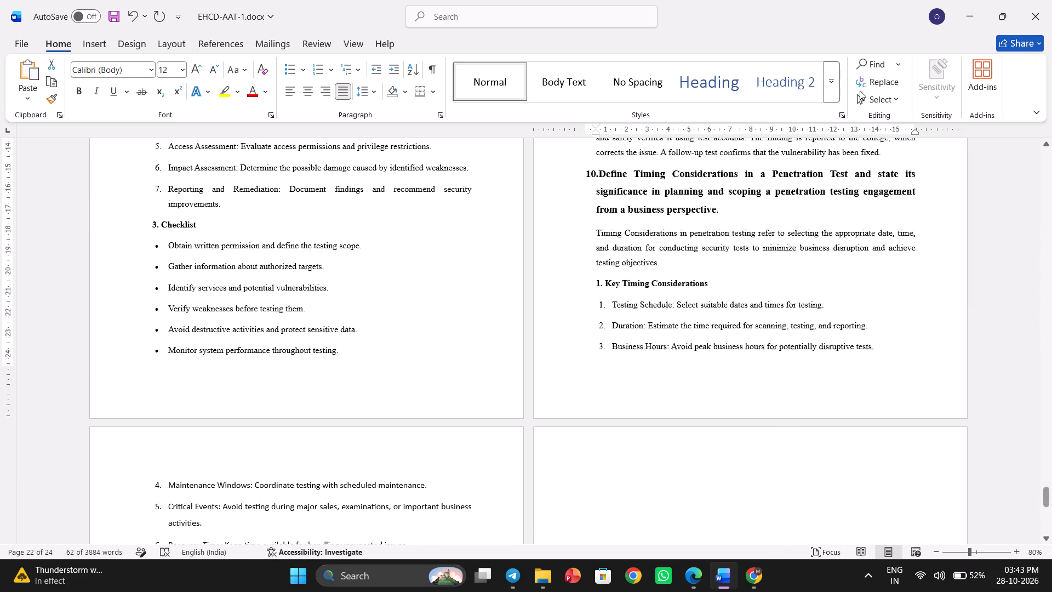
{"action": "left_click", "coordinate": [369, 90]}
{"action": "left_click", "coordinate": [384, 146]}
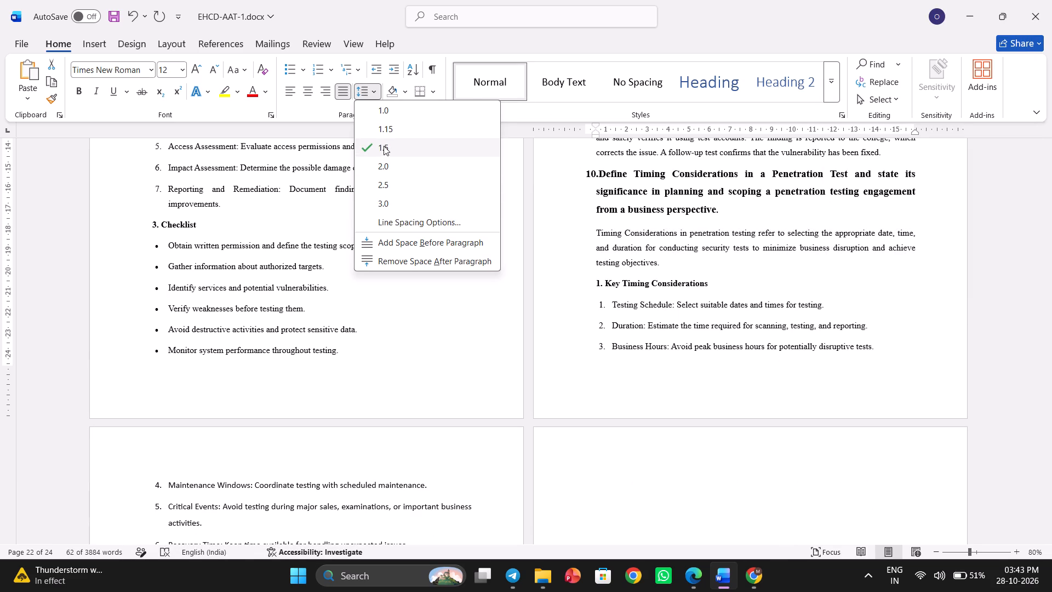
Set question 10's timing items 4 to 7 through the Supporting Diagram heading to Times New Roman with 1.5 line spacing.
{"action": "scroll", "coordinate": [408, 293], "scroll_direction": "down", "scroll_amount": 2}
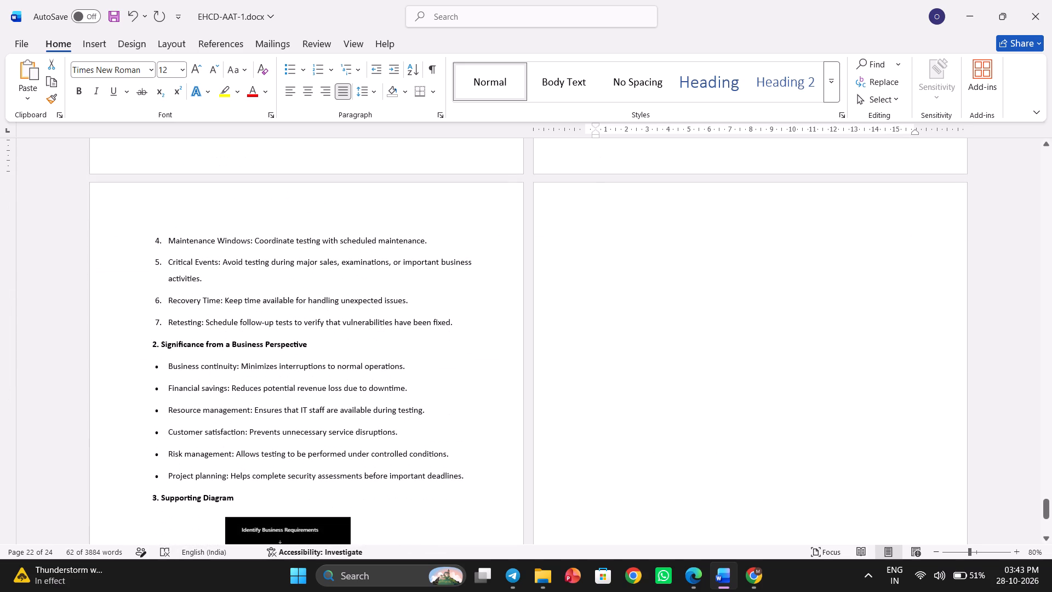
{"action": "scroll", "coordinate": [408, 293], "scroll_direction": "down", "scroll_amount": 1}
{"action": "left_click_drag", "start_coordinate": [237, 369], "coordinate": [159, 240]}
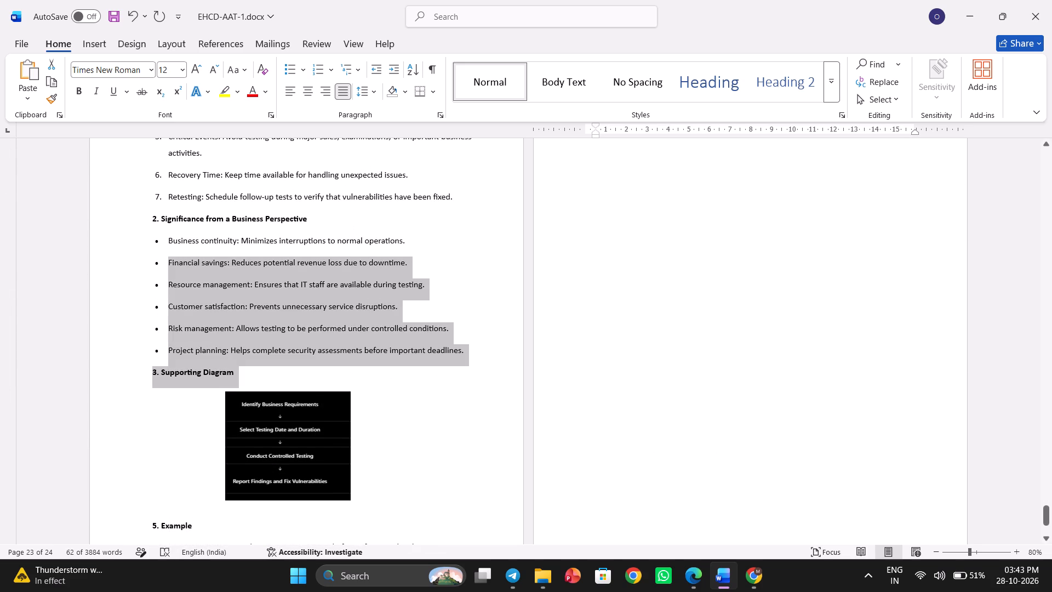
{"action": "left_click_drag", "start_coordinate": [159, 240], "coordinate": [144, 274]}
{"action": "left_click", "coordinate": [146, 74]}
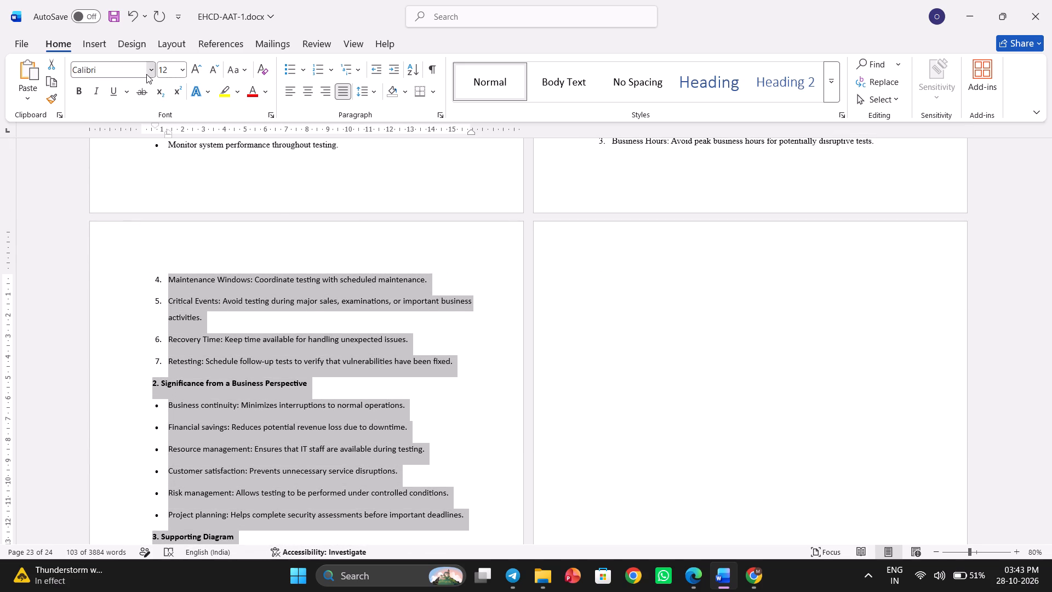
{"action": "left_click", "coordinate": [129, 167]}
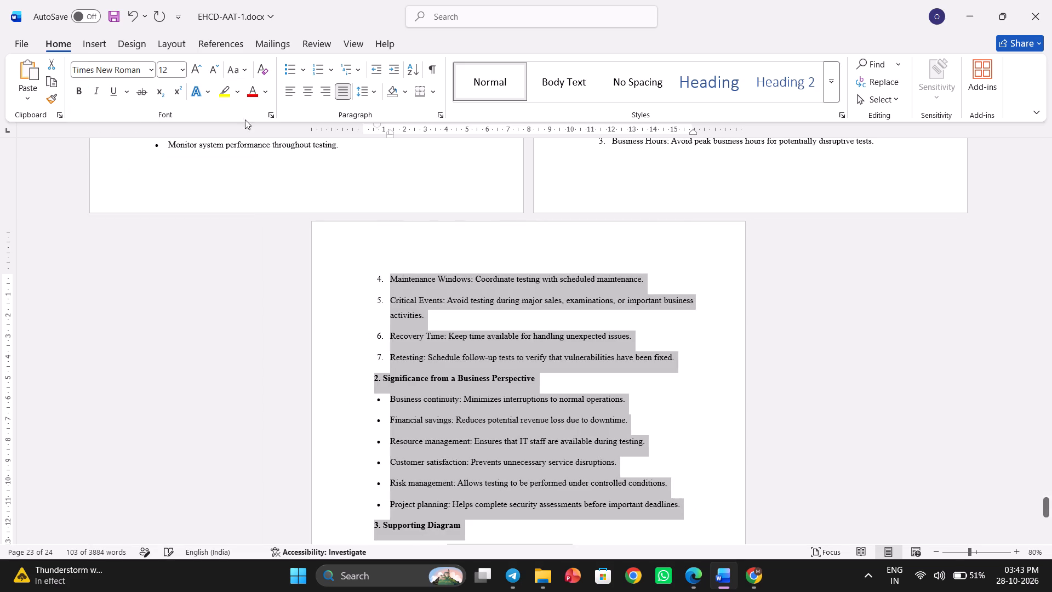
{"action": "left_click", "coordinate": [374, 89]}
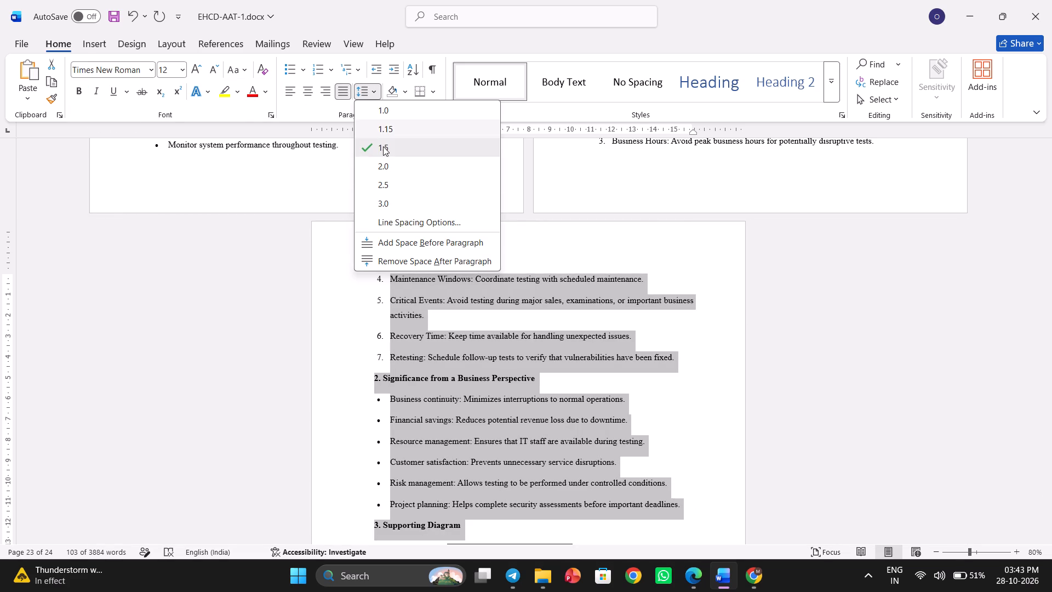
{"action": "left_click", "coordinate": [383, 146]}
Set question 10's Example heading and its paragraph to Times New Roman.
{"action": "scroll", "coordinate": [389, 326], "scroll_direction": "down", "scroll_amount": 1}
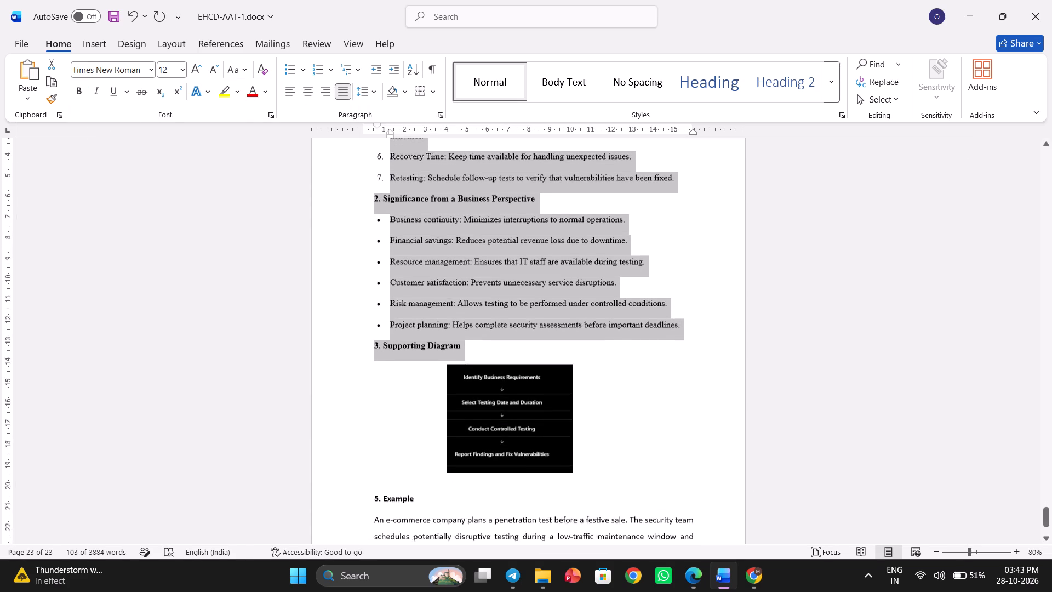
{"action": "scroll", "coordinate": [389, 326], "scroll_direction": "down", "scroll_amount": 1}
{"action": "left_click_drag", "start_coordinate": [482, 459], "coordinate": [449, 439]}
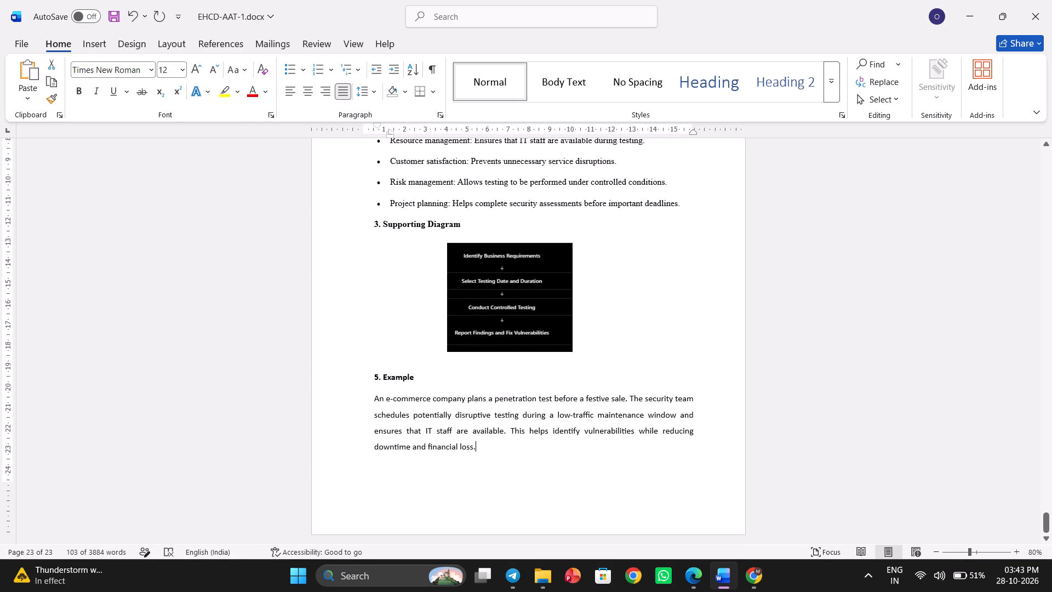
{"action": "left_click_drag", "start_coordinate": [449, 439], "coordinate": [371, 380]}
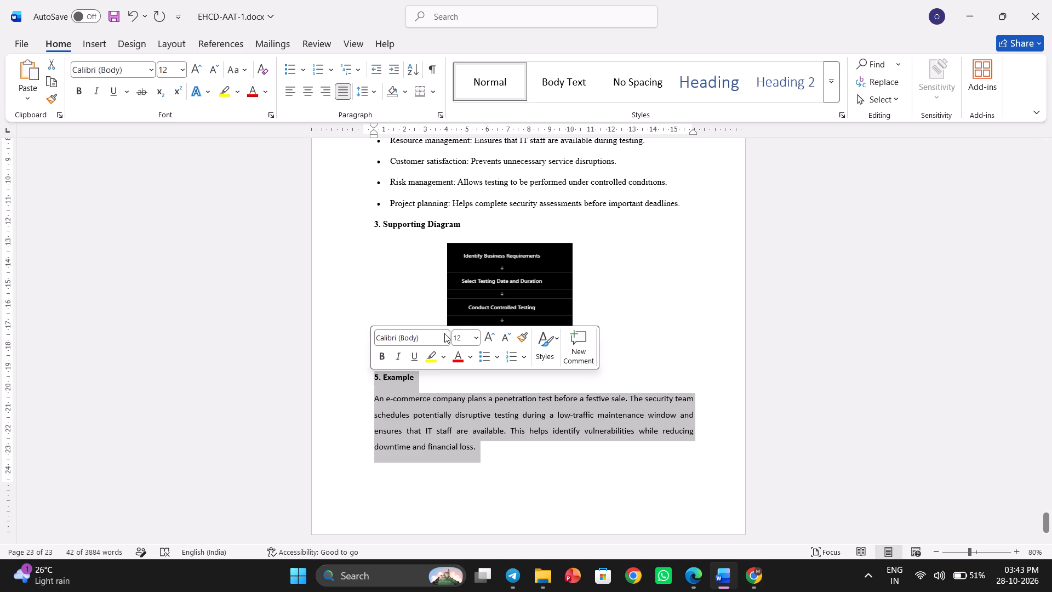
{"action": "left_click", "coordinate": [445, 339]}
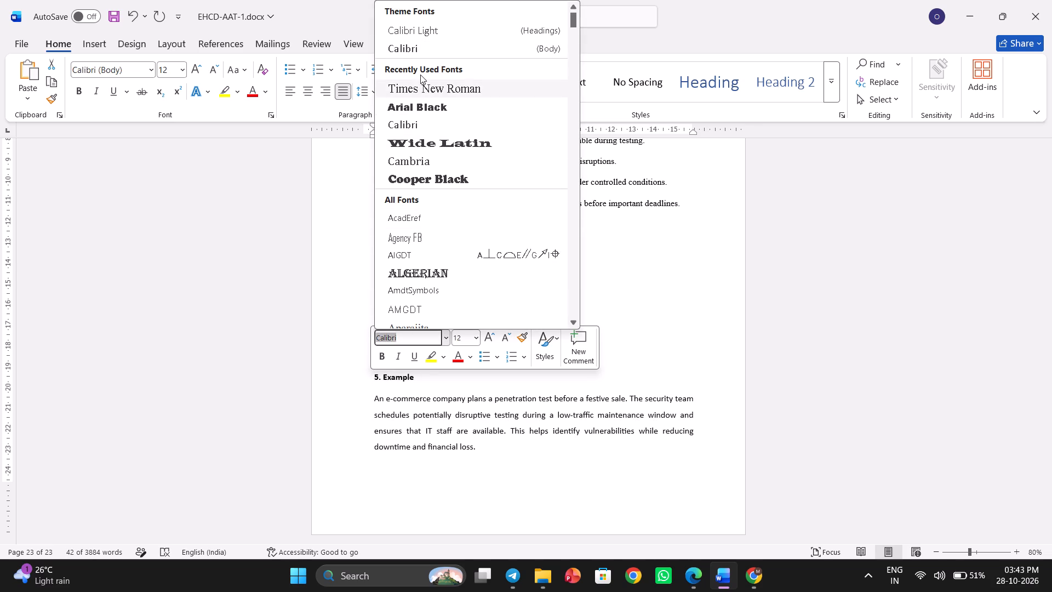
{"action": "left_click", "coordinate": [416, 83]}
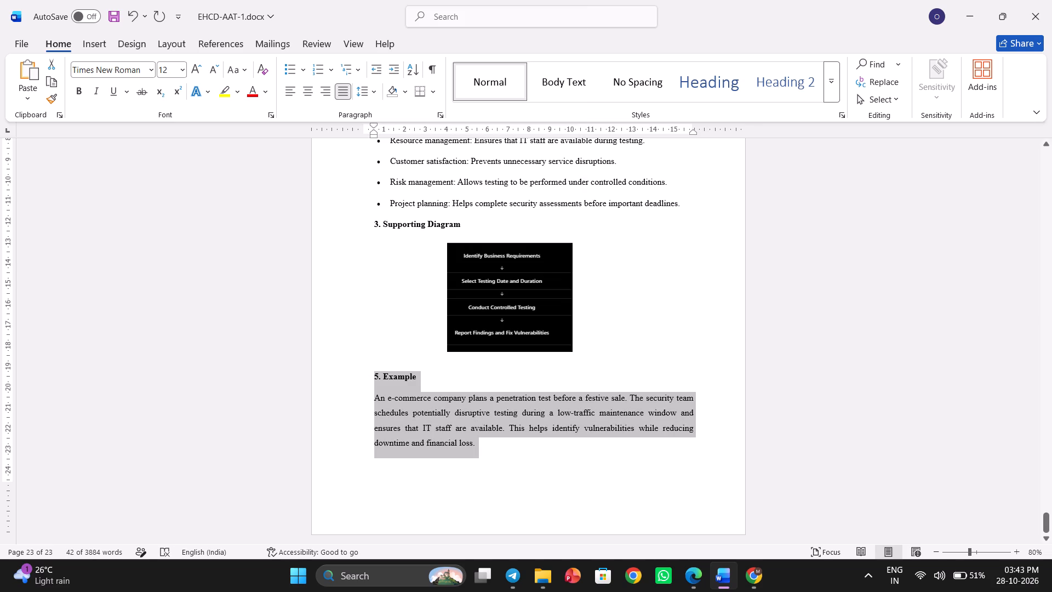
{"action": "left_click", "coordinate": [398, 305]}
Save the document, keeping it as the Word file EHCD-AAT-1.docx in the AAT-1 folder.
{"action": "key", "text": "ctrl+s"}
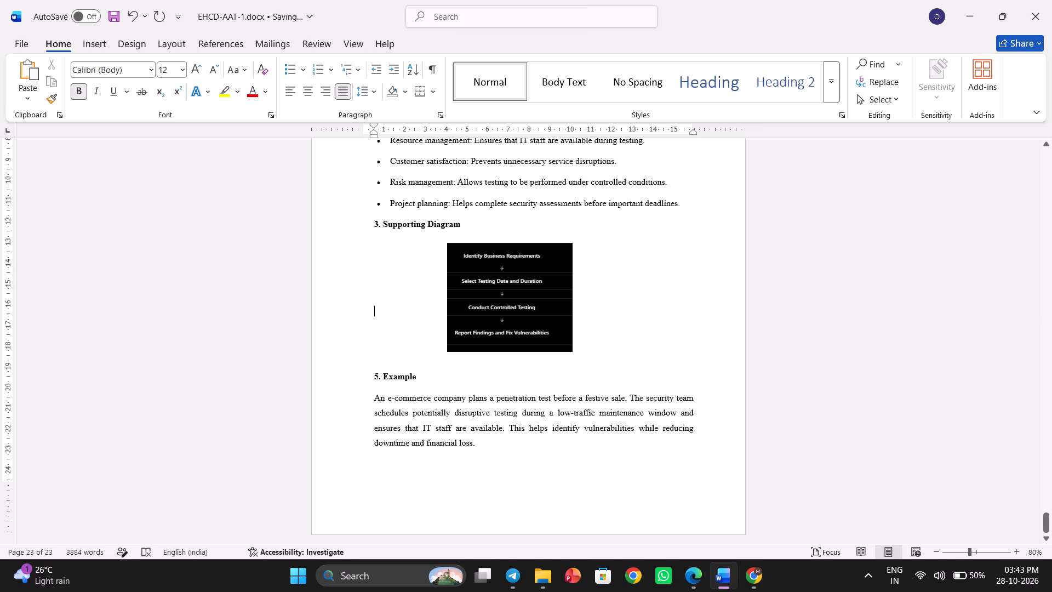
{"action": "left_click", "coordinate": [18, 37]}
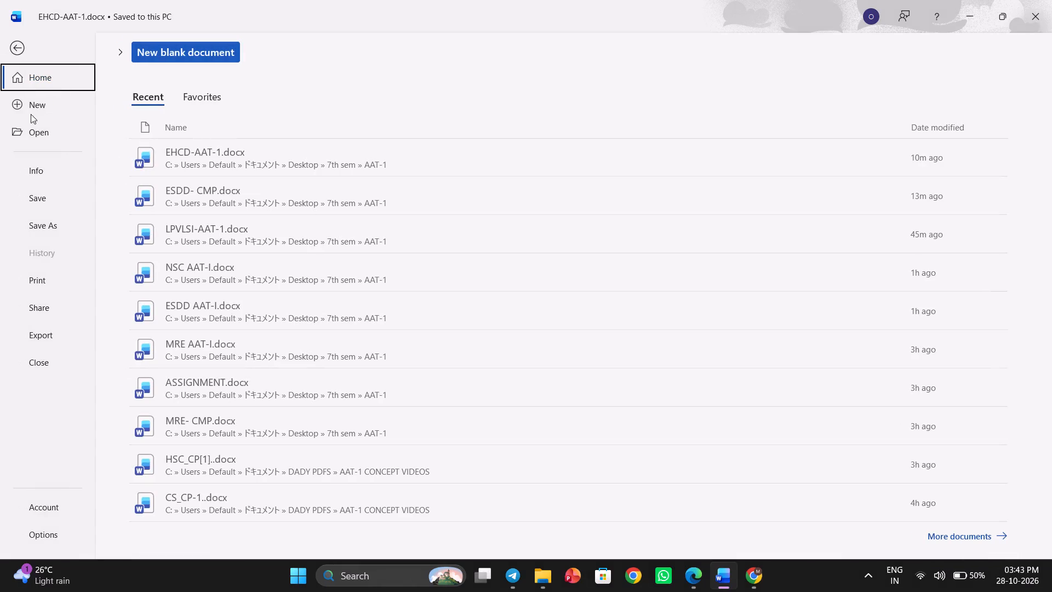
{"action": "left_click", "coordinate": [37, 218]}
{"action": "left_click", "coordinate": [371, 165]}
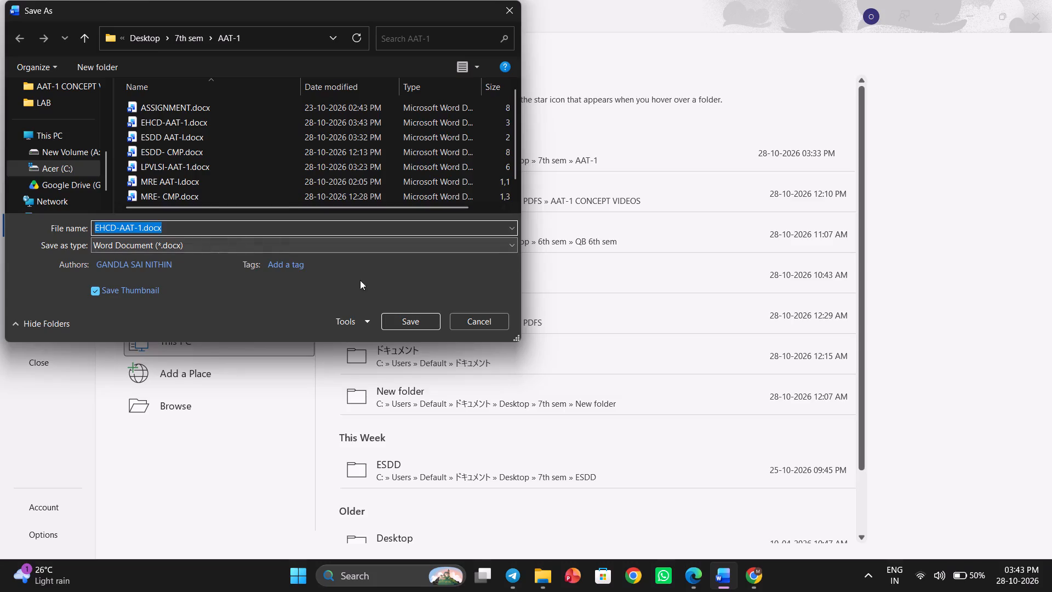
{"action": "left_click", "coordinate": [403, 323]}
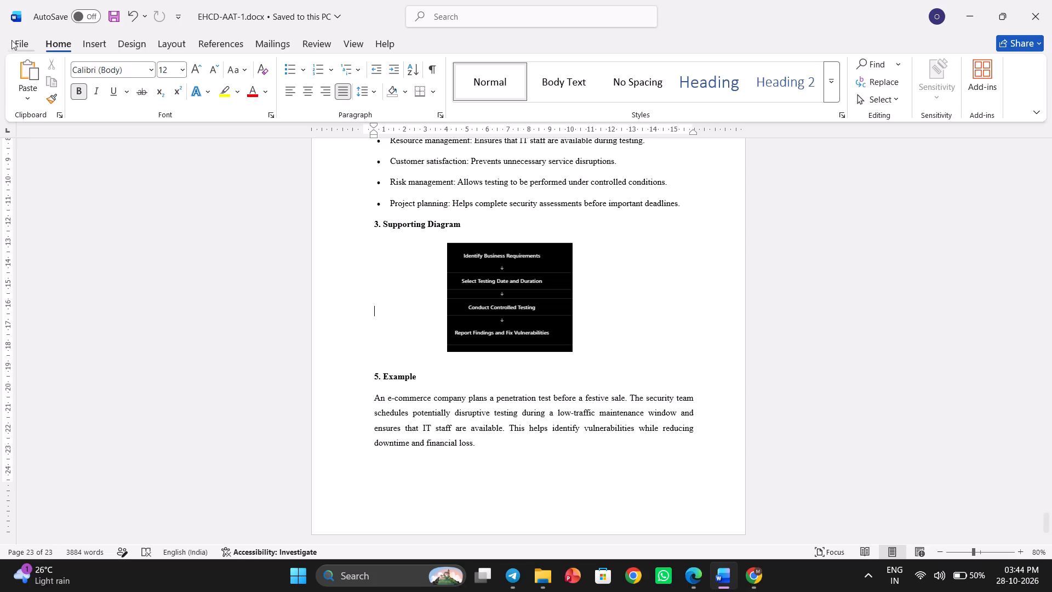
Save a PDF copy of the document as EHCD-AAT-1.pdf in the 7th sem LAB folder.
{"action": "left_click", "coordinate": [16, 43]}
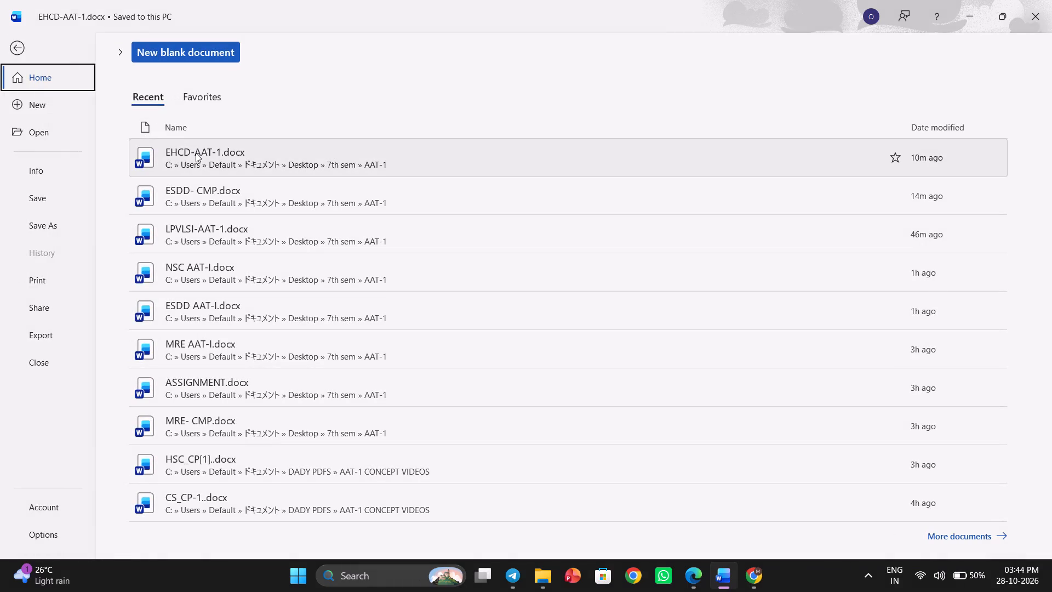
{"action": "left_click", "coordinate": [38, 228]}
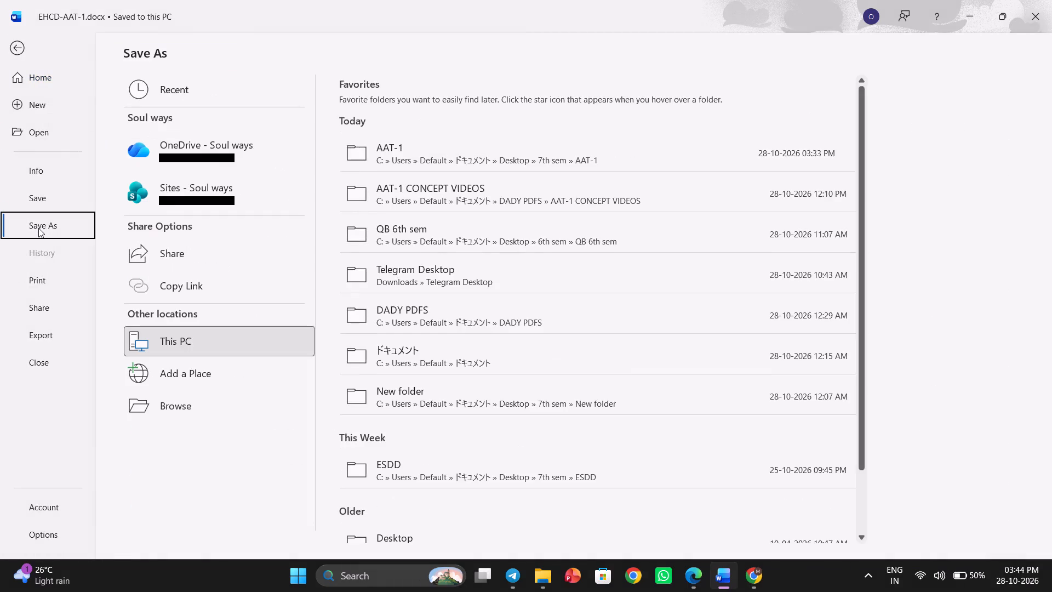
{"action": "left_click", "coordinate": [398, 152]}
{"action": "double_click", "coordinate": [62, 105]}
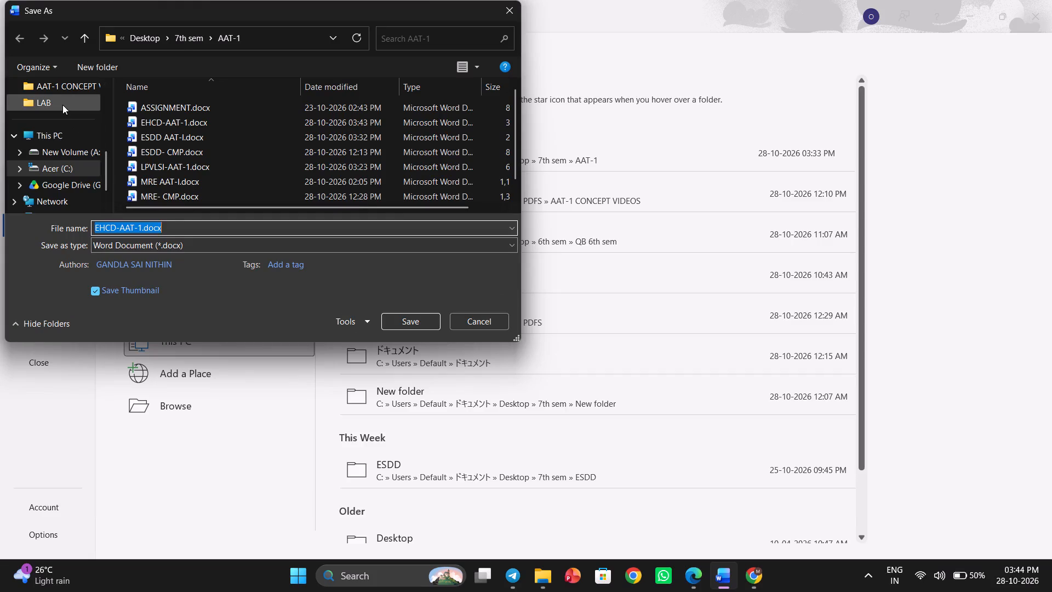
{"action": "left_click", "coordinate": [245, 247]}
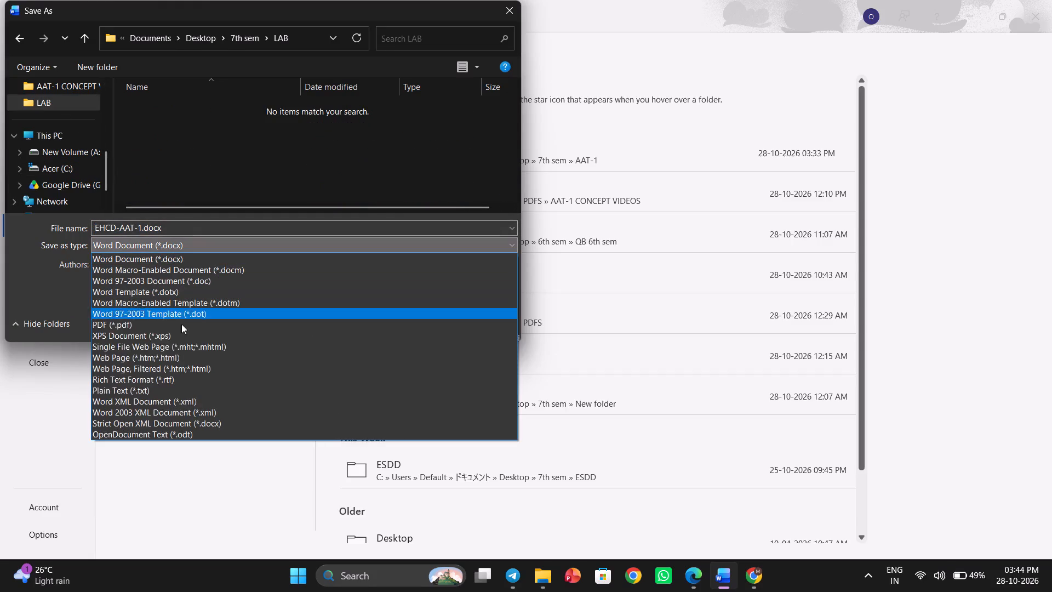
{"action": "left_click", "coordinate": [141, 323]}
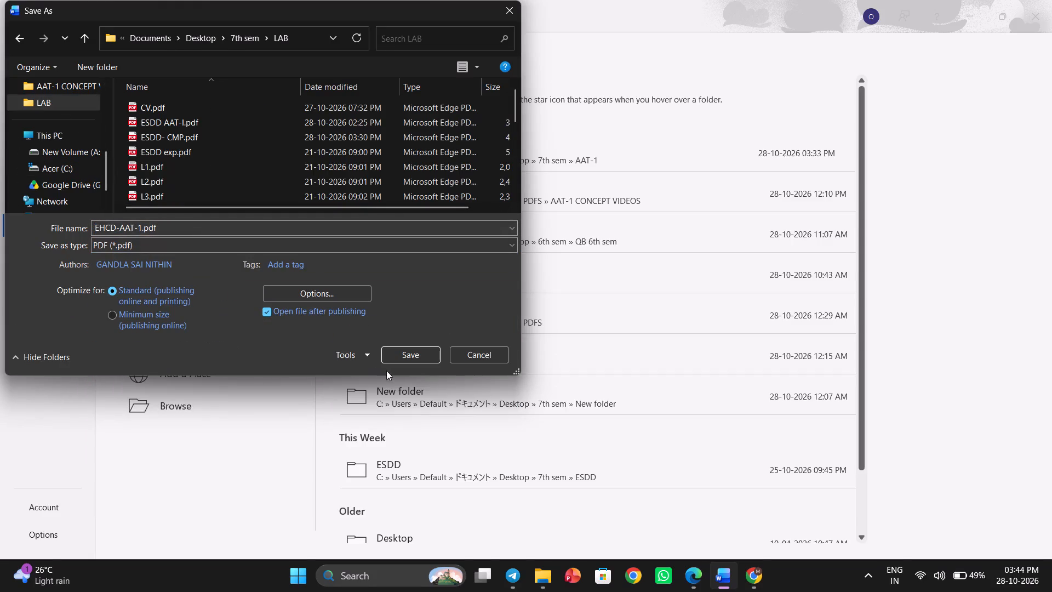
{"action": "left_click", "coordinate": [408, 357]}
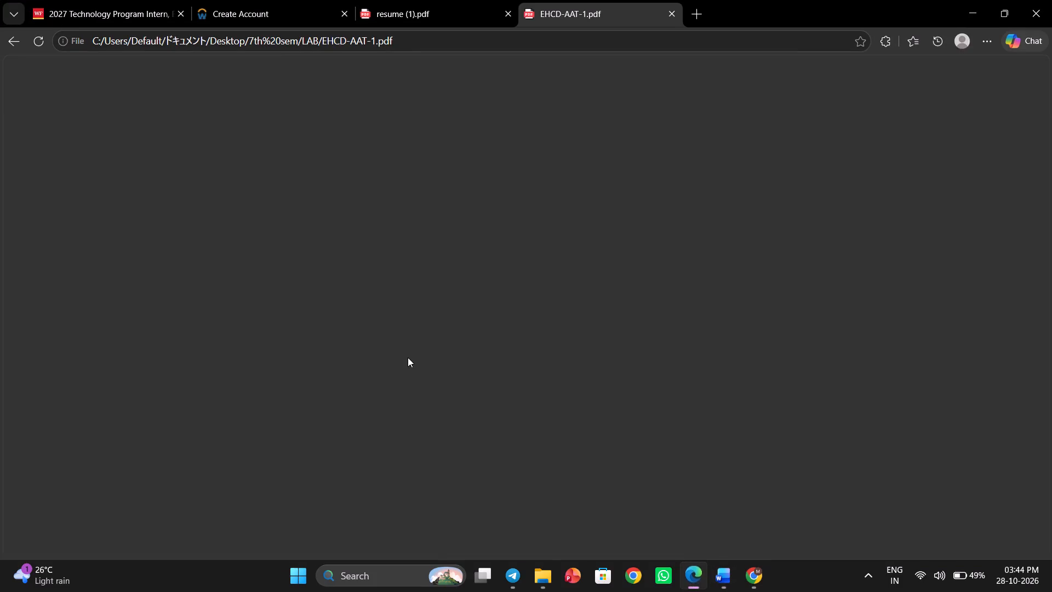
Look through the exported EHCD-AAT-1.pdf from the cover page to question 10, checking fonts, spacing and page layout.
{"action": "scroll", "coordinate": [408, 357], "scroll_direction": "down", "scroll_amount": 1}
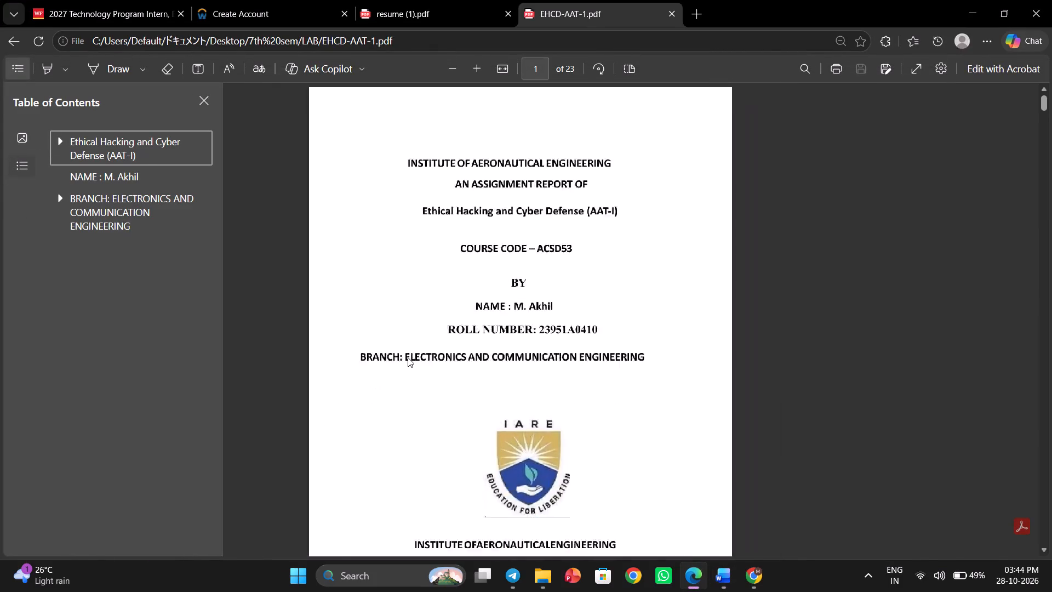
{"action": "scroll", "coordinate": [408, 357], "scroll_direction": "down", "scroll_amount": 1}
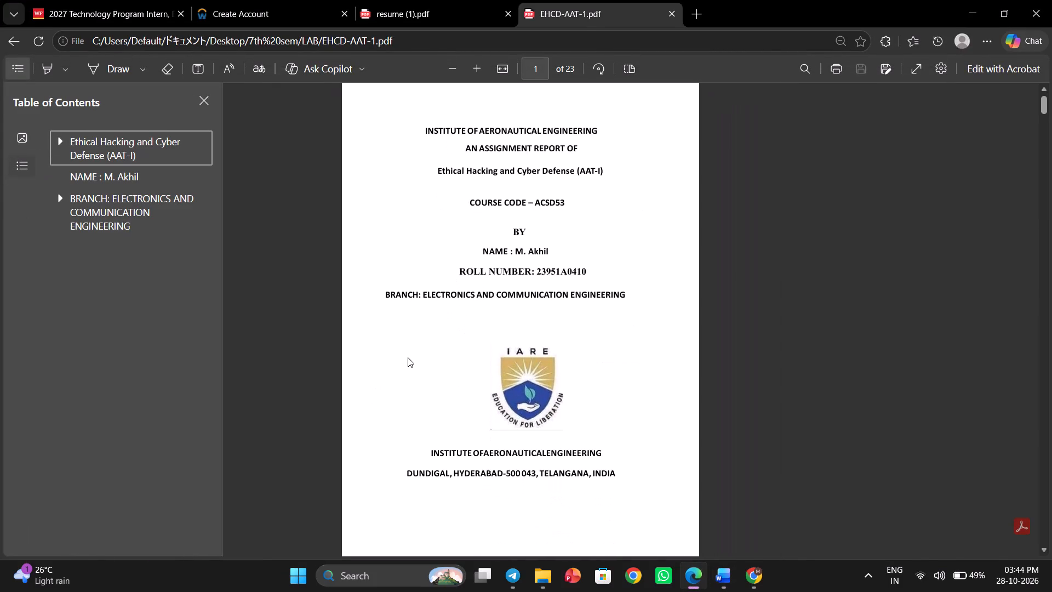
{"action": "scroll", "coordinate": [408, 357], "scroll_direction": "down", "scroll_amount": 3}
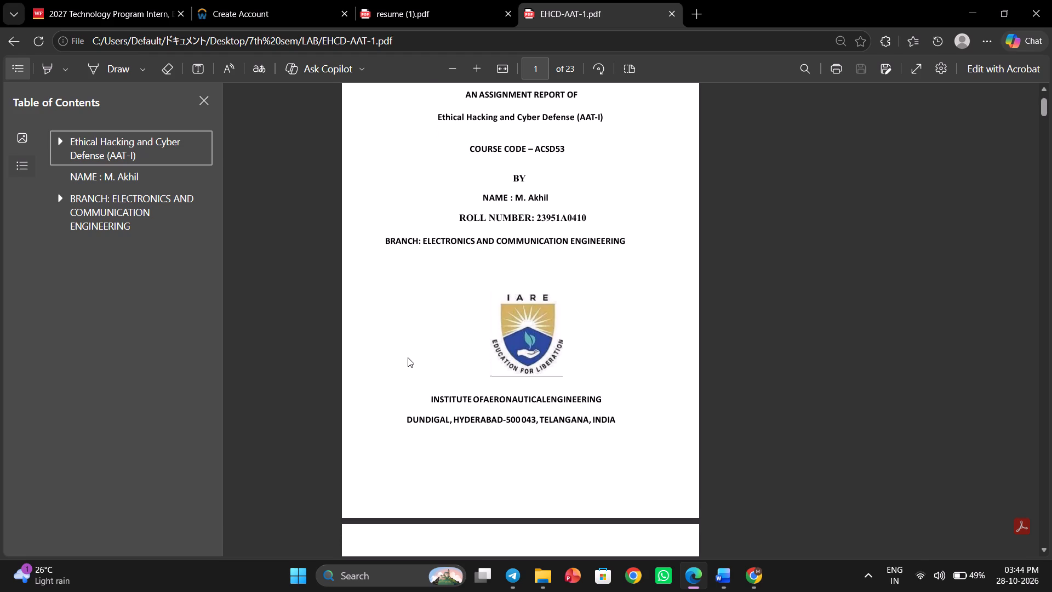
{"action": "scroll", "coordinate": [408, 357], "scroll_direction": "down", "scroll_amount": 3}
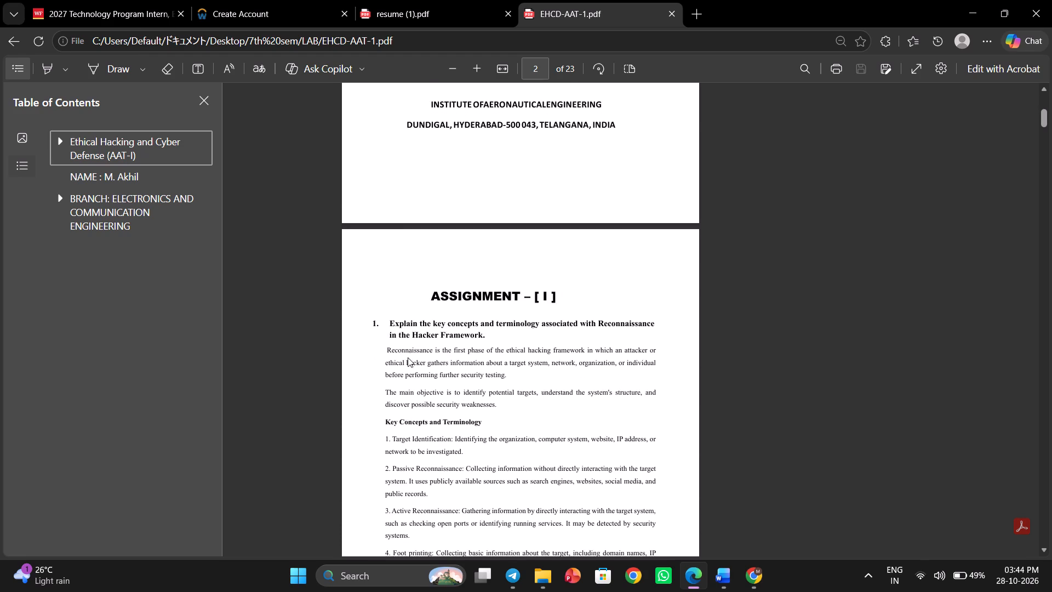
{"action": "scroll", "coordinate": [408, 357], "scroll_direction": "down", "scroll_amount": 2}
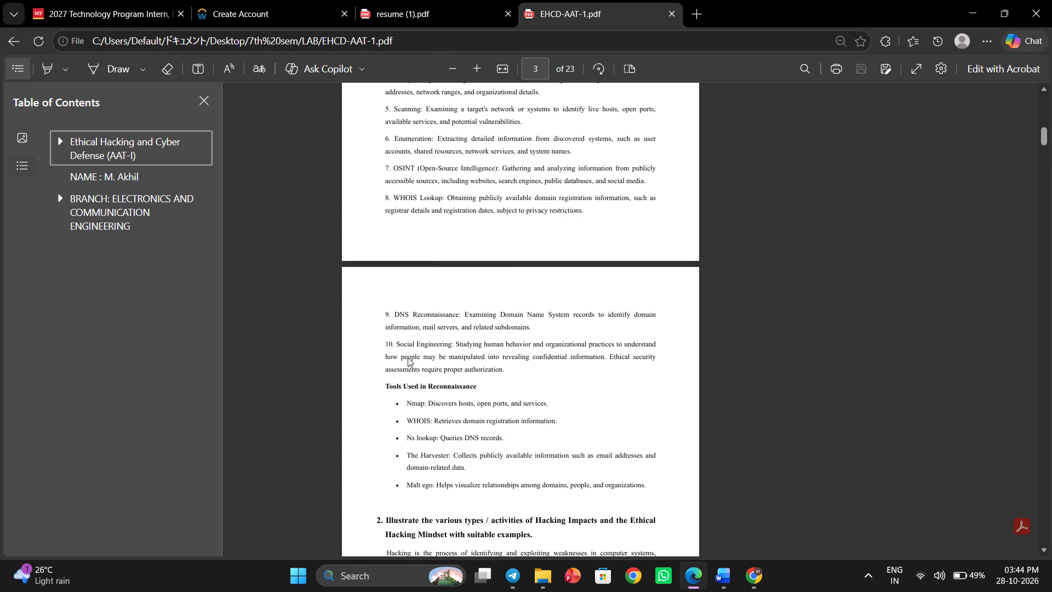
{"action": "scroll", "coordinate": [408, 357], "scroll_direction": "down", "scroll_amount": 4}
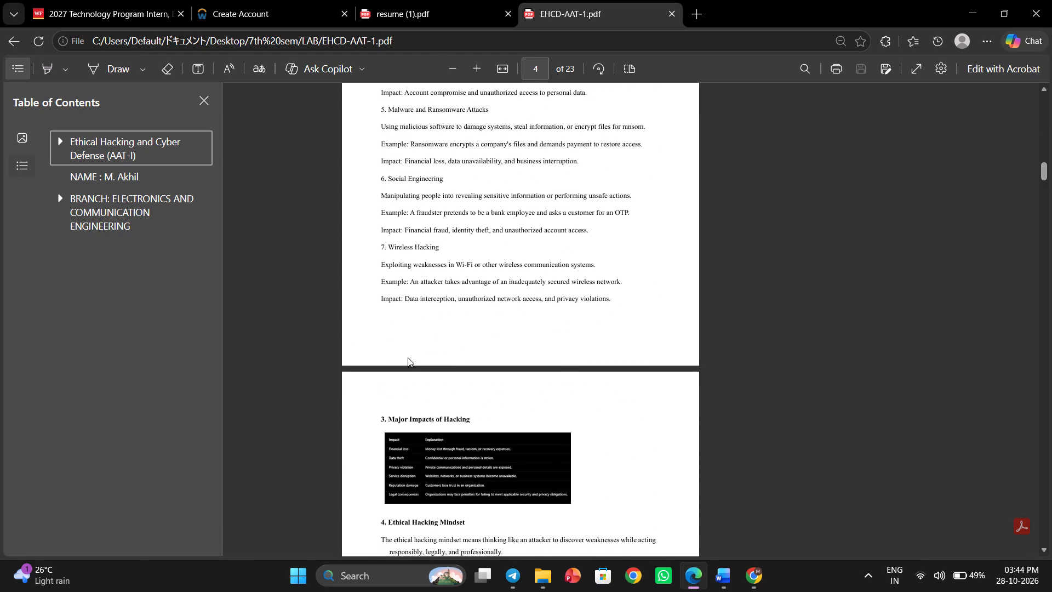
{"action": "scroll", "coordinate": [408, 357], "scroll_direction": "down", "scroll_amount": 6}
{"action": "scroll", "coordinate": [408, 357], "scroll_direction": "right", "scroll_amount": 1}
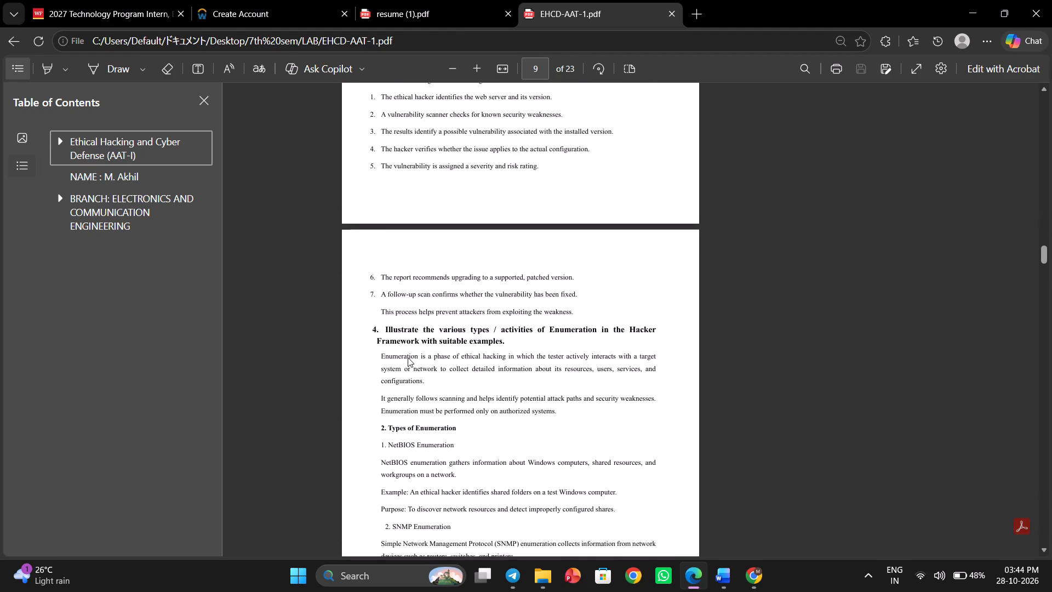
{"action": "scroll", "coordinate": [408, 357], "scroll_direction": "right", "scroll_amount": 1}
{"action": "scroll", "coordinate": [408, 357], "scroll_direction": "down", "scroll_amount": 4}
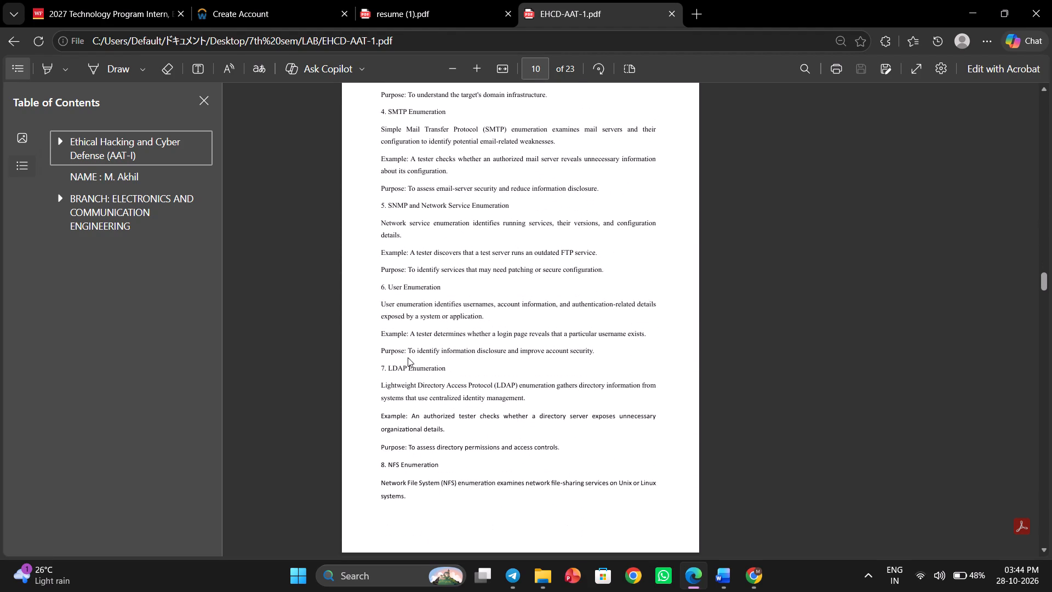
{"action": "scroll", "coordinate": [408, 357], "scroll_direction": "down", "scroll_amount": 6}
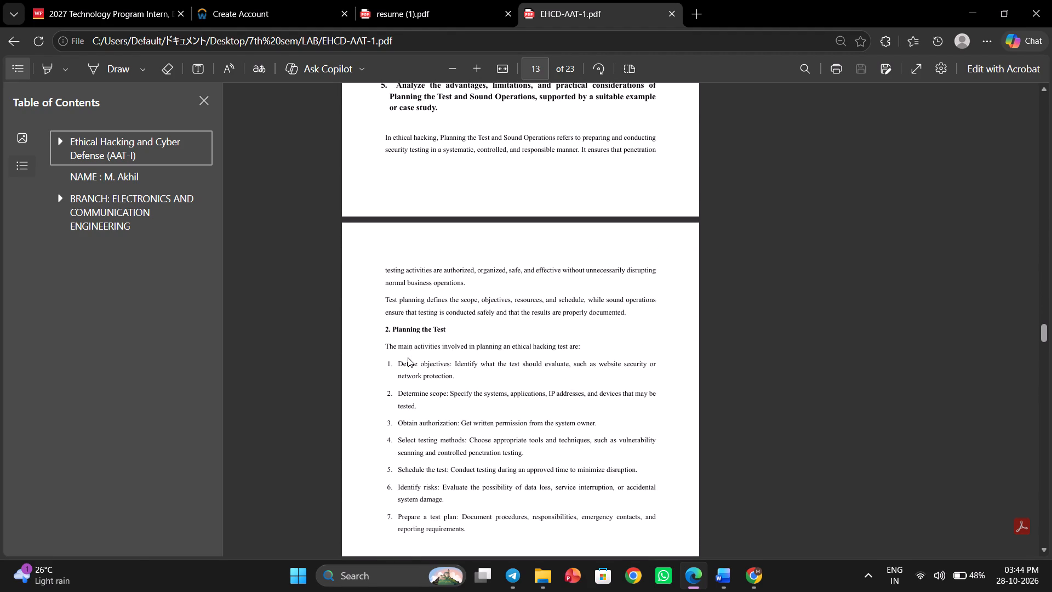
{"action": "scroll", "coordinate": [408, 357], "scroll_direction": "down", "scroll_amount": 3}
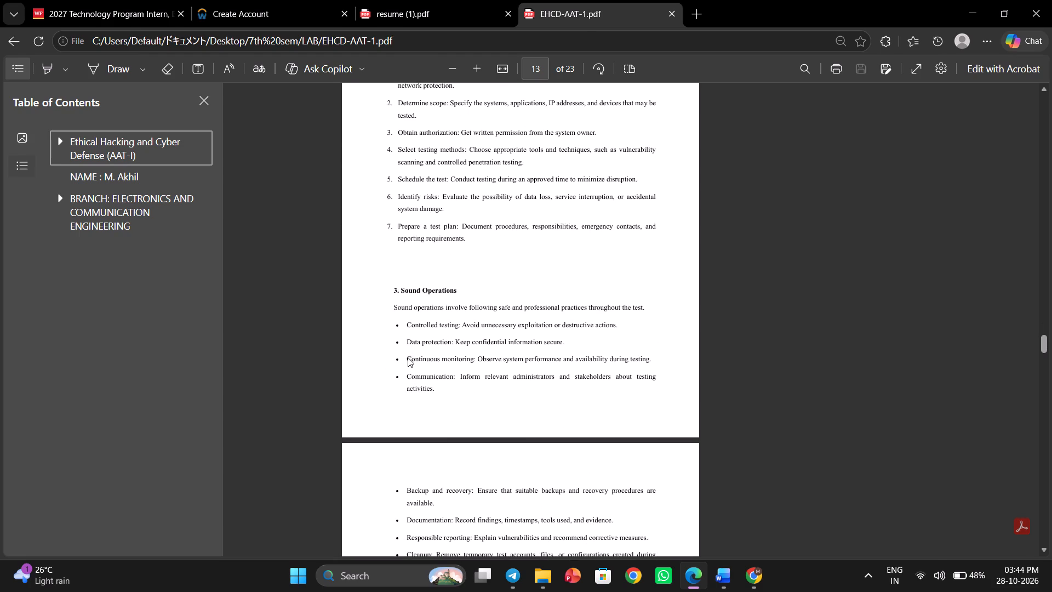
{"action": "scroll", "coordinate": [408, 357], "scroll_direction": "down", "scroll_amount": 4}
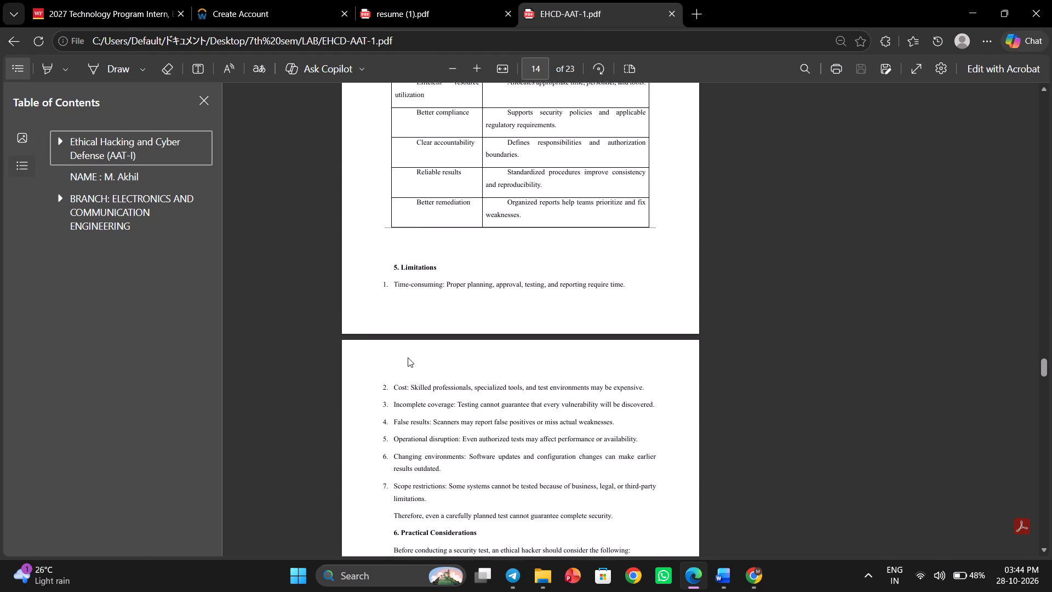
{"action": "scroll", "coordinate": [408, 357], "scroll_direction": "down", "scroll_amount": 4}
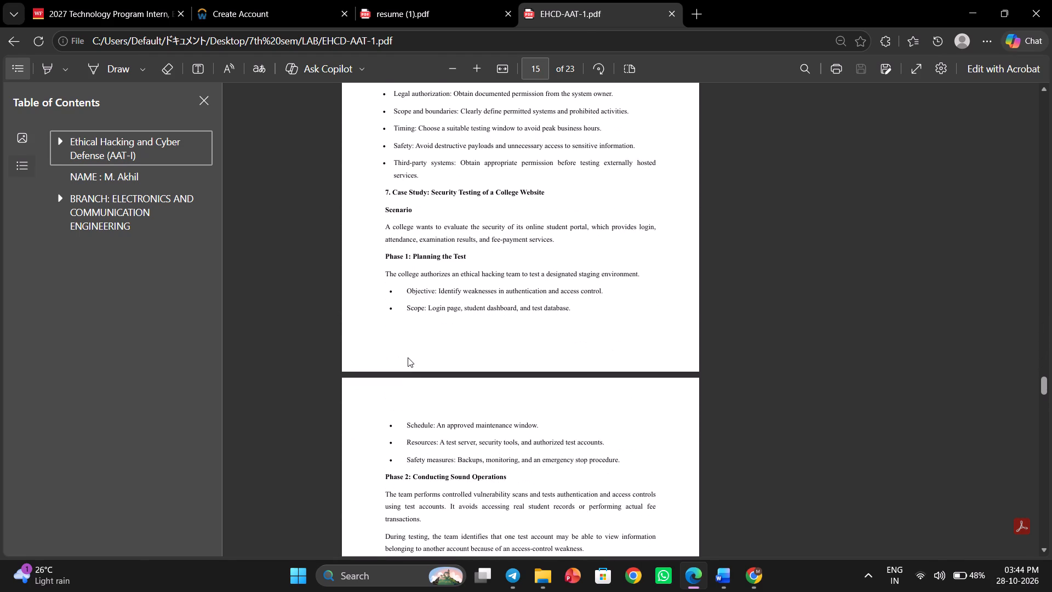
{"action": "scroll", "coordinate": [408, 357], "scroll_direction": "down", "scroll_amount": 4}
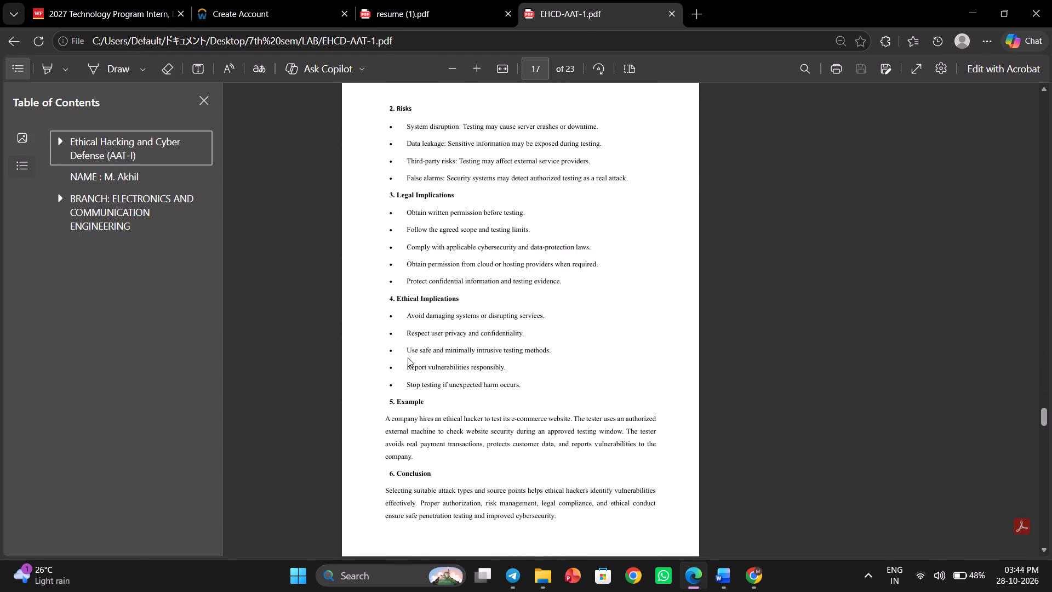
{"action": "scroll", "coordinate": [408, 357], "scroll_direction": "down", "scroll_amount": 5}
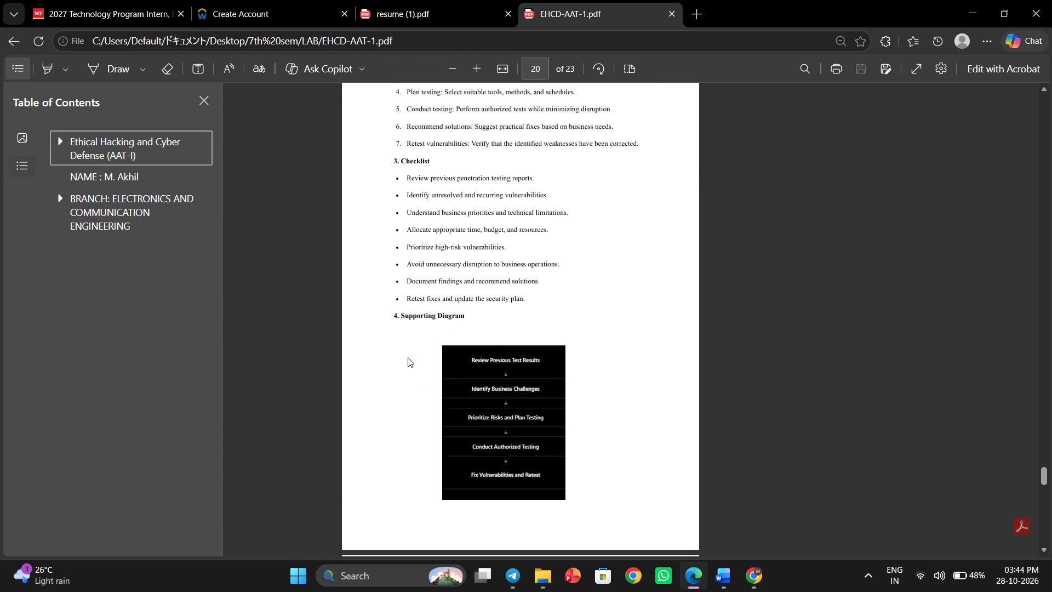
{"action": "scroll", "coordinate": [408, 357], "scroll_direction": "down", "scroll_amount": 3}
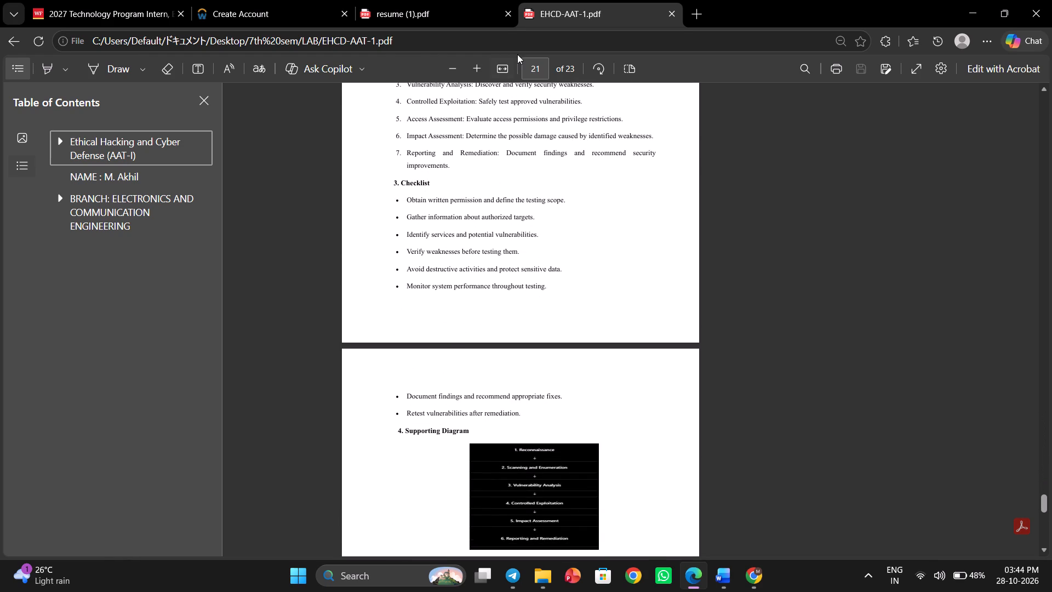
Switch to the EHCD-AAT-1 document in Word and review its formatting and gaps from the cover page to question 5.
{"action": "left_click", "coordinate": [704, 587]}
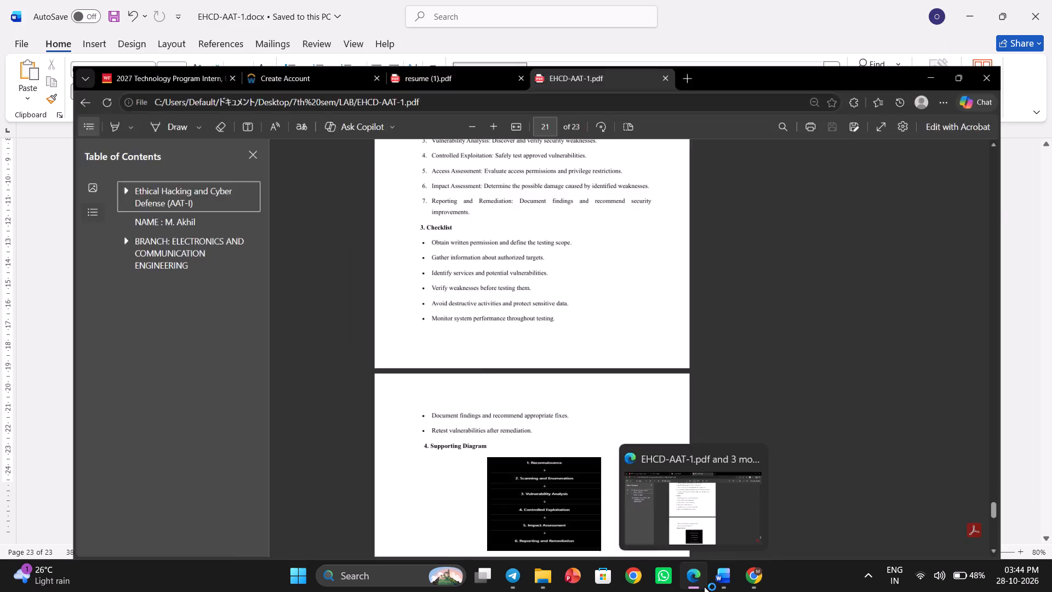
{"action": "left_click", "coordinate": [712, 585]}
{"action": "left_click", "coordinate": [712, 585]}
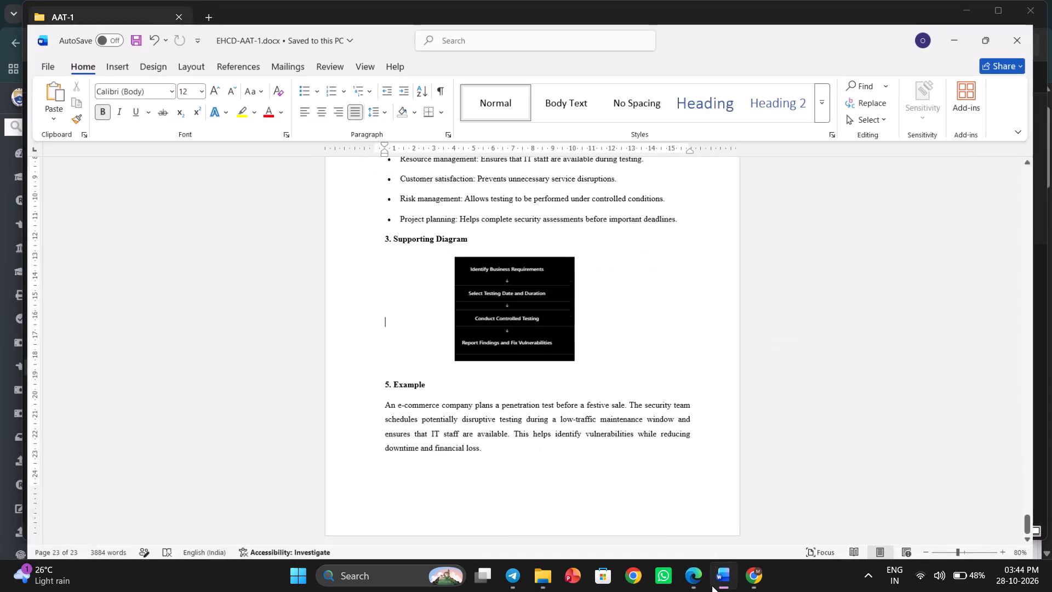
{"action": "scroll", "coordinate": [521, 354], "scroll_direction": "up", "scroll_amount": 1}
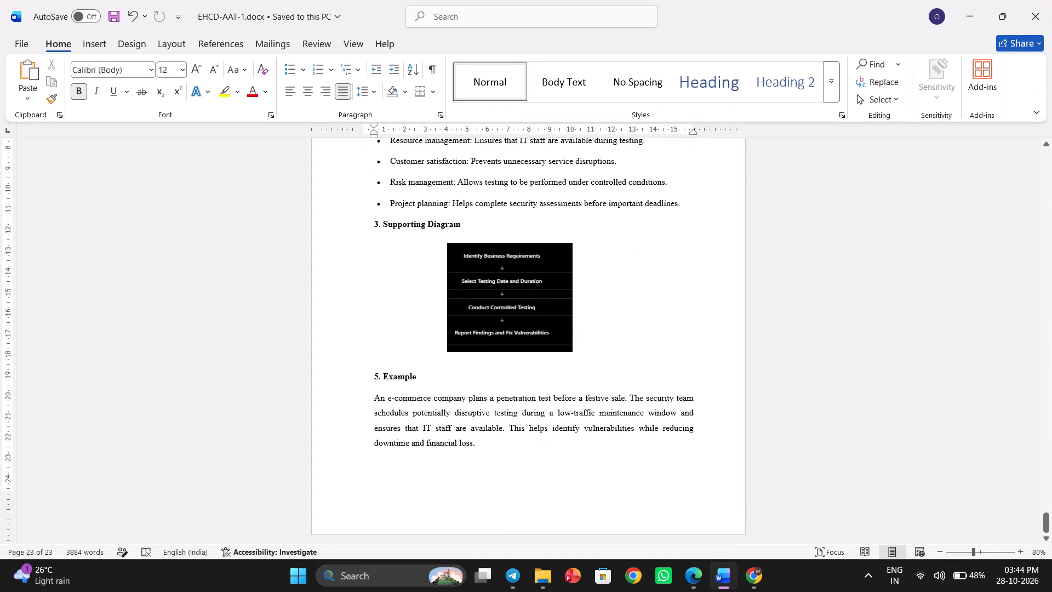
{"action": "scroll", "coordinate": [521, 354], "scroll_direction": "up", "scroll_amount": 5}
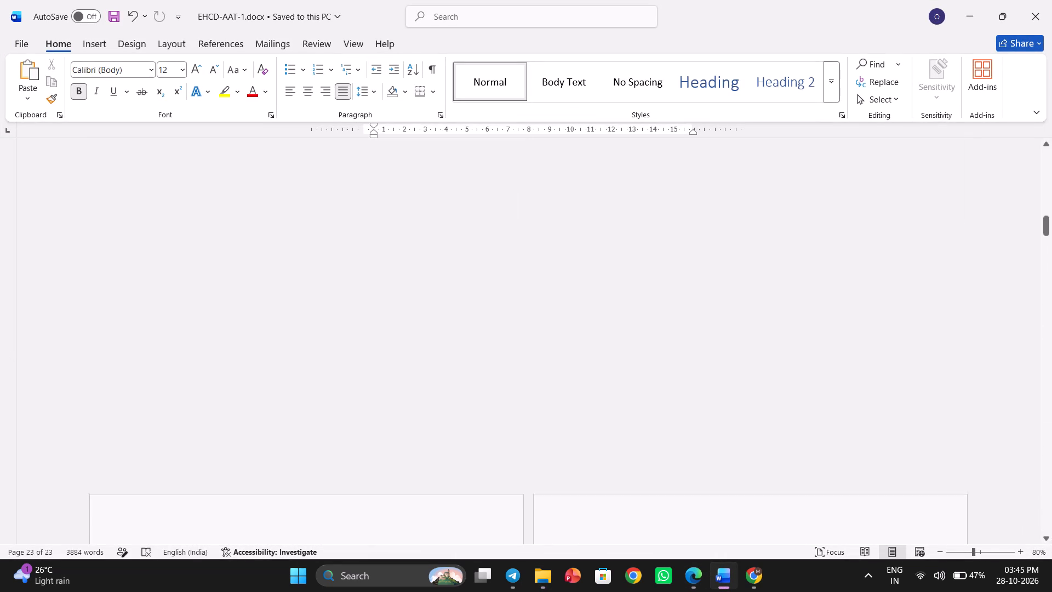
{"action": "scroll", "coordinate": [521, 354], "scroll_direction": "up", "scroll_amount": 2}
{"action": "scroll", "coordinate": [521, 354], "scroll_direction": "down", "scroll_amount": 1}
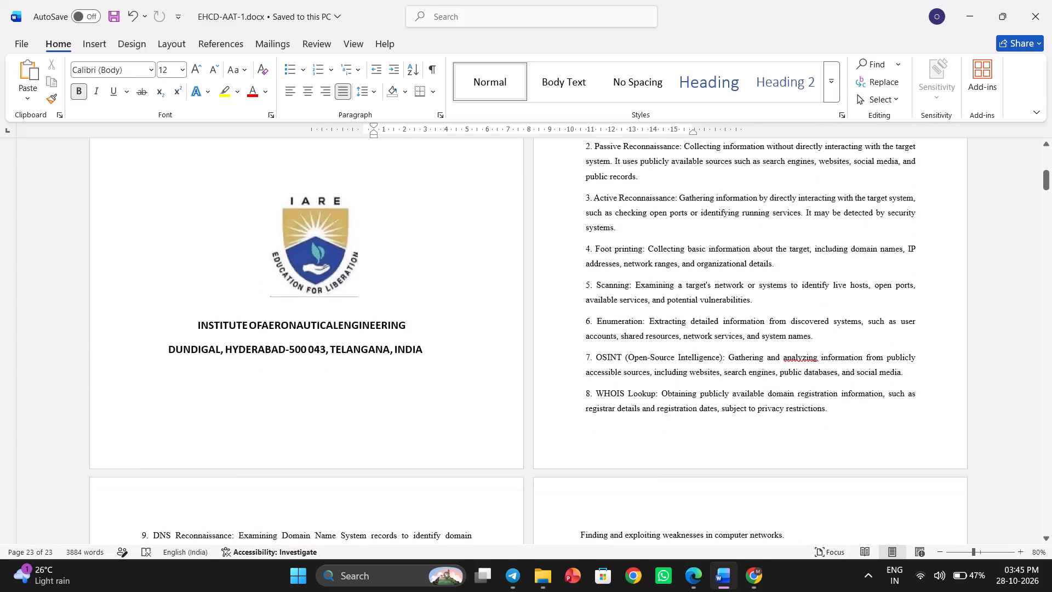
{"action": "scroll", "coordinate": [521, 354], "scroll_direction": "down", "scroll_amount": 1}
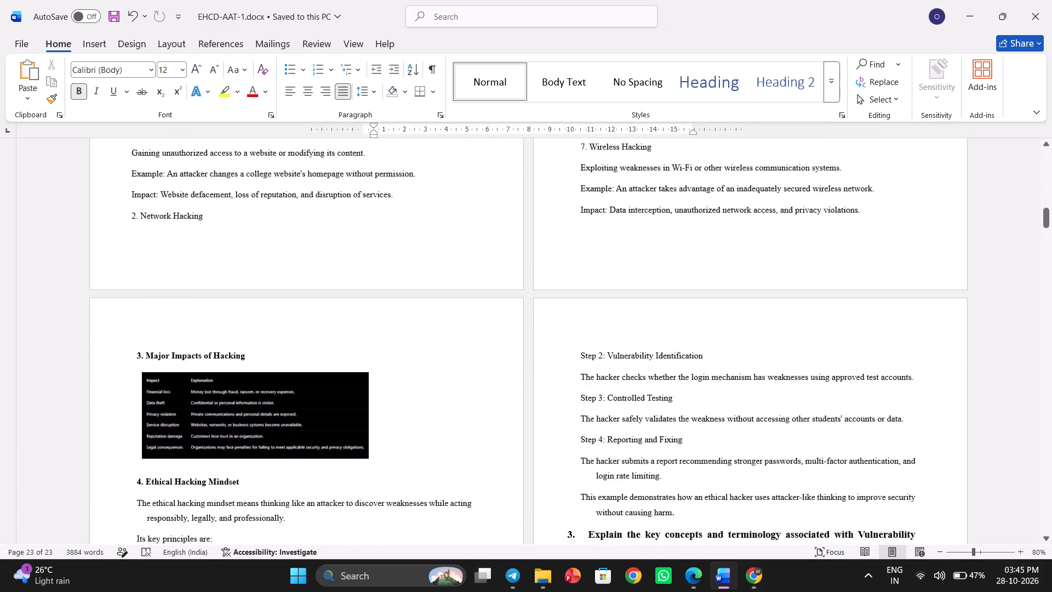
{"action": "scroll", "coordinate": [521, 354], "scroll_direction": "down", "scroll_amount": 2}
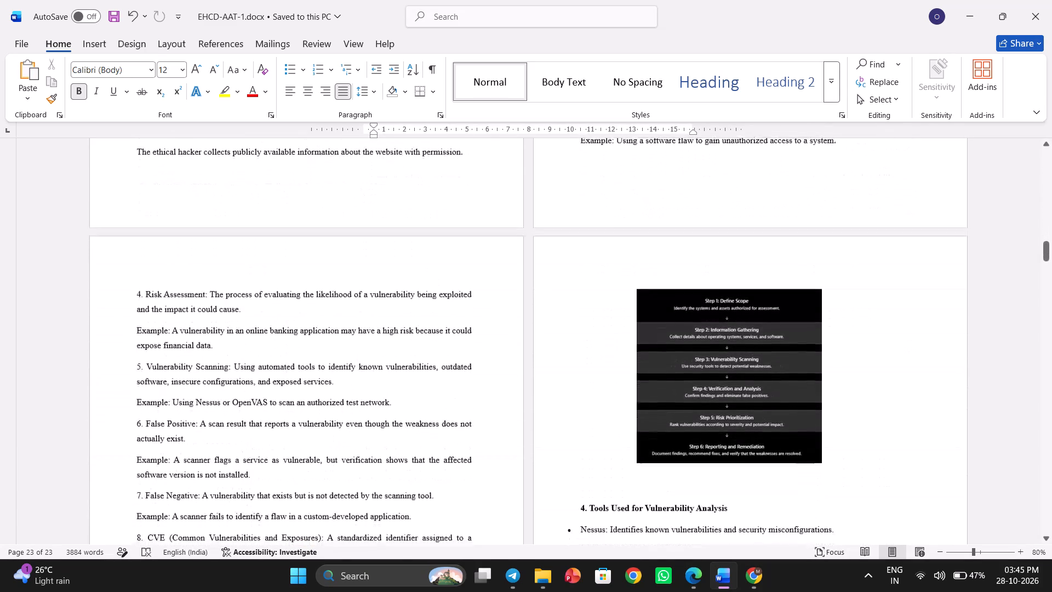
{"action": "scroll", "coordinate": [521, 354], "scroll_direction": "down", "scroll_amount": 1}
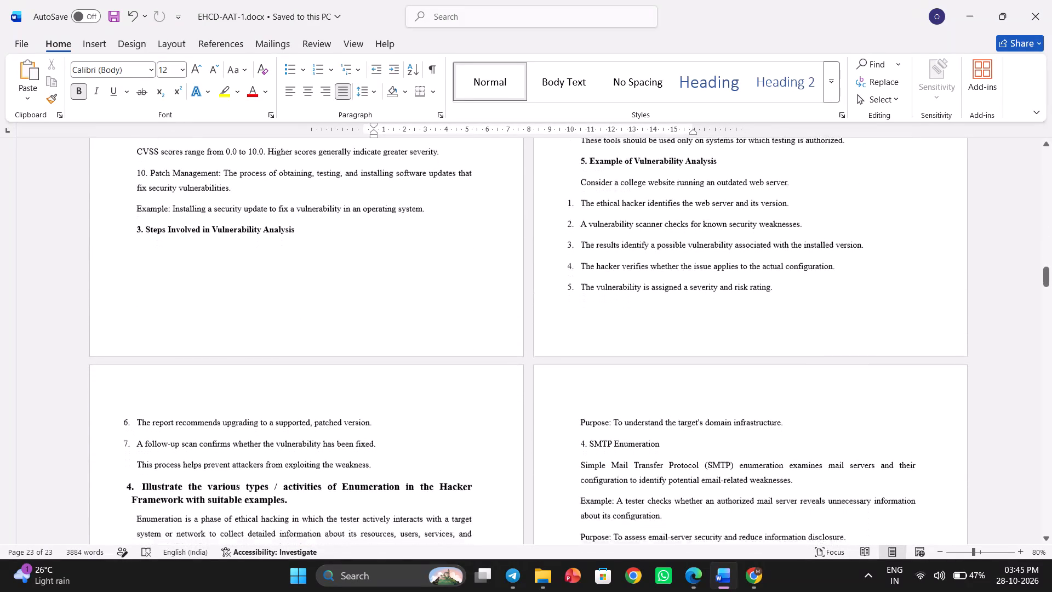
{"action": "scroll", "coordinate": [521, 354], "scroll_direction": "down", "scroll_amount": 2}
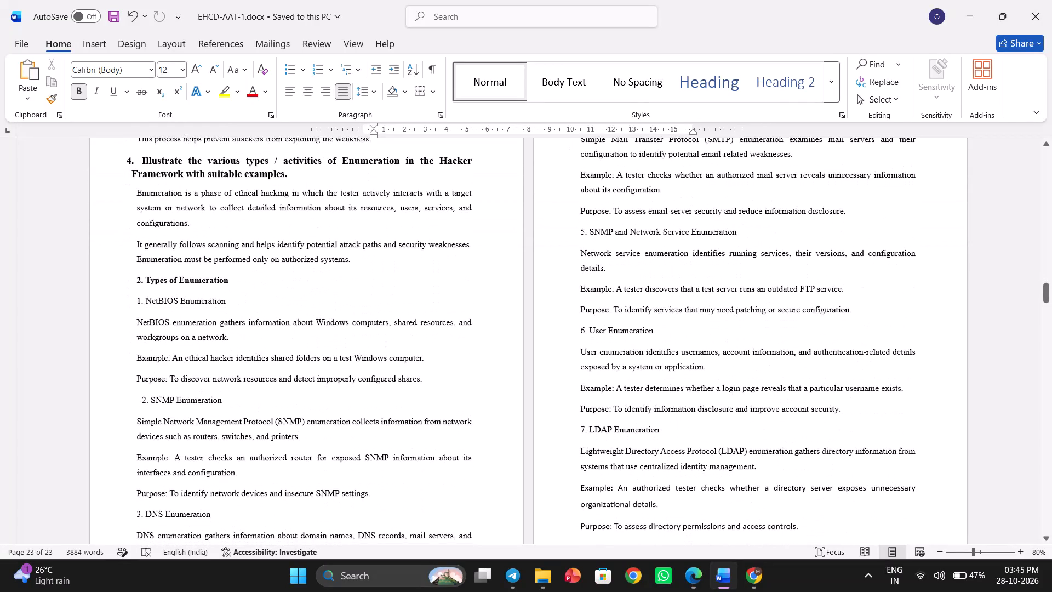
{"action": "scroll", "coordinate": [521, 354], "scroll_direction": "down", "scroll_amount": 1}
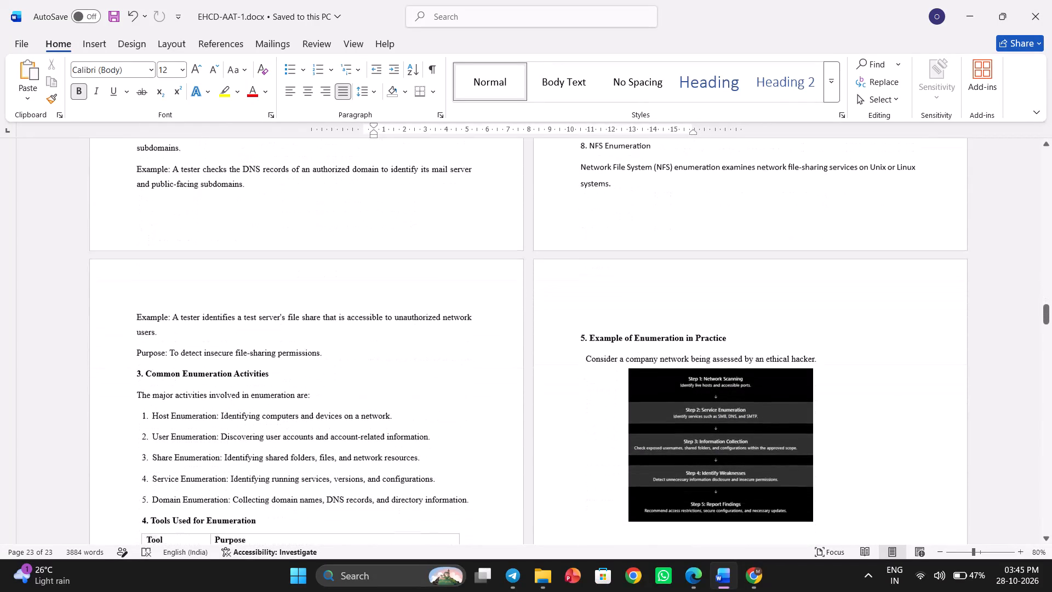
{"action": "scroll", "coordinate": [521, 354], "scroll_direction": "down", "scroll_amount": 2}
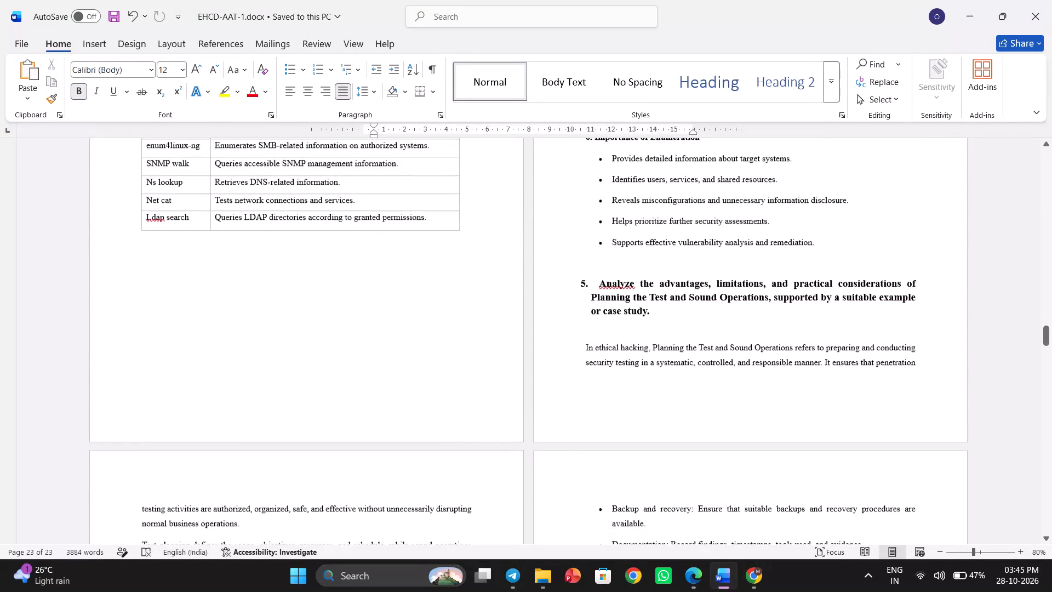
Delete the blank line between question 5's heading and its opening paragraph.
{"action": "scroll", "coordinate": [521, 354], "scroll_direction": "down", "scroll_amount": 1}
{"action": "left_click", "coordinate": [596, 267]}
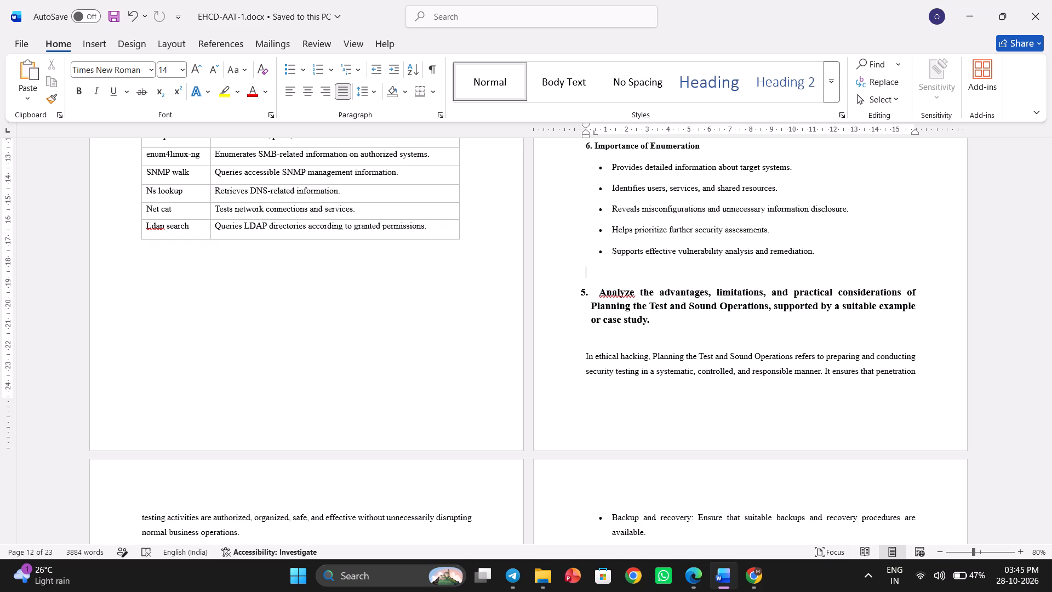
{"action": "left_click", "coordinate": [593, 335]}
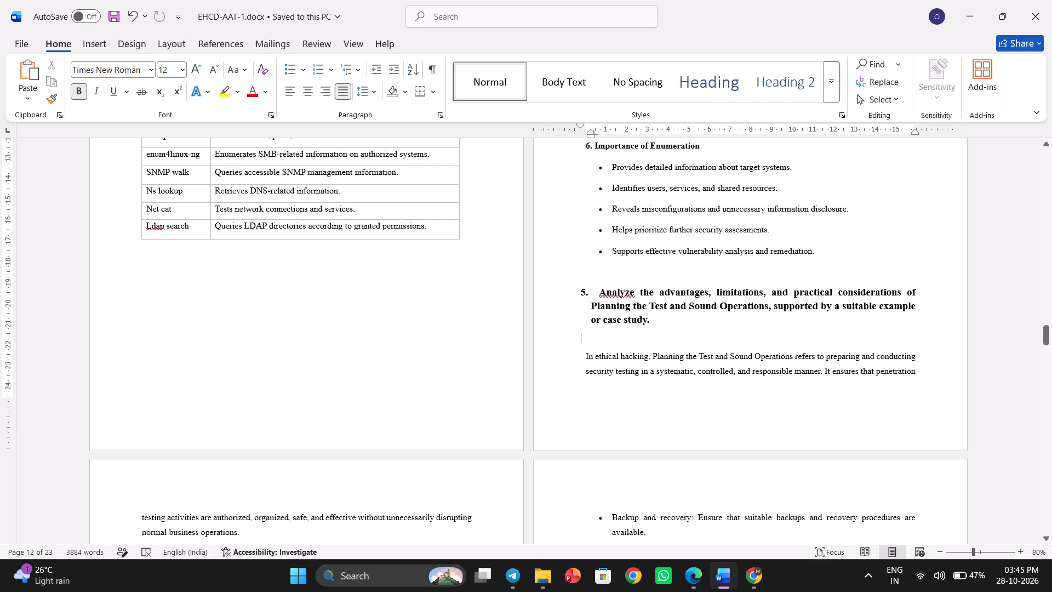
{"action": "key", "text": "BackSpace"}
{"action": "key", "text": "BackSpace"}
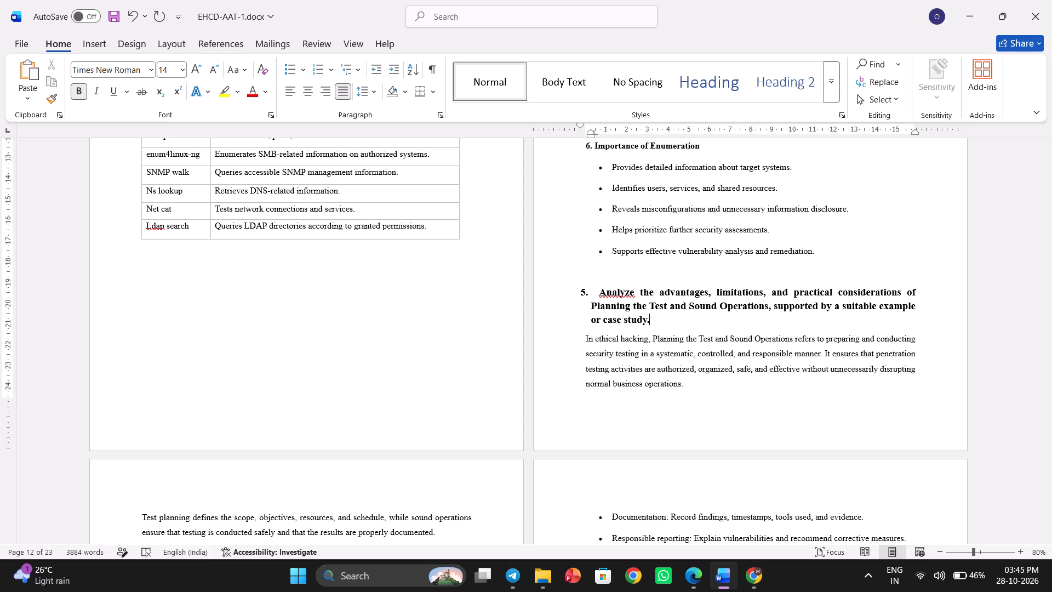
Delete the blank lines between item 7 of Planning the Test and the 3. Sound Operations heading.
{"action": "scroll", "coordinate": [554, 435], "scroll_direction": "down", "scroll_amount": 1}
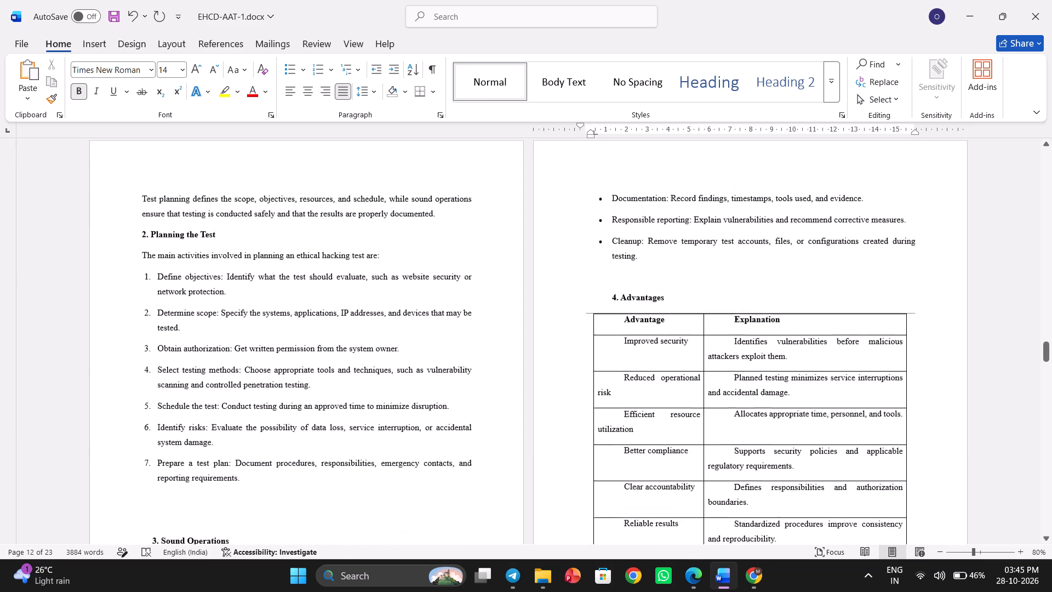
{"action": "scroll", "coordinate": [554, 435], "scroll_direction": "down", "scroll_amount": 1}
{"action": "left_click", "coordinate": [554, 435]}
{"action": "left_click", "coordinate": [553, 404]}
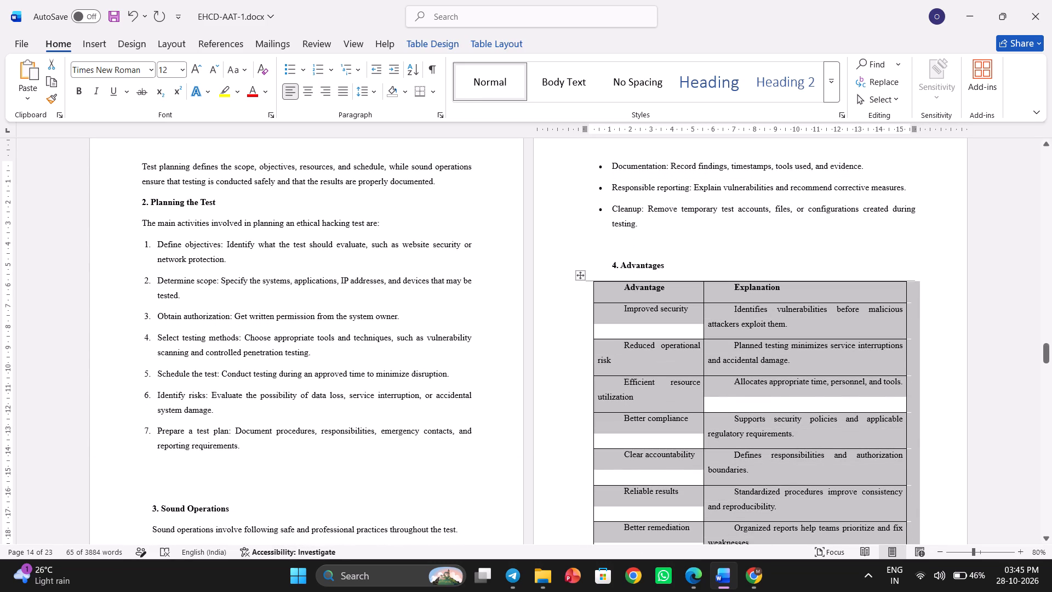
{"action": "left_click", "coordinate": [156, 489]}
{"action": "key", "text": "BackSpace"}
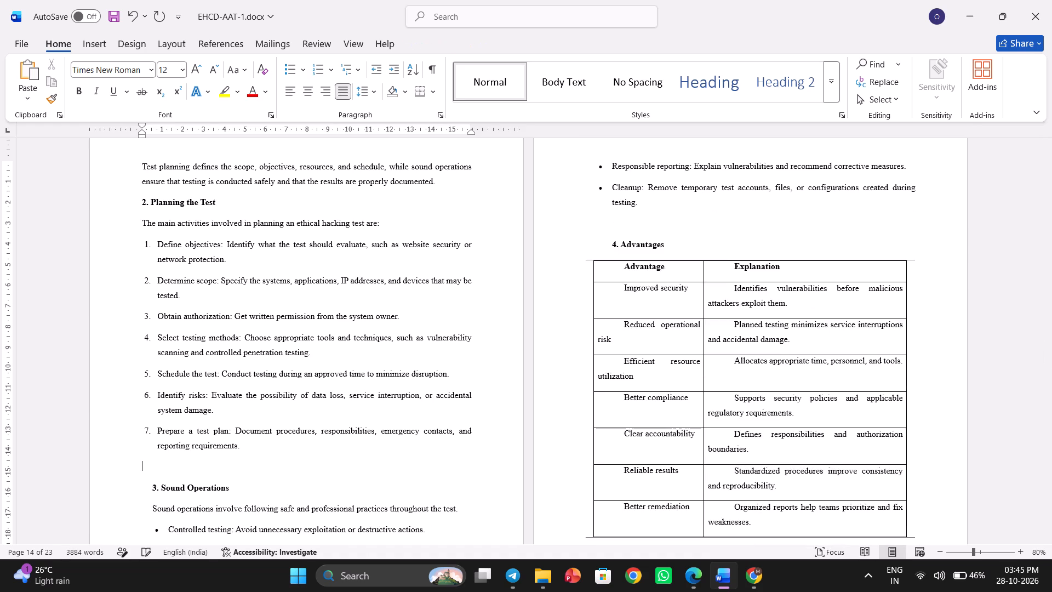
{"action": "key", "text": "BackSpace"}
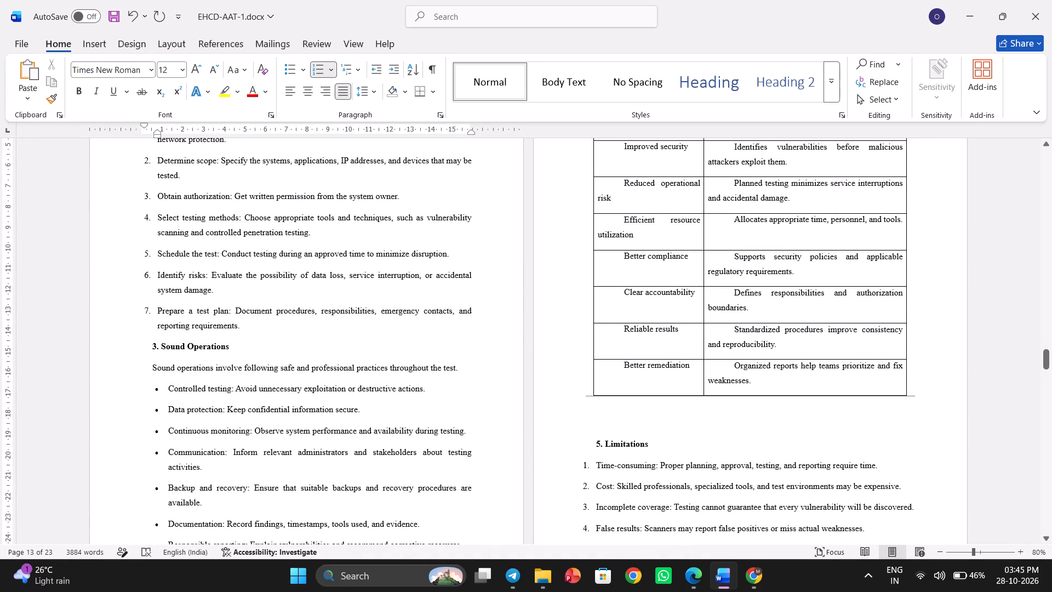
Delete the blank line between the Advantages table and the 5. Limitations heading.
{"action": "double_click", "coordinate": [588, 425]}
{"action": "key", "text": "BackSpace"}
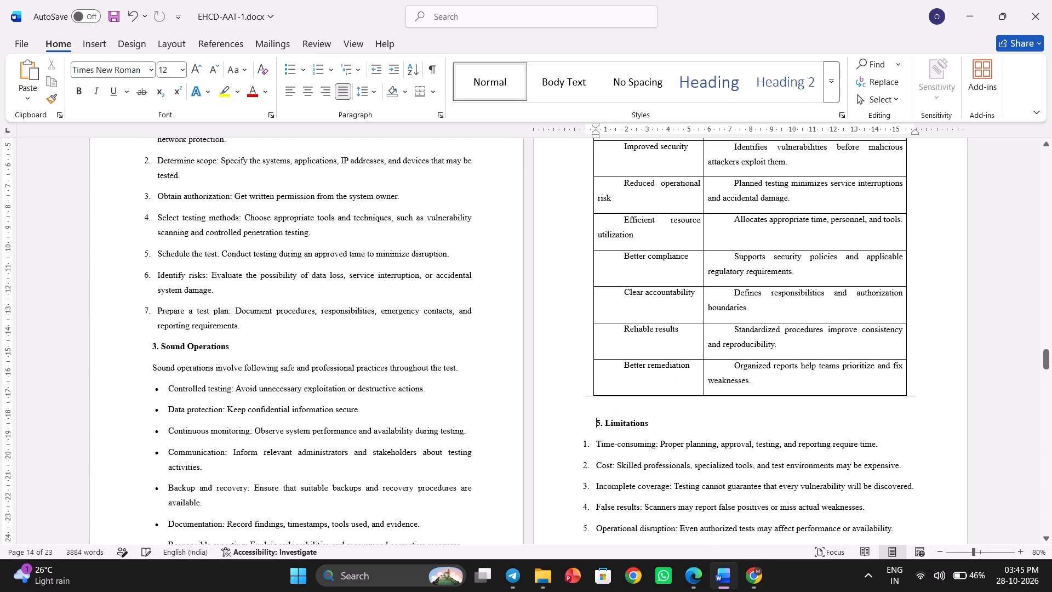
{"action": "scroll", "coordinate": [588, 425], "scroll_direction": "up", "scroll_amount": 2}
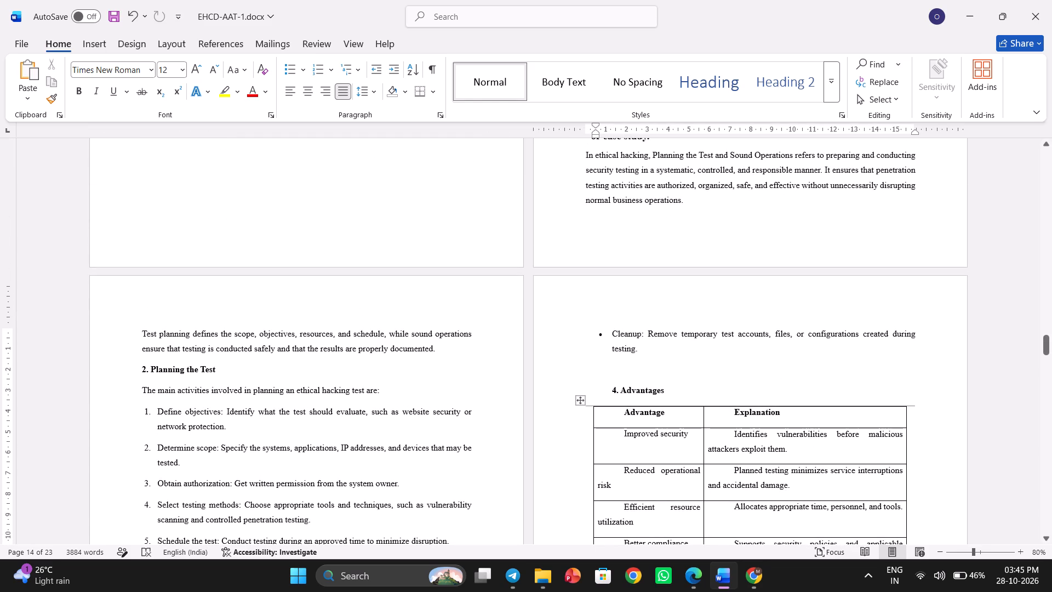
Delete the blank line between the Cleanup bullet and the 4. Advantages heading in question 5.
{"action": "left_click", "coordinate": [610, 372]}
{"action": "key", "text": "BackSpace"}
{"action": "key", "text": "BackSpace"}
Delete the blank line above the Phase 4: Results heading in question 5's case study.
{"action": "scroll", "coordinate": [610, 372], "scroll_direction": "right", "scroll_amount": 1}
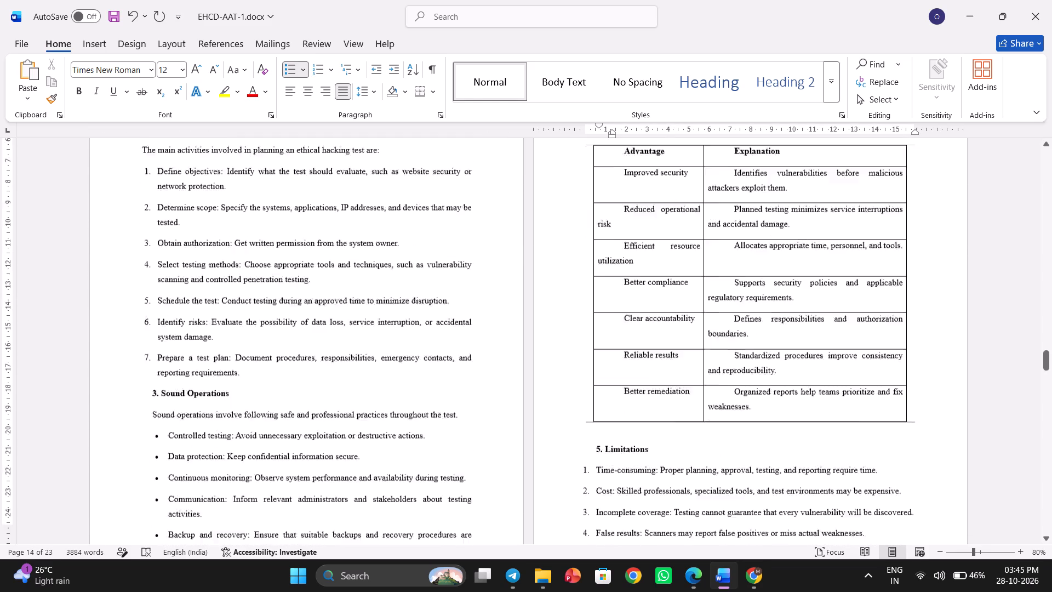
{"action": "scroll", "coordinate": [610, 372], "scroll_direction": "right", "scroll_amount": 1}
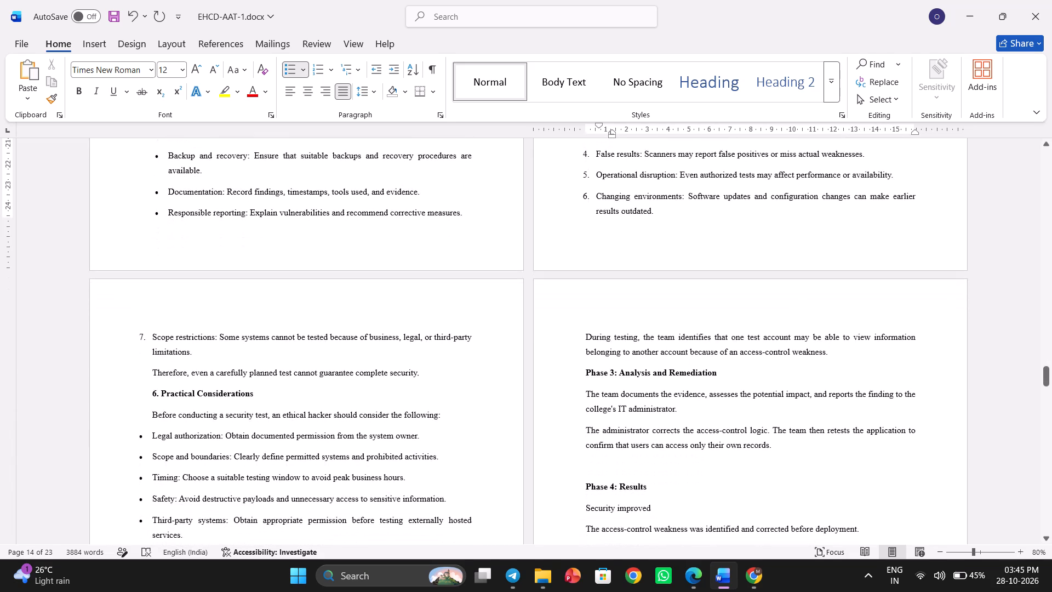
{"action": "scroll", "coordinate": [610, 372], "scroll_direction": "right", "scroll_amount": 1}
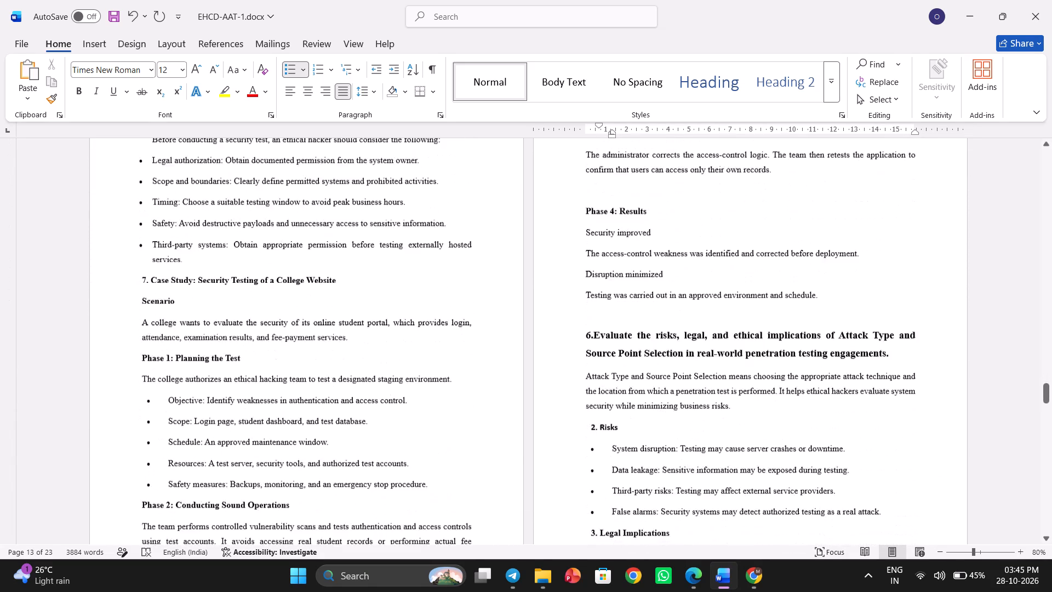
{"action": "scroll", "coordinate": [610, 372], "scroll_direction": "right", "scroll_amount": 1}
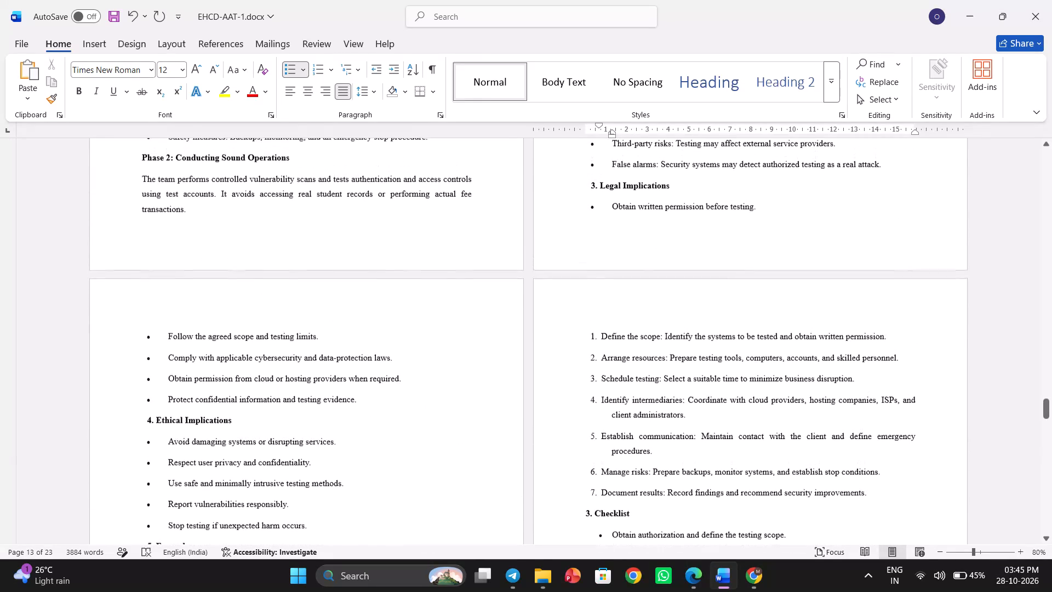
{"action": "scroll", "coordinate": [610, 372], "scroll_direction": "right", "scroll_amount": 1}
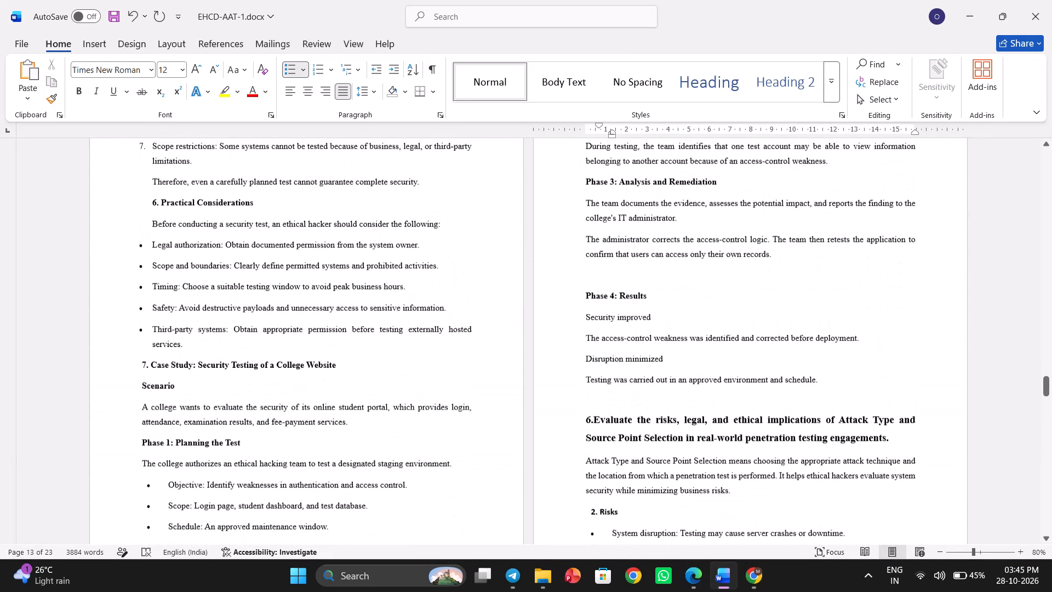
{"action": "left_click", "coordinate": [589, 283]}
{"action": "key", "text": "BackSpace"}
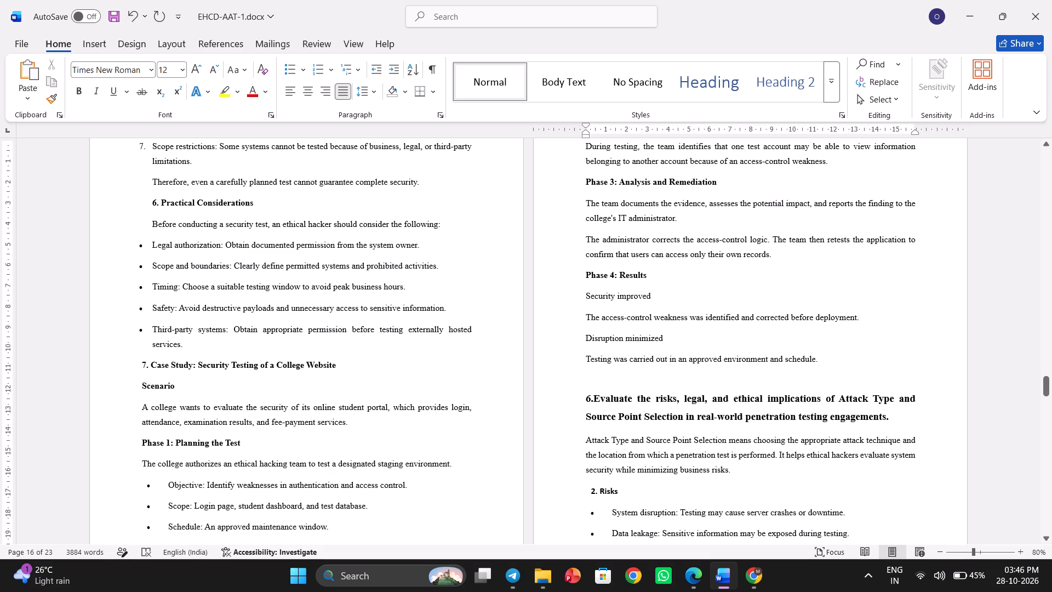
Recheck the spacing and page breaks from question 4's enumeration sections through question 5.
{"action": "scroll", "coordinate": [587, 381], "scroll_direction": "up", "scroll_amount": 1}
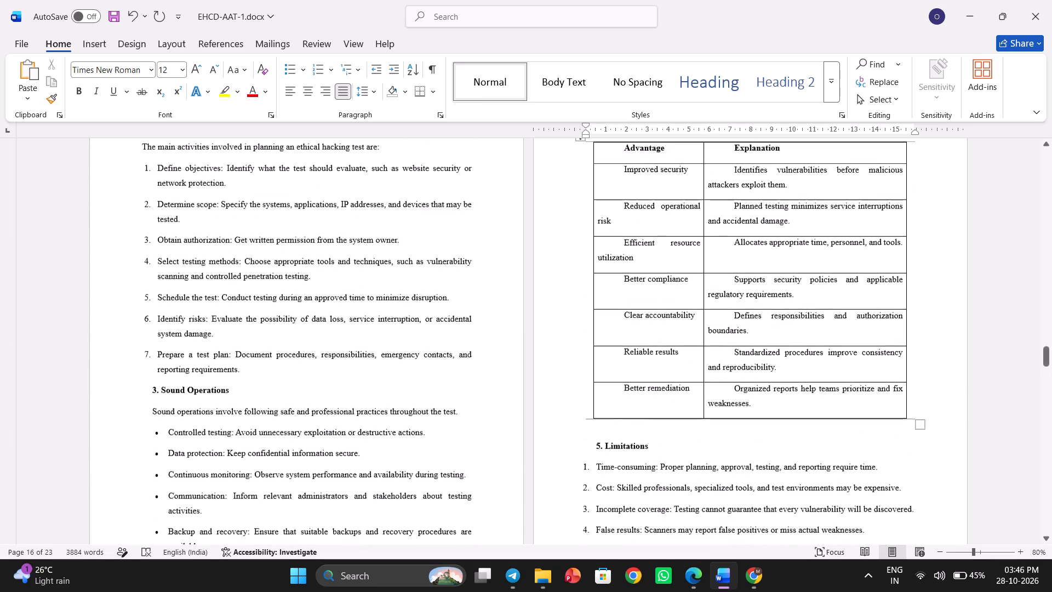
{"action": "scroll", "coordinate": [587, 381], "scroll_direction": "up", "scroll_amount": 2}
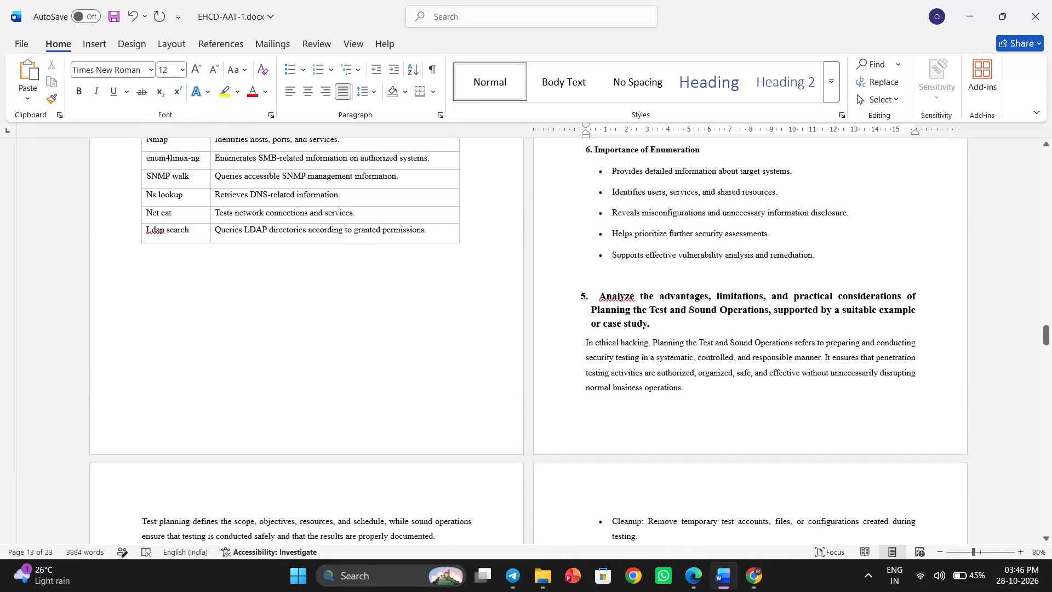
{"action": "scroll", "coordinate": [587, 381], "scroll_direction": "up", "scroll_amount": 1}
{"action": "scroll", "coordinate": [587, 381], "scroll_direction": "down", "scroll_amount": 1}
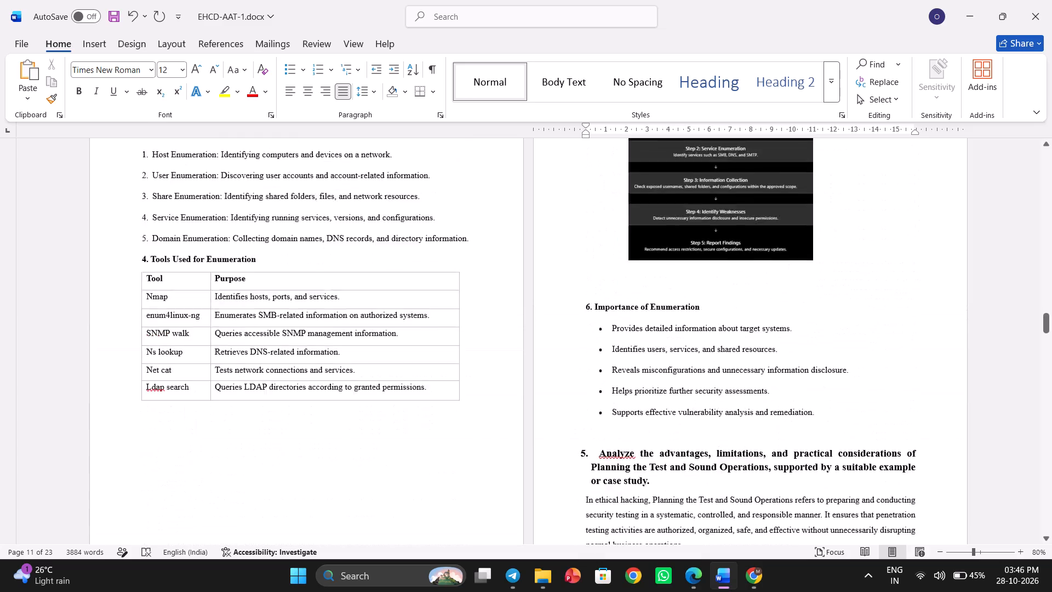
{"action": "scroll", "coordinate": [587, 381], "scroll_direction": "down", "scroll_amount": 2}
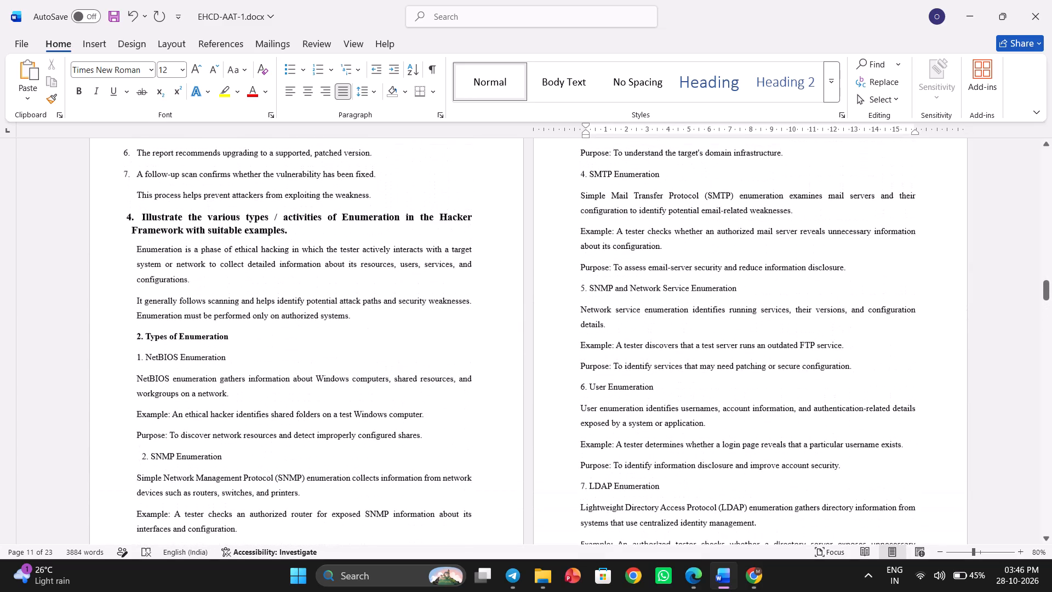
{"action": "scroll", "coordinate": [587, 381], "scroll_direction": "down", "scroll_amount": 3}
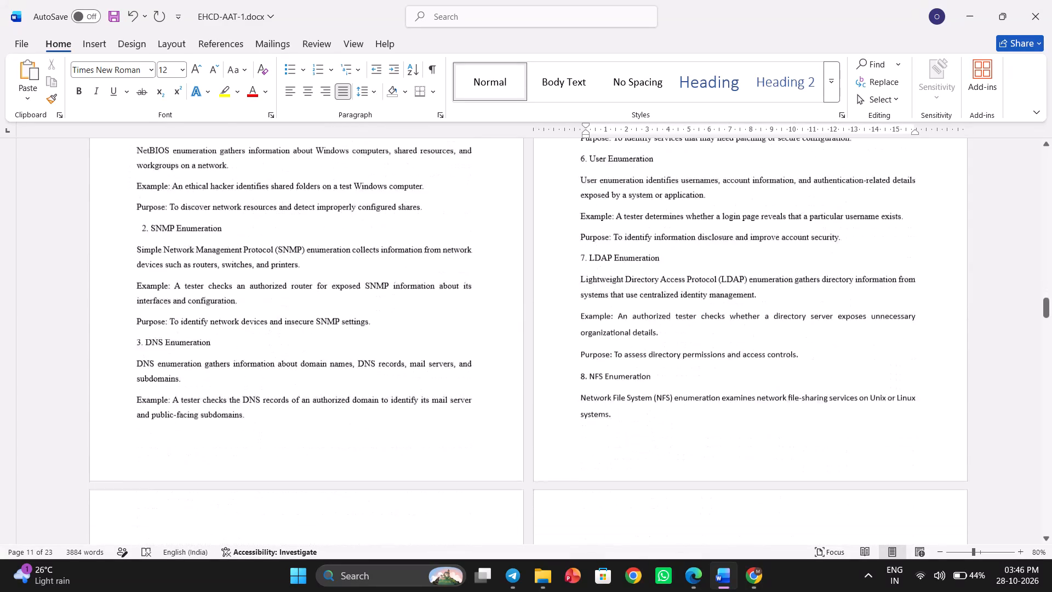
{"action": "scroll", "coordinate": [587, 381], "scroll_direction": "down", "scroll_amount": 1}
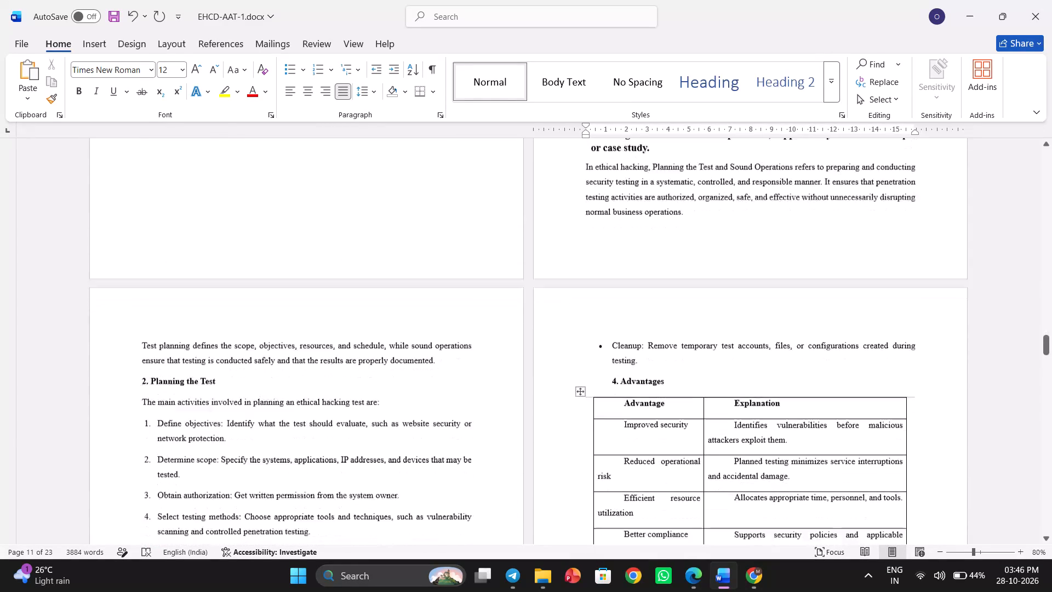
Insert a blank line below question 7's supporting diagram to move the 5. Example heading onto the page with its paragraph.
{"action": "scroll", "coordinate": [587, 381], "scroll_direction": "down", "scroll_amount": 1}
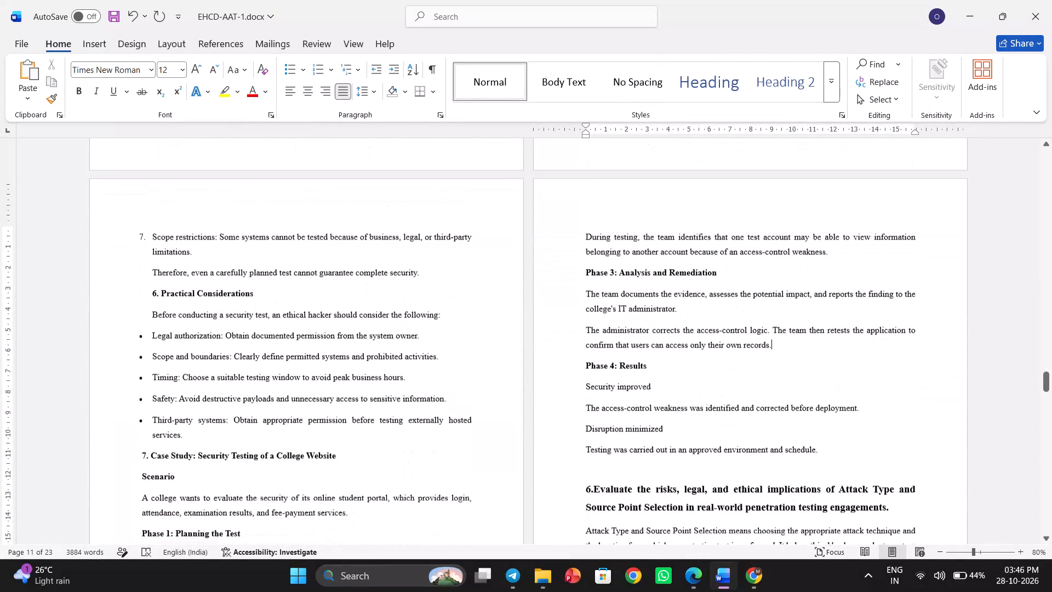
{"action": "scroll", "coordinate": [587, 381], "scroll_direction": "down", "scroll_amount": 1}
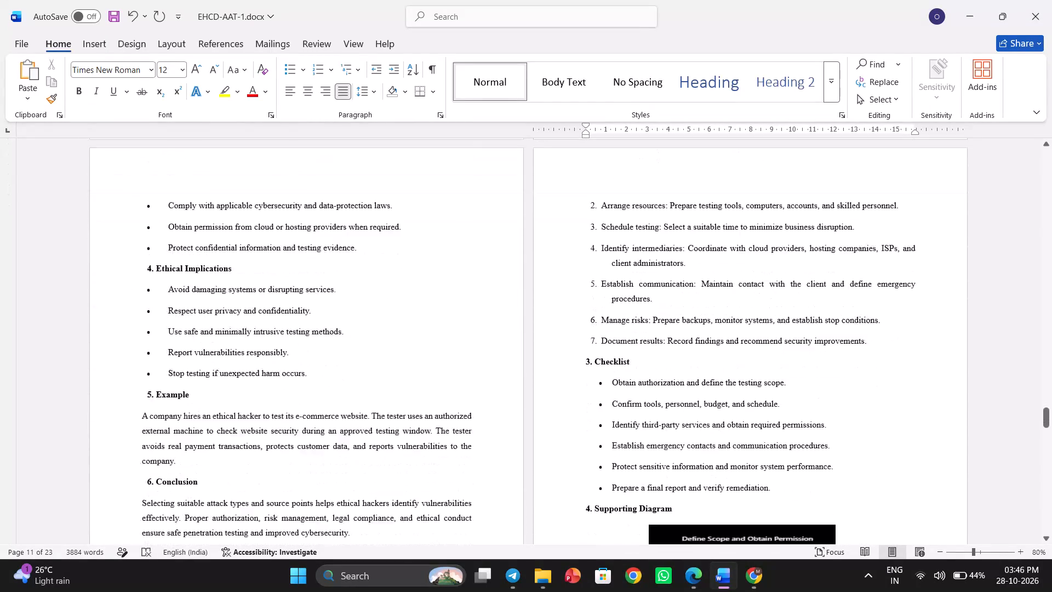
{"action": "scroll", "coordinate": [587, 381], "scroll_direction": "down", "scroll_amount": 1}
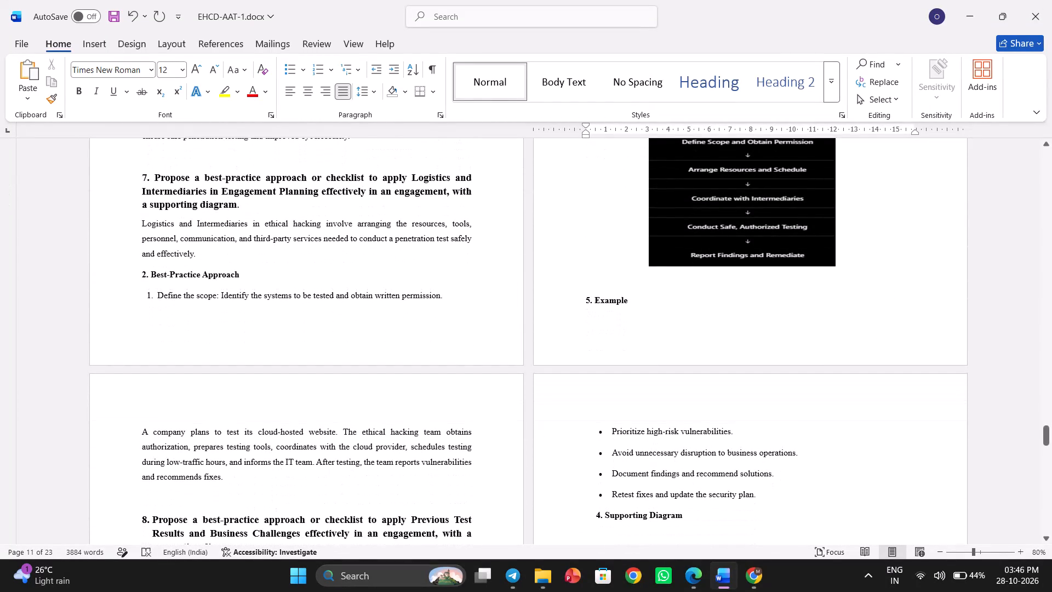
{"action": "left_click", "coordinate": [585, 257]}
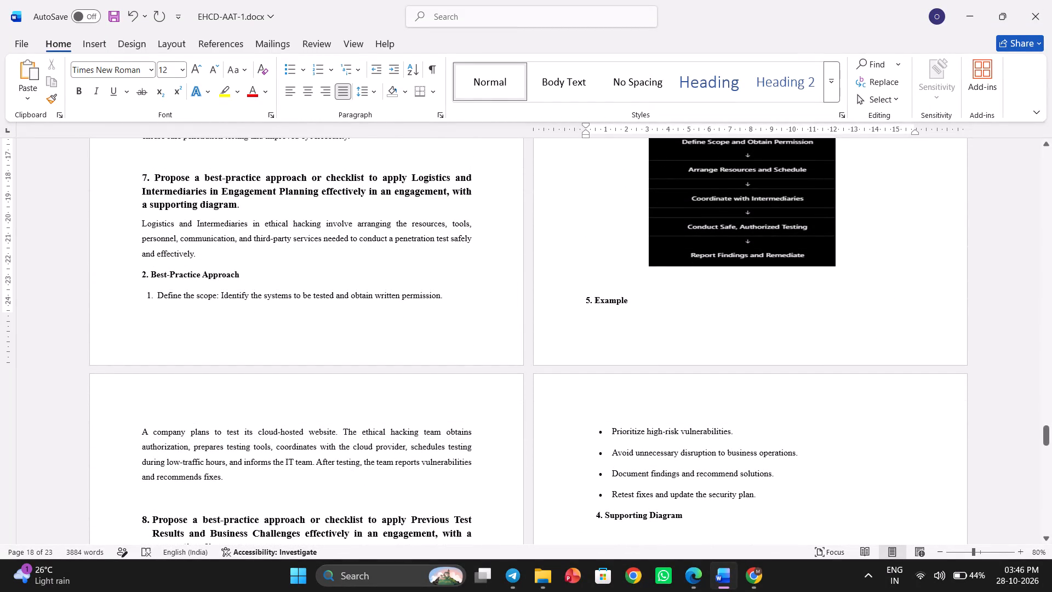
{"action": "left_click", "coordinate": [585, 275]}
{"action": "key", "text": "Return"}
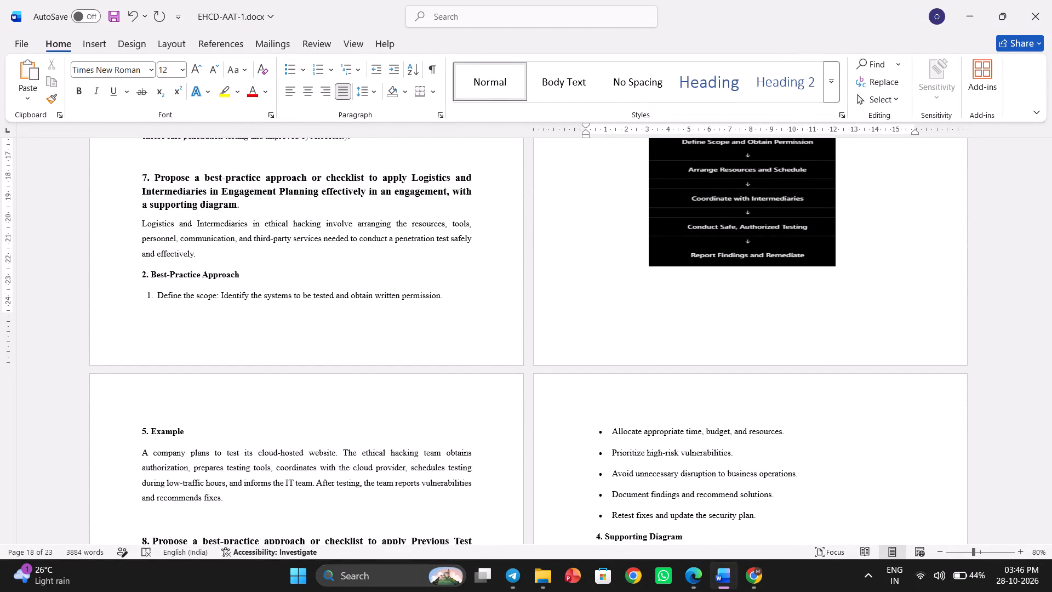
Delete the blank line between question 8's heading and its opening paragraph.
{"action": "scroll", "coordinate": [585, 275], "scroll_direction": "down", "scroll_amount": 1}
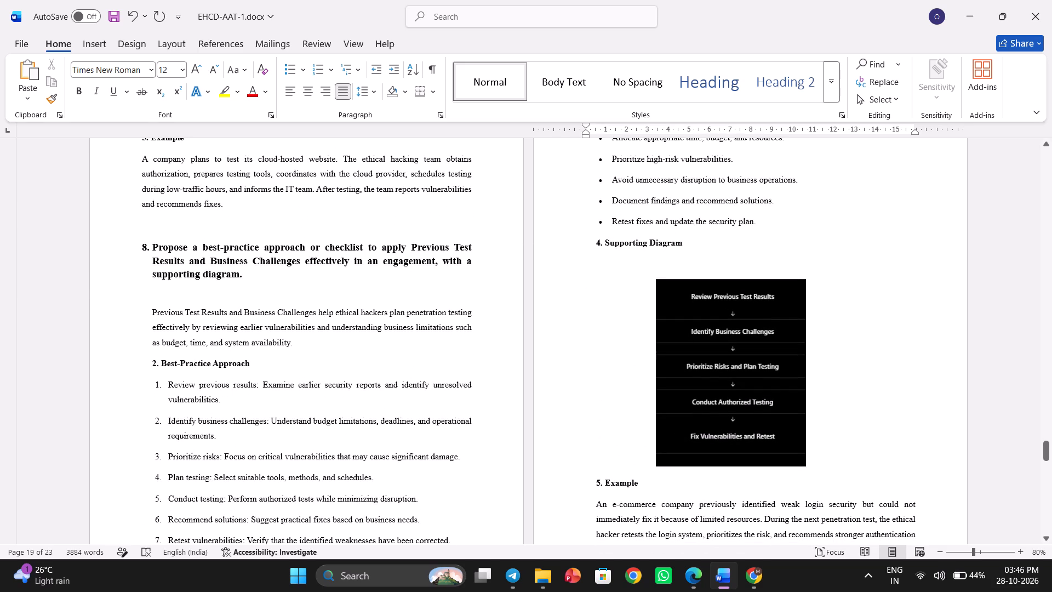
{"action": "left_click", "coordinate": [223, 297]}
{"action": "key", "text": "BackSpace"}
{"action": "key", "text": "BackSpace"}
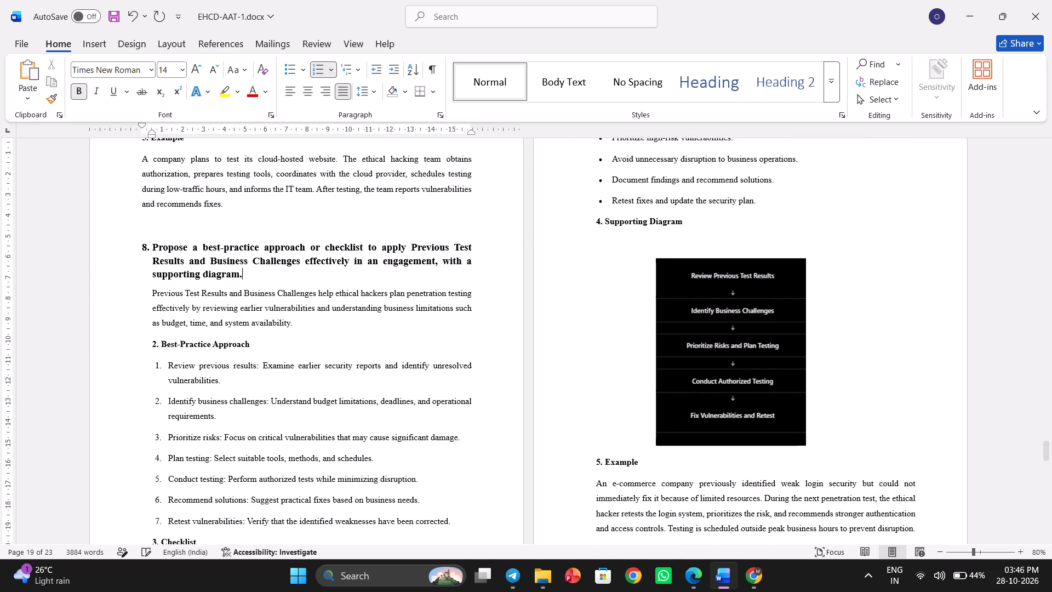
{"action": "left_click_drag", "start_coordinate": [290, 327], "coordinate": [155, 295]}
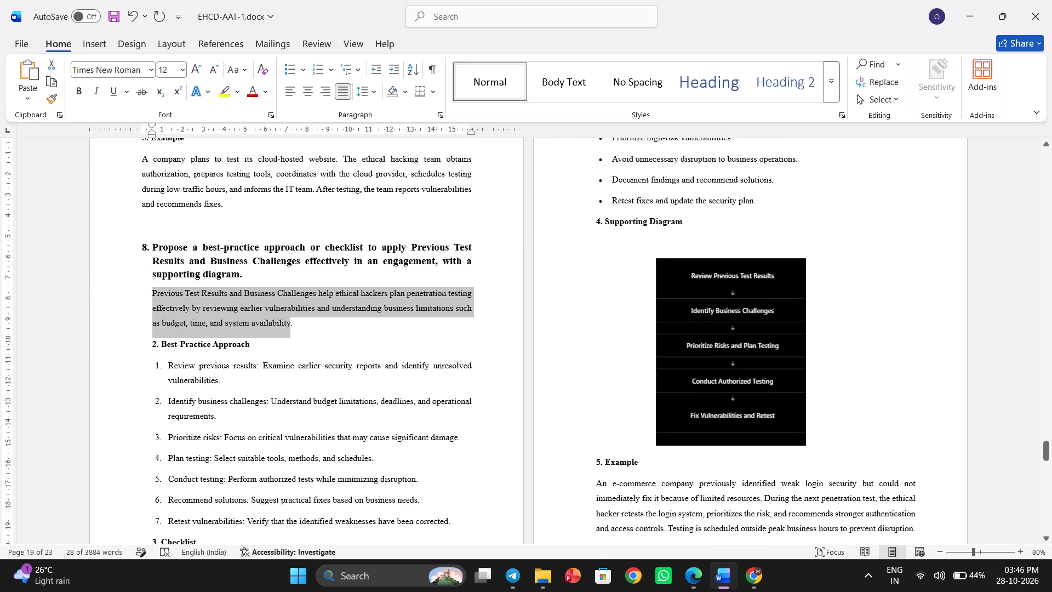
Insert four blank lines after question 8's example paragraph so that question 9 starts on a new page.
{"action": "scroll", "coordinate": [267, 383], "scroll_direction": "down", "scroll_amount": 1}
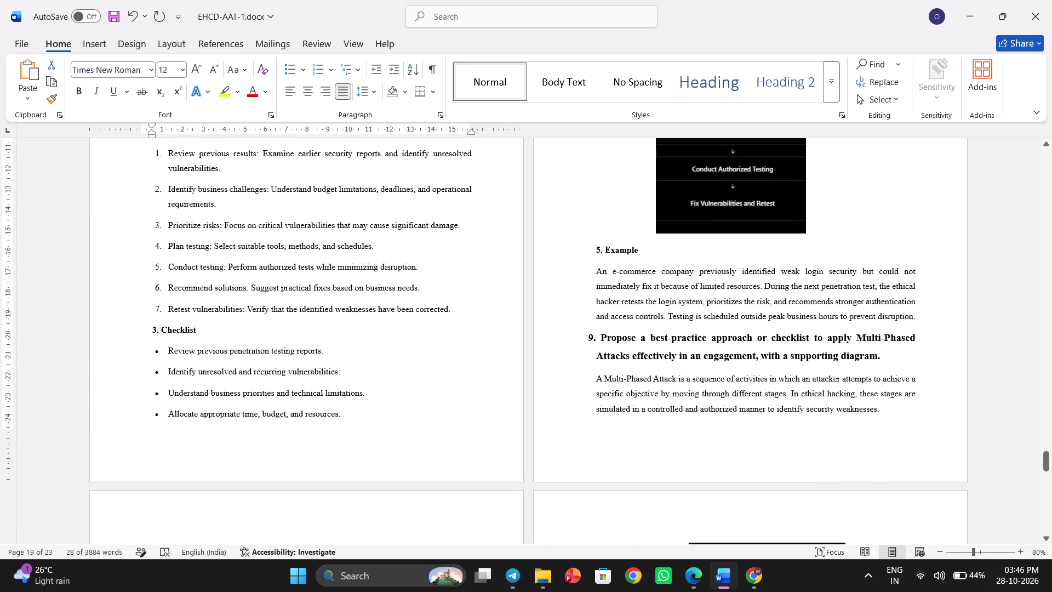
{"action": "left_click", "coordinate": [922, 319]}
{"action": "key", "text": "Return"}
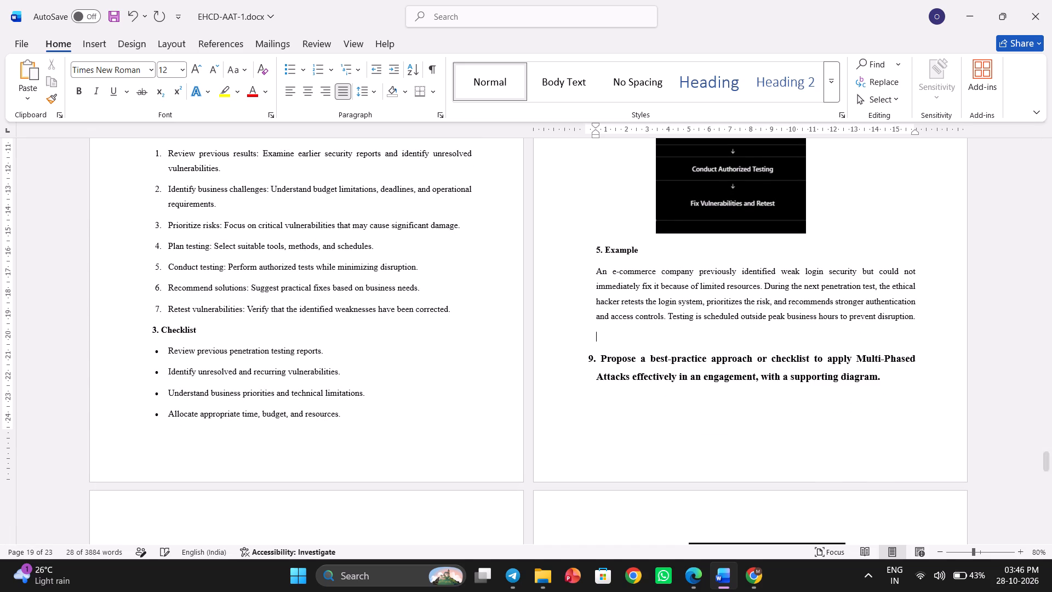
{"action": "key", "text": "Return"}
{"action": "key", "text": "Return"}
{"action": "key", "text": "Return"}
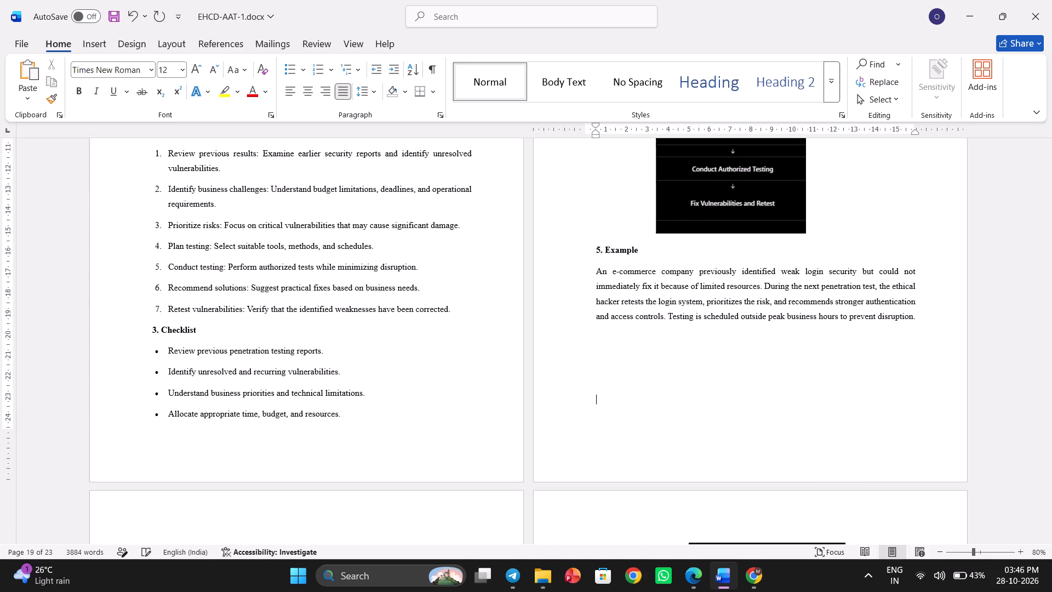
Insert blank lines after question 9's last checklist item to move the 4. Supporting Diagram heading onto its diagram's page.
{"action": "scroll", "coordinate": [922, 319], "scroll_direction": "down", "scroll_amount": 1}
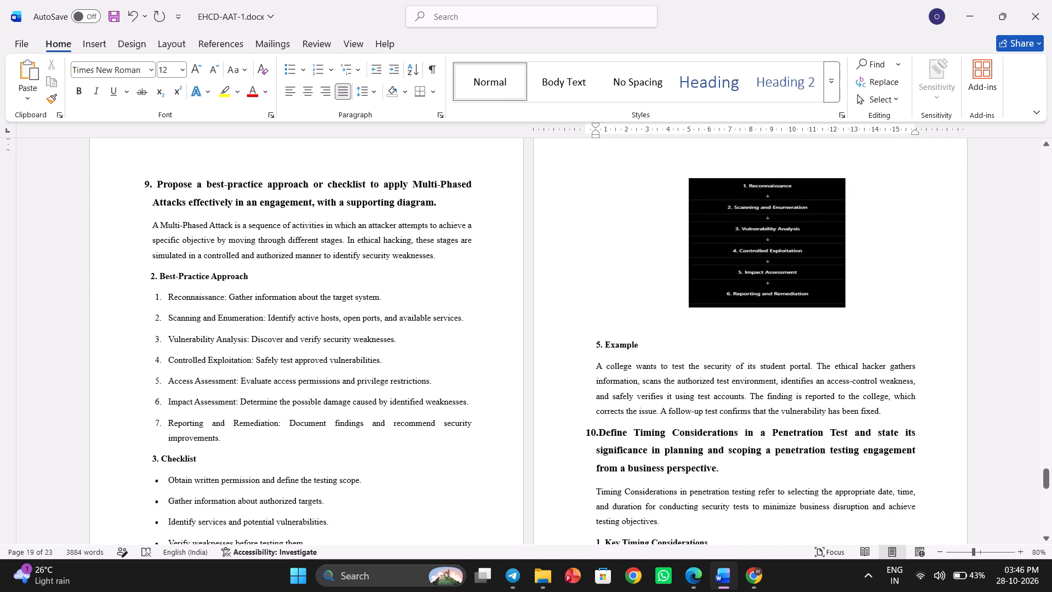
{"action": "scroll", "coordinate": [922, 319], "scroll_direction": "down", "scroll_amount": 1}
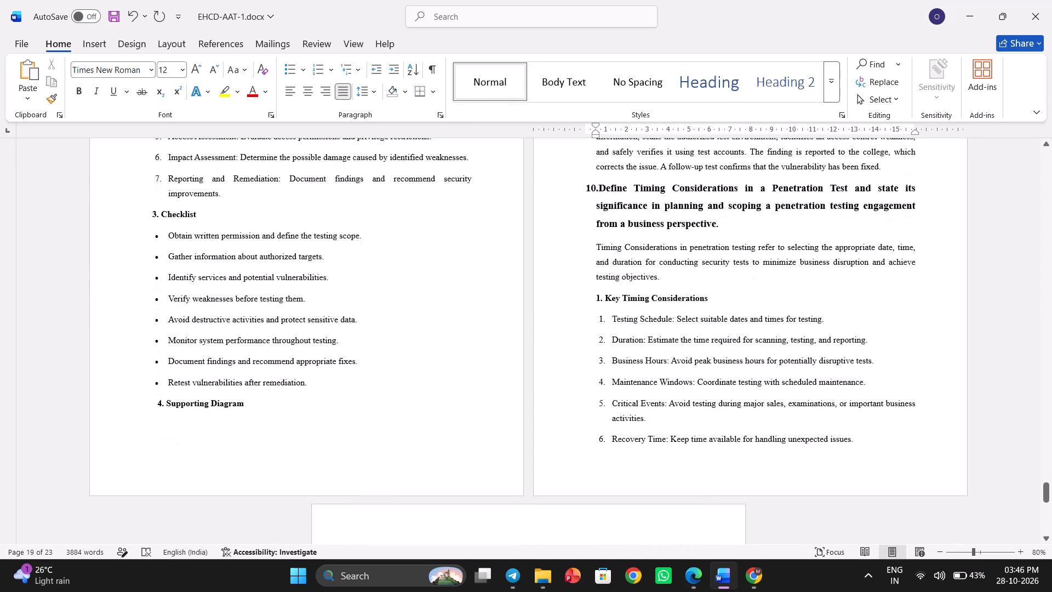
{"action": "scroll", "coordinate": [922, 319], "scroll_direction": "down", "scroll_amount": 1}
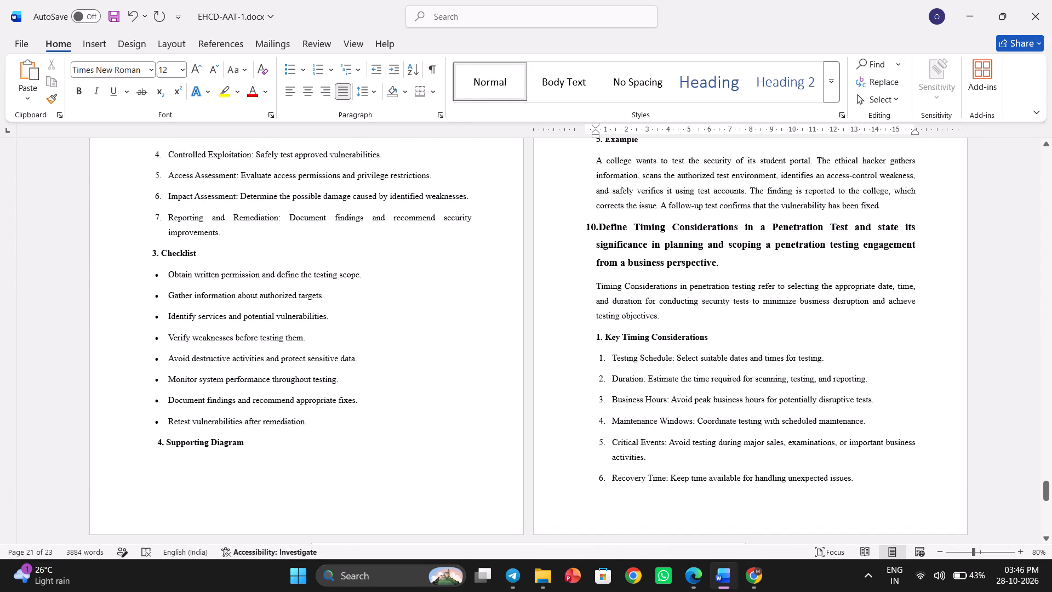
{"action": "left_click", "coordinate": [375, 439]}
{"action": "left_click", "coordinate": [350, 426]}
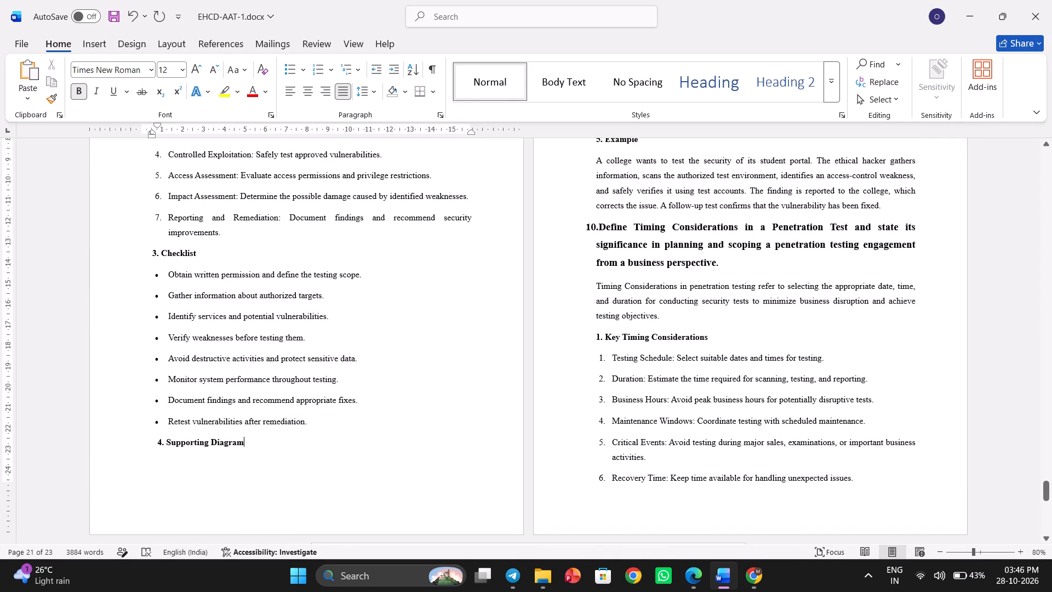
{"action": "key", "text": "Return"}
{"action": "key", "text": "Return"}
{"action": "key", "text": "Return"}
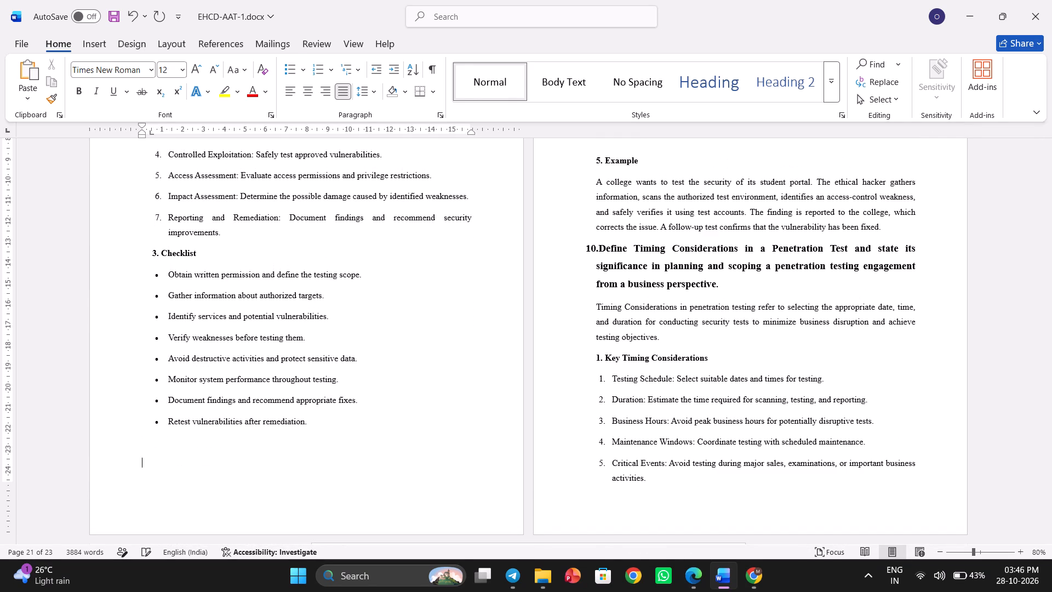
Save the EHCD-AAT-1 document into the 7th sem AAT-1 folder.
{"action": "scroll", "coordinate": [350, 426], "scroll_direction": "up", "scroll_amount": 1}
{"action": "scroll", "coordinate": [350, 426], "scroll_direction": "right", "scroll_amount": 1}
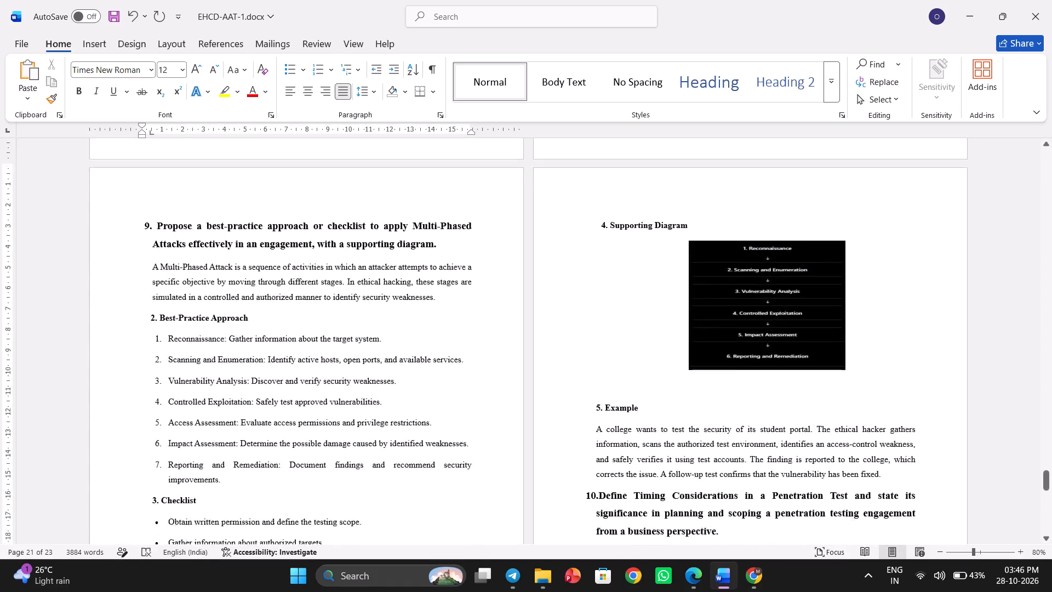
{"action": "scroll", "coordinate": [350, 426], "scroll_direction": "right", "scroll_amount": 1}
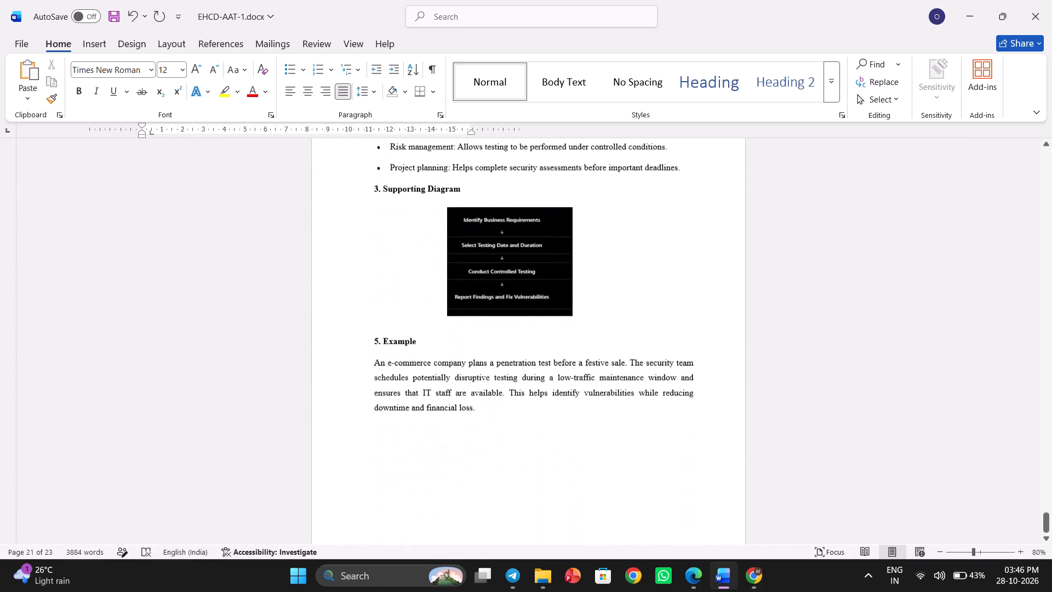
{"action": "scroll", "coordinate": [350, 426], "scroll_direction": "right", "scroll_amount": 1}
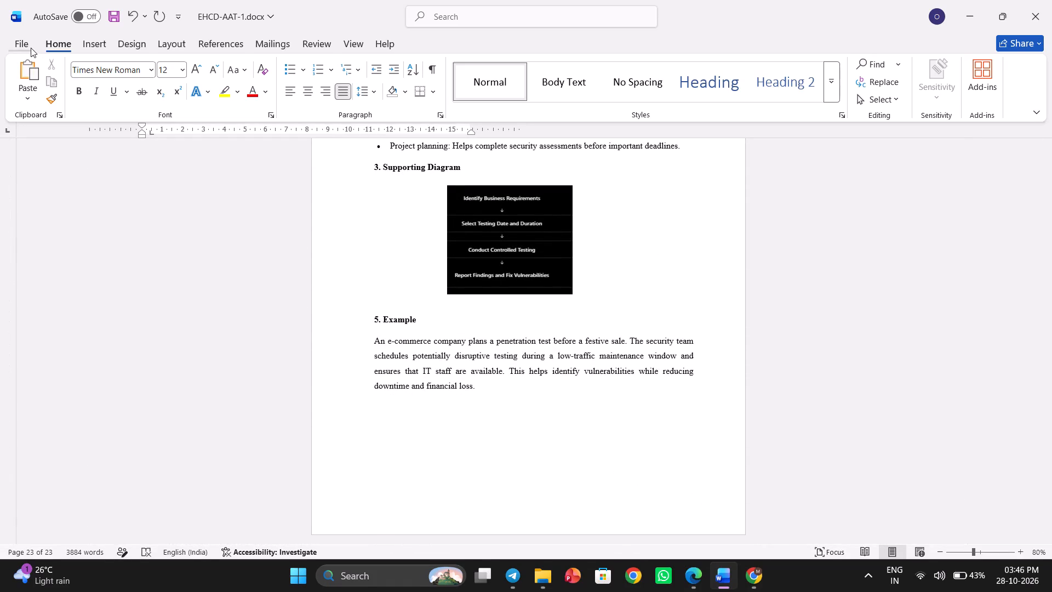
{"action": "left_click", "coordinate": [30, 48]}
{"action": "left_click", "coordinate": [52, 228]}
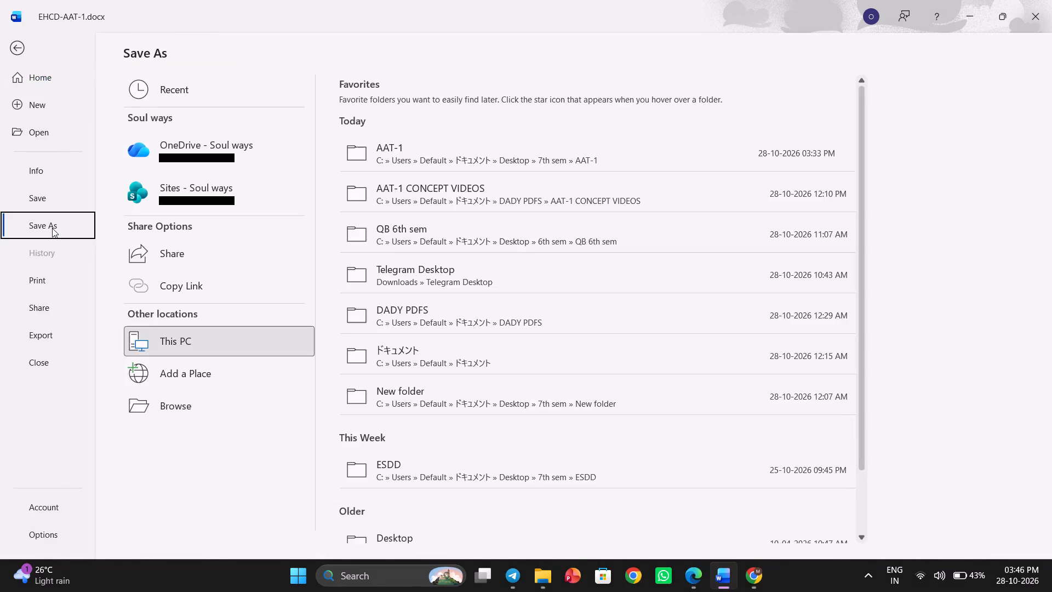
{"action": "left_click", "coordinate": [421, 149]}
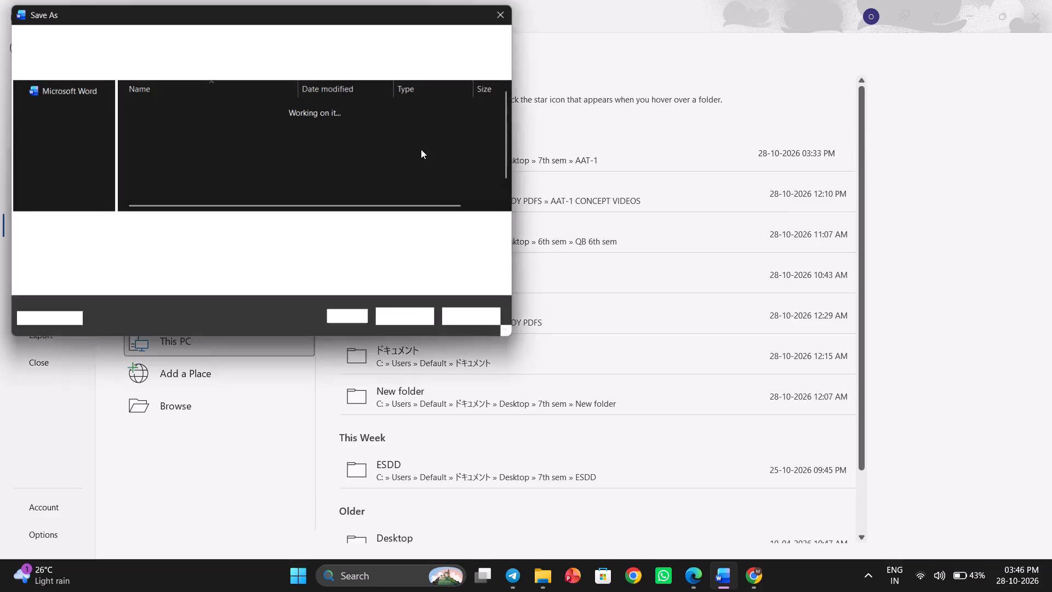
{"action": "left_click", "coordinate": [402, 316]}
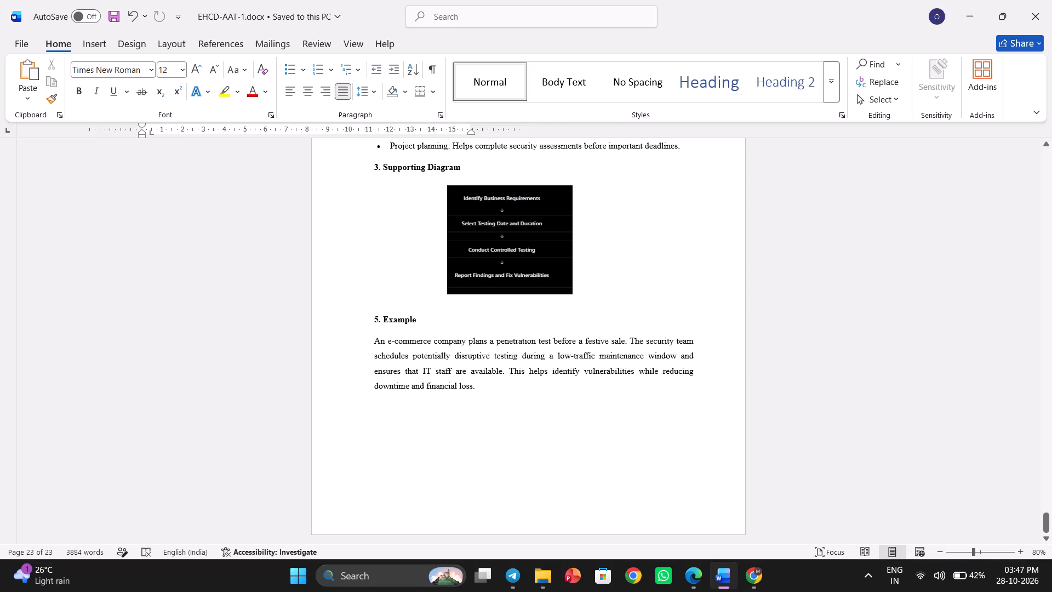
Save a PDF copy of the EHCD-AAT-1 document in the Downloads folder.
{"action": "left_click", "coordinate": [20, 44]}
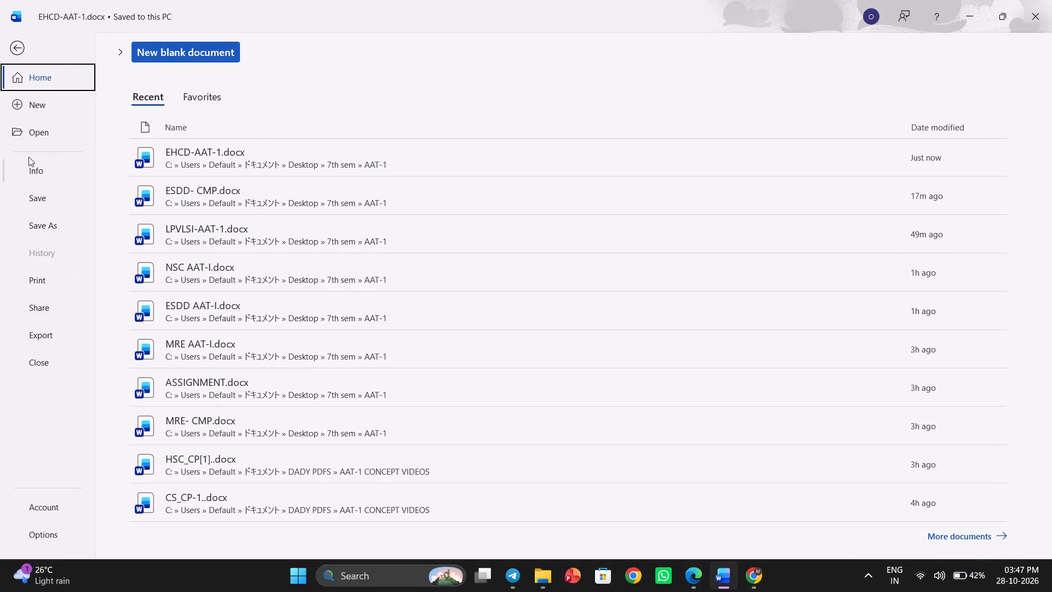
{"action": "left_click", "coordinate": [46, 219]}
{"action": "left_click", "coordinate": [394, 147]}
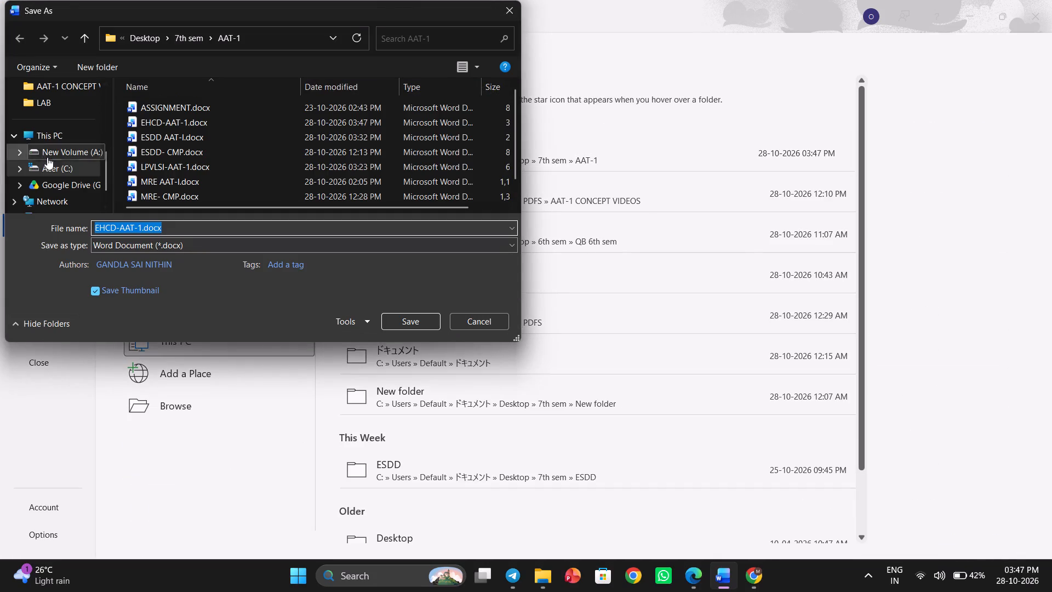
{"action": "scroll", "coordinate": [68, 197], "scroll_direction": "down", "scroll_amount": 3}
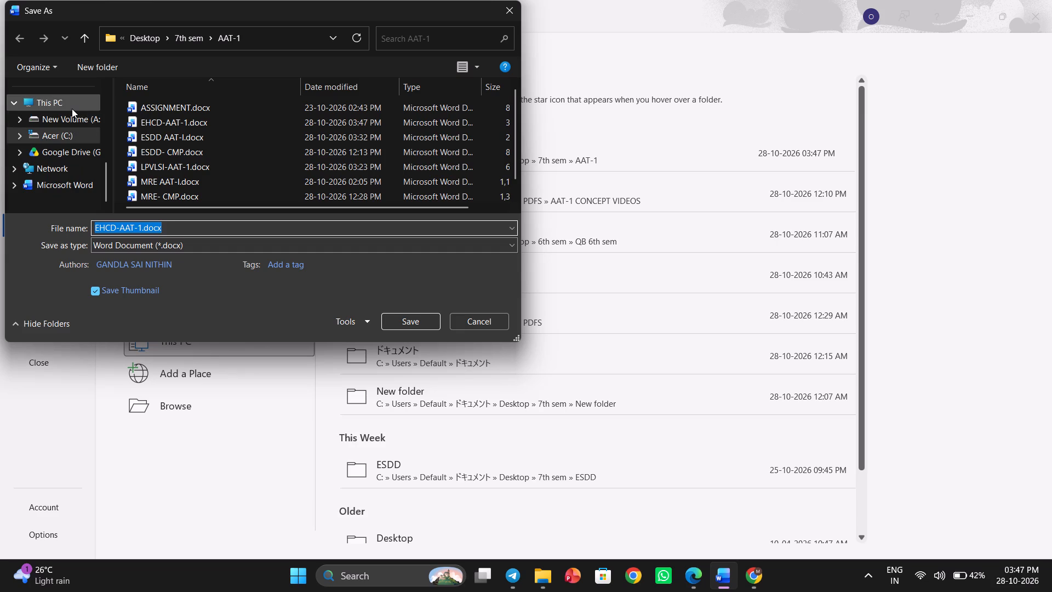
{"action": "scroll", "coordinate": [72, 109], "scroll_direction": "up", "scroll_amount": 4}
{"action": "double_click", "coordinate": [55, 140]}
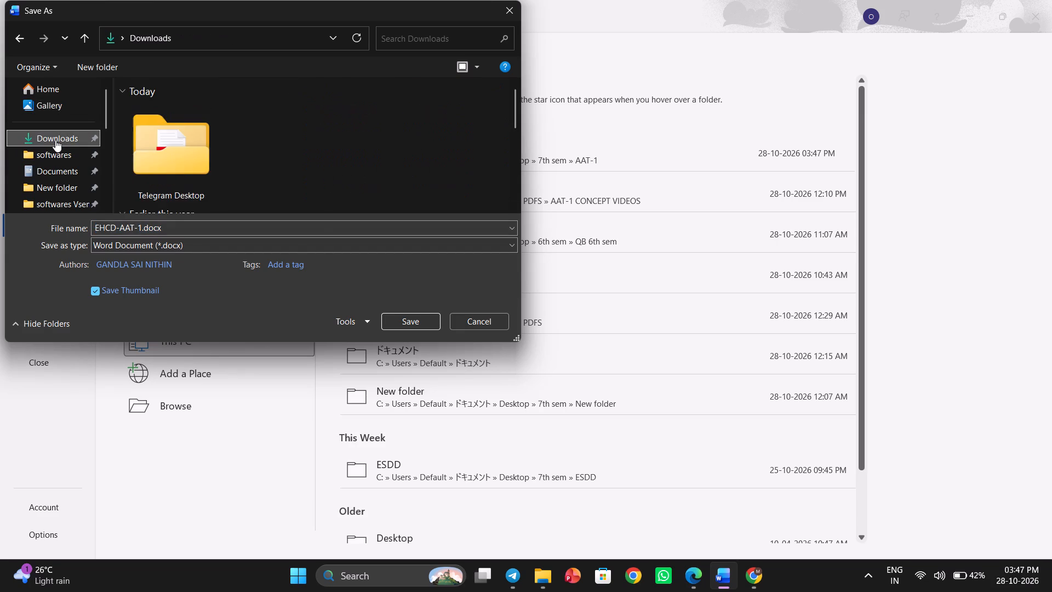
{"action": "left_click", "coordinate": [305, 242]}
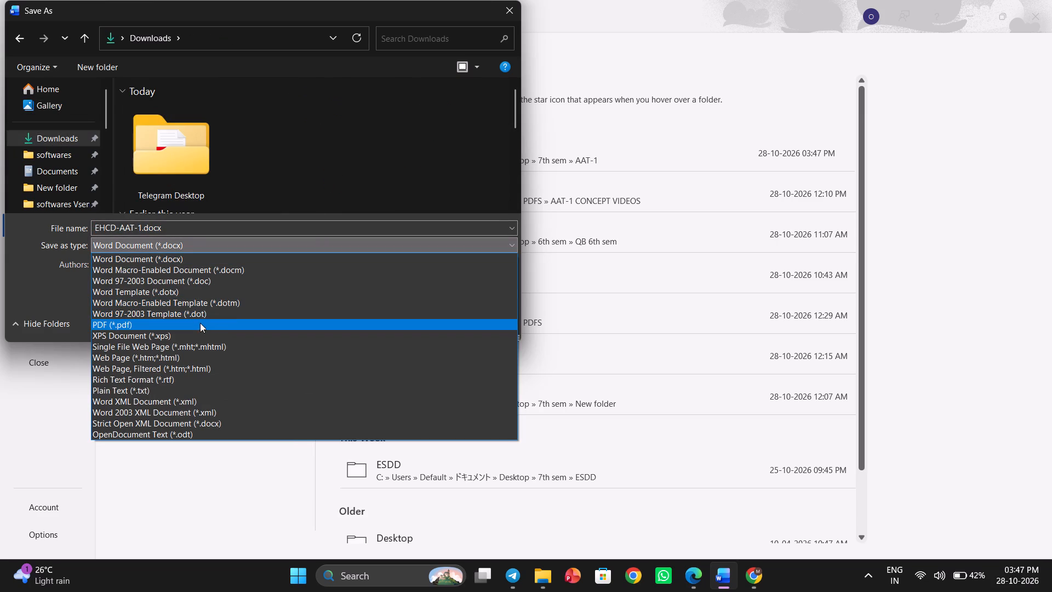
{"action": "left_click", "coordinate": [199, 323]}
{"action": "left_click", "coordinate": [415, 362]}
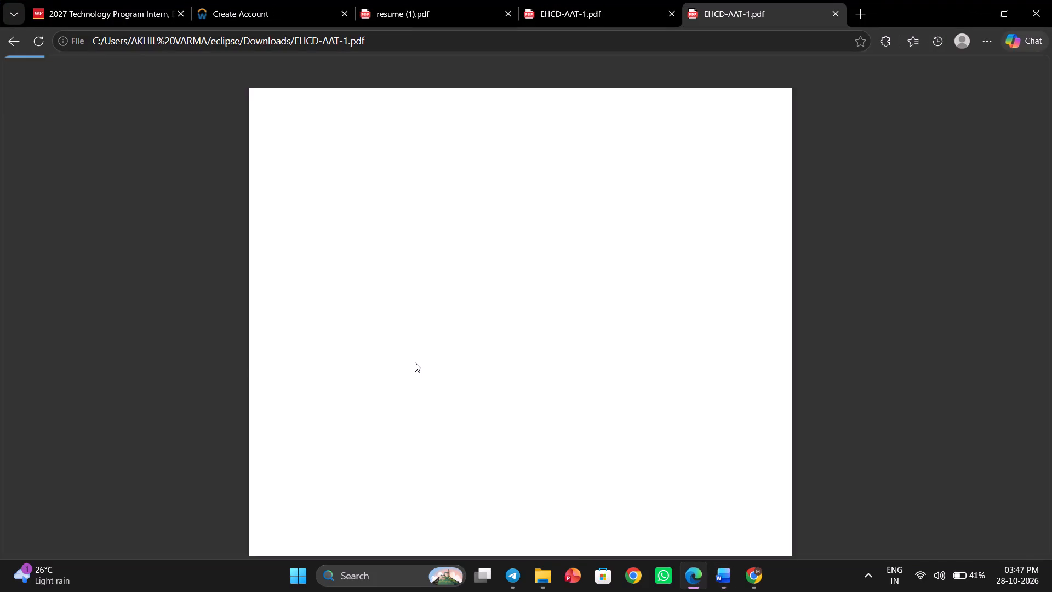
Examine the page layout of the exported EHCD-AAT-1 PDF, starting from the cover and first question pages.
{"action": "scroll", "coordinate": [415, 362], "scroll_direction": "down", "scroll_amount": 4}
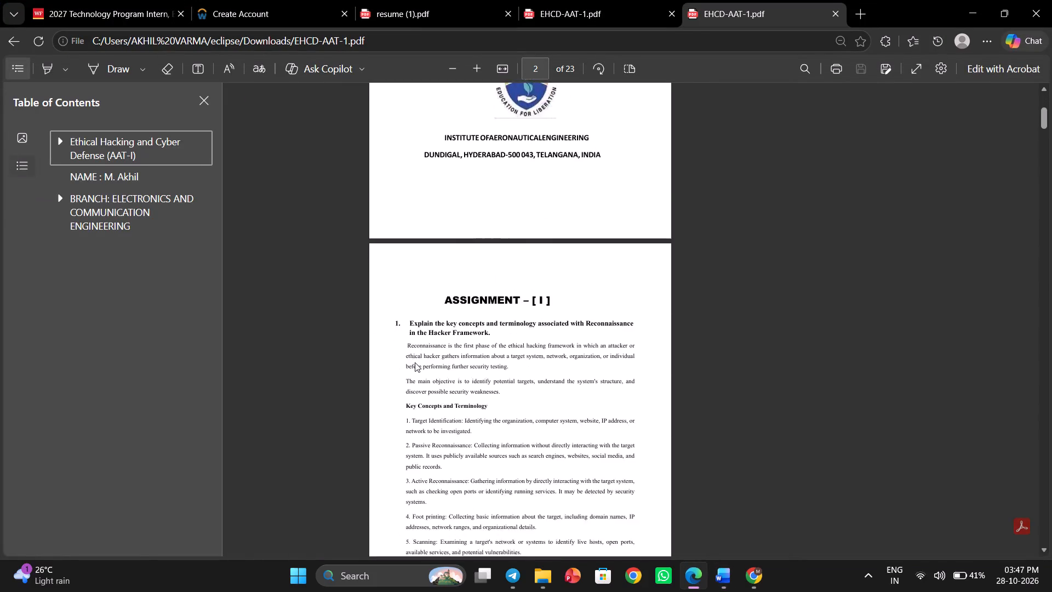